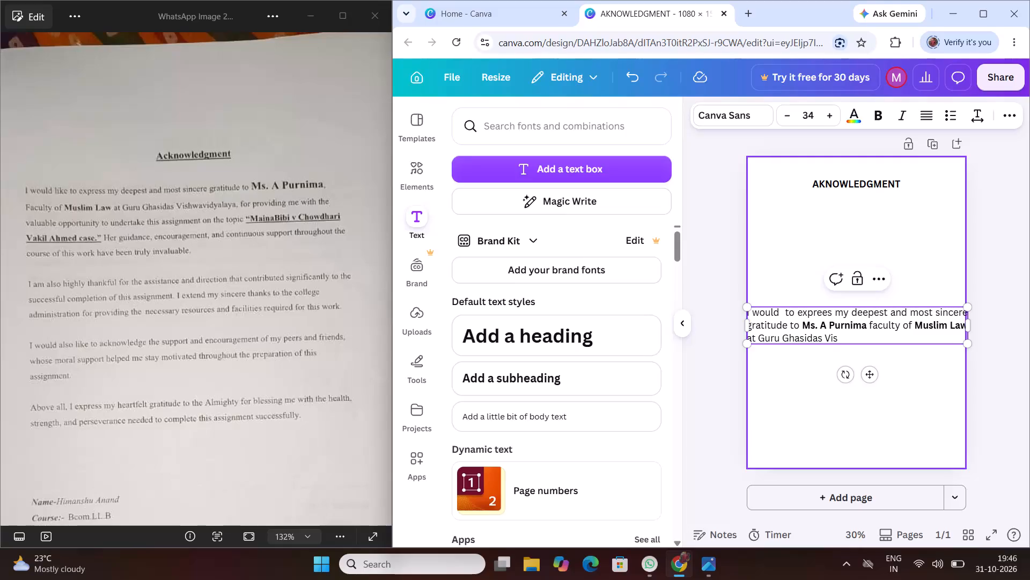
# Complete the university name as "Vishwavidyalaya" in the acknowledgment body paragraph, ending it with a period.
pyautogui.press('h')
pyautogui.press('w')
pyautogui.press('a')
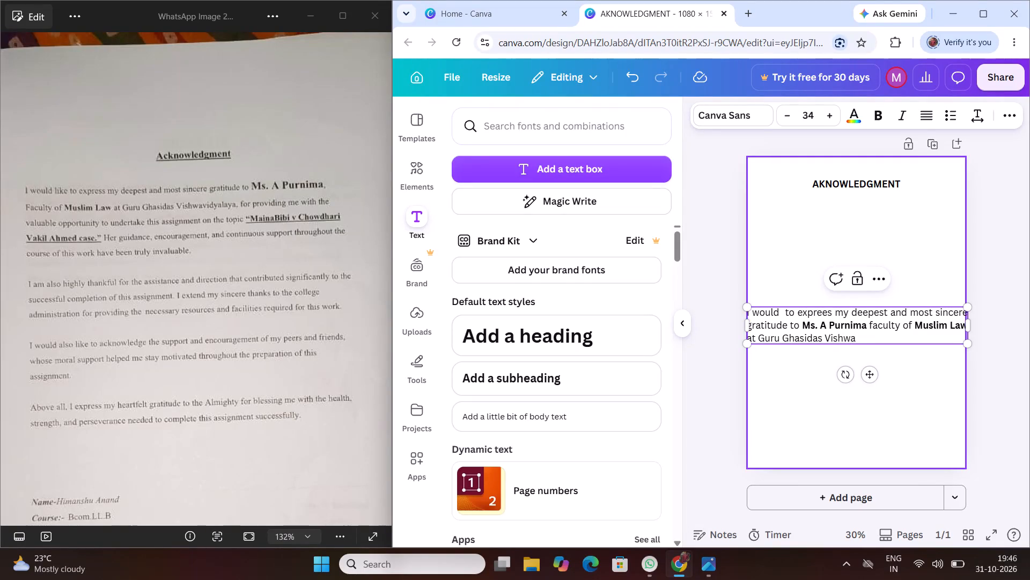
pyautogui.press('v')
pyautogui.press('i')
pyautogui.press('d')
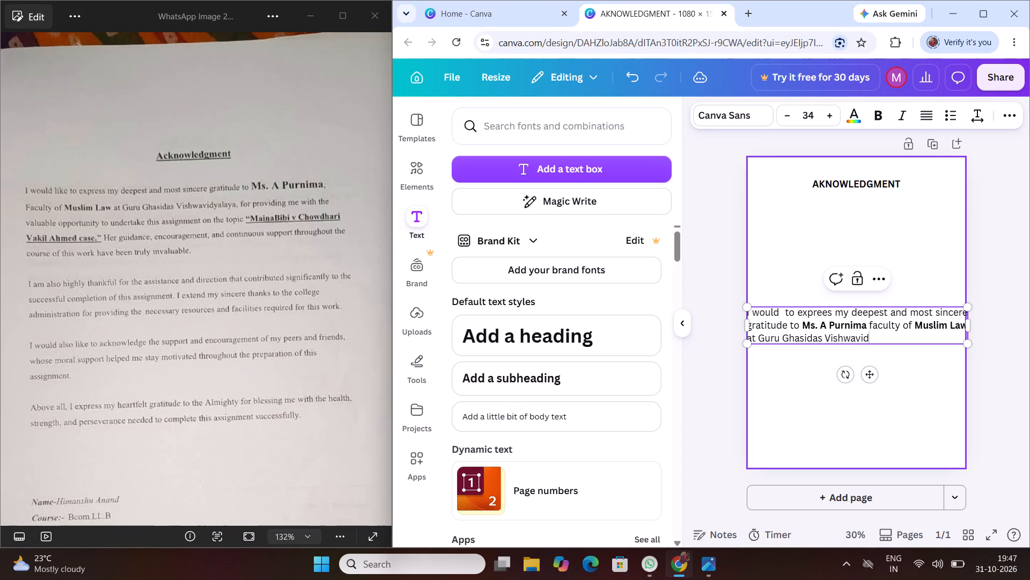
pyautogui.press('y')
pyautogui.press('a')
pyautogui.write('laya')
pyautogui.press('.')
# Continue the body paragraph after the university name with the words "for providing me with the".
pyautogui.press('space')
pyautogui.write('for')
pyautogui.press('space')
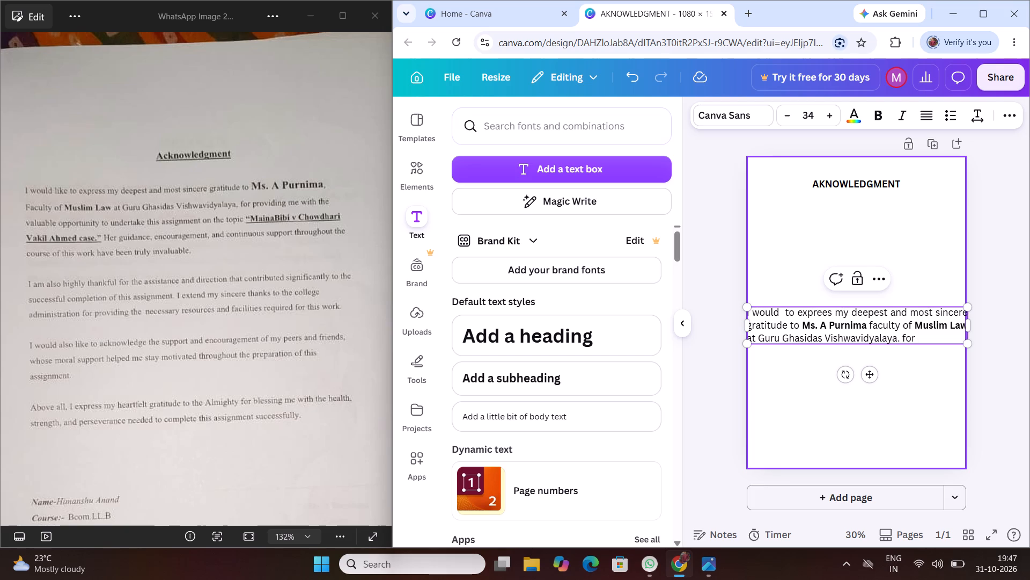
pyautogui.write('pr')
pyautogui.press('o')
pyautogui.write('viding')
pyautogui.press('space')
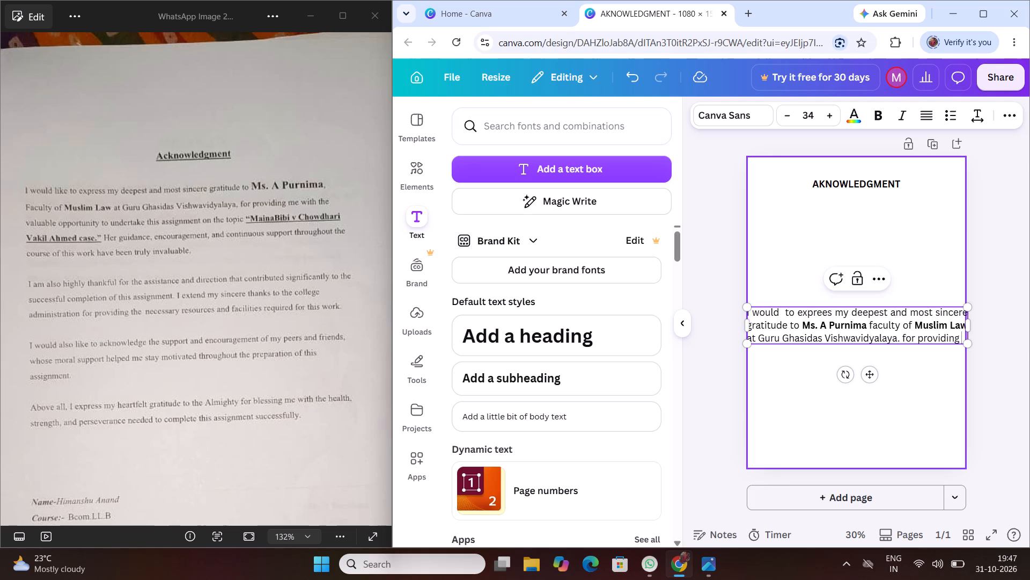
pyautogui.write('me with the')
pyautogui.press('space')
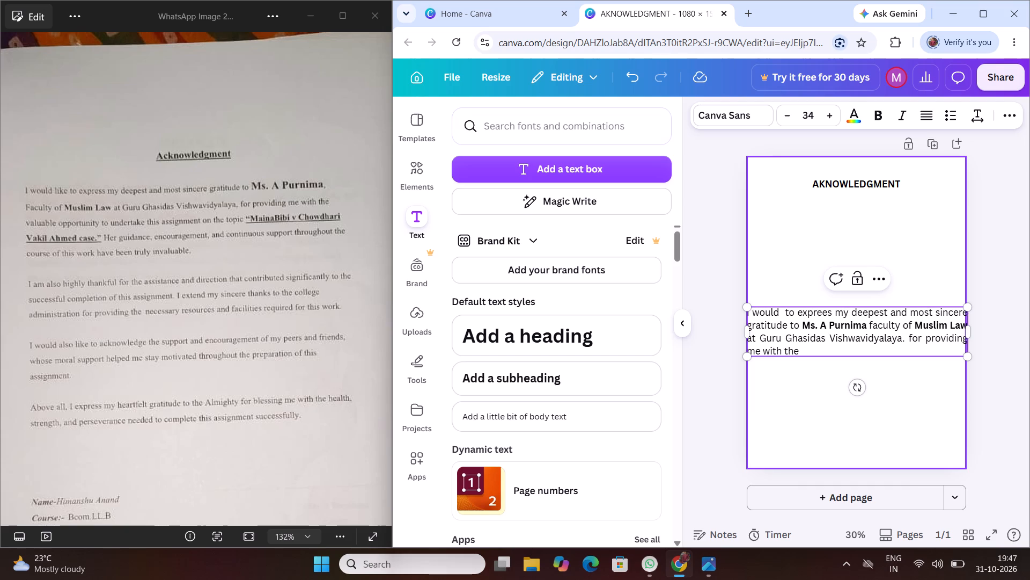
# Add the words "valuable opportunity" to the end of the acknowledgment body paragraph.
pyautogui.write('va')
pyautogui.write('lua')
pyautogui.write('ble')
pyautogui.press('space')
pyautogui.write('oppo')
pyautogui.write('rt')
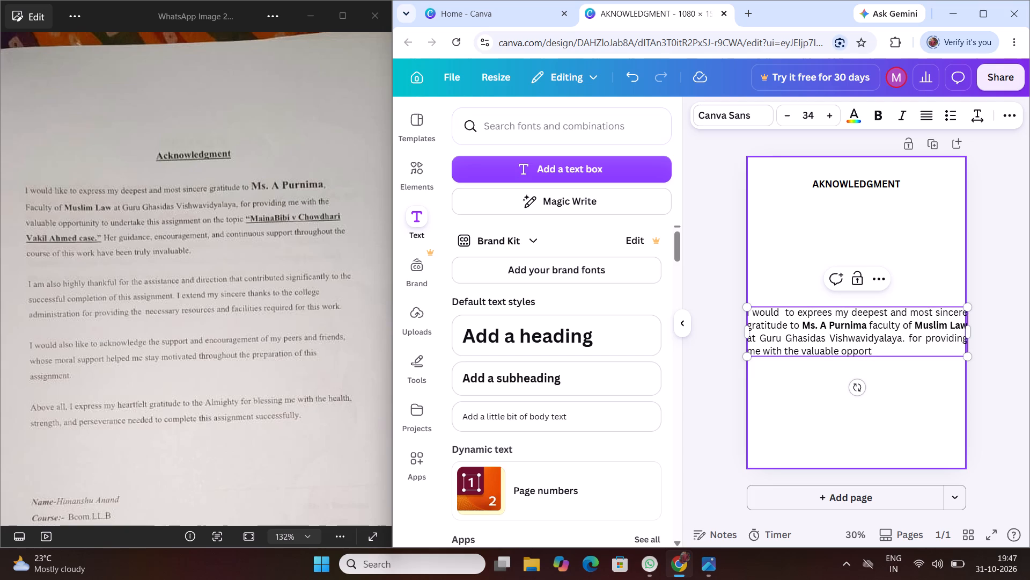
pyautogui.write('un')
pyautogui.write('ity')
pyautogui.press('space')
# Extend the sentence in the body paragraph with "to undertake this assignment".
pyautogui.press('t')
pyautogui.write('o under')
pyautogui.write('ta')
pyautogui.write('ke')
pyautogui.press('space')
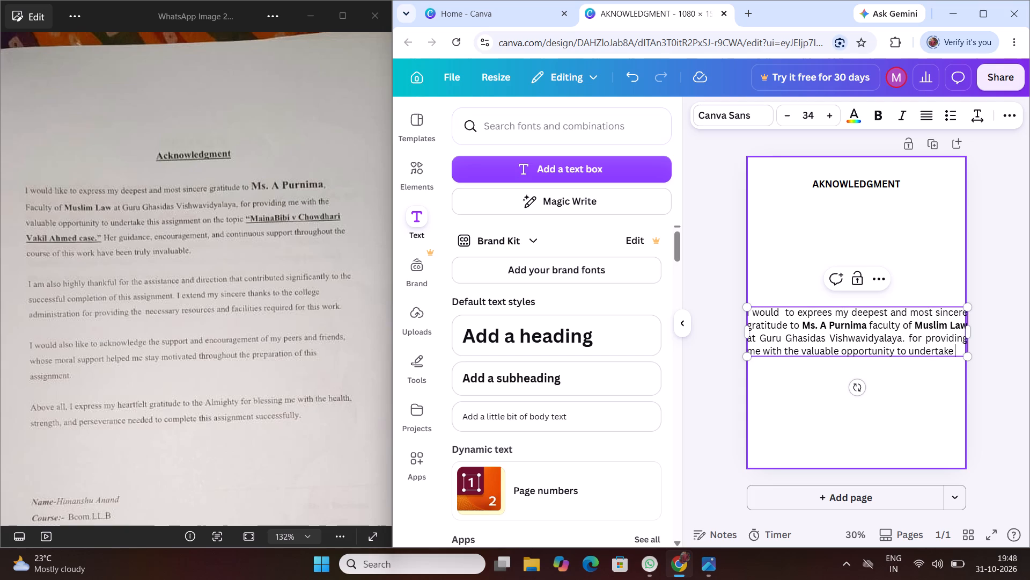
pyautogui.write('this')
pyautogui.press('space')
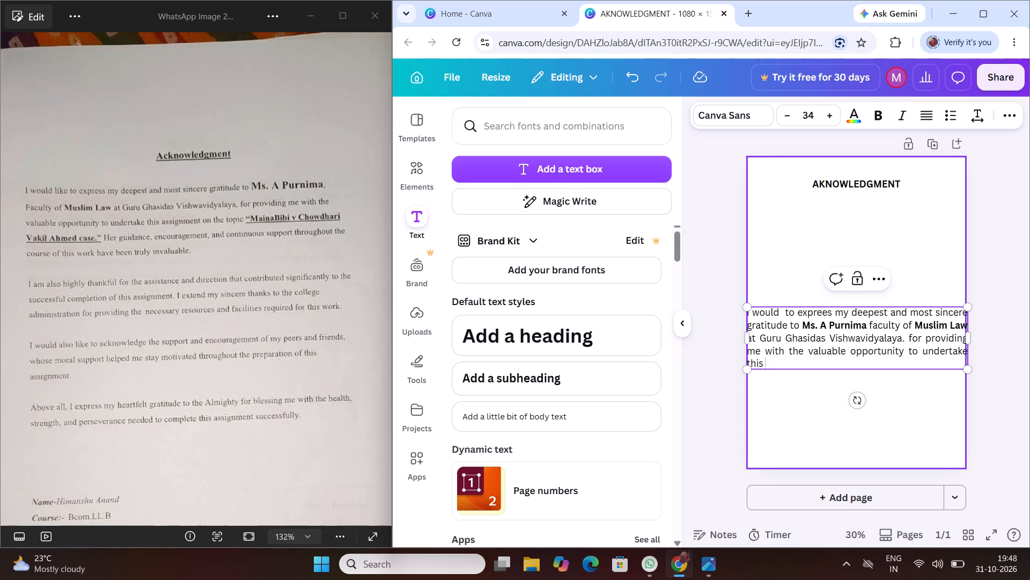
pyautogui.write('ass')
pyautogui.press('i')
pyautogui.press('g')
pyautogui.write('nment')
pyautogui.press('space')
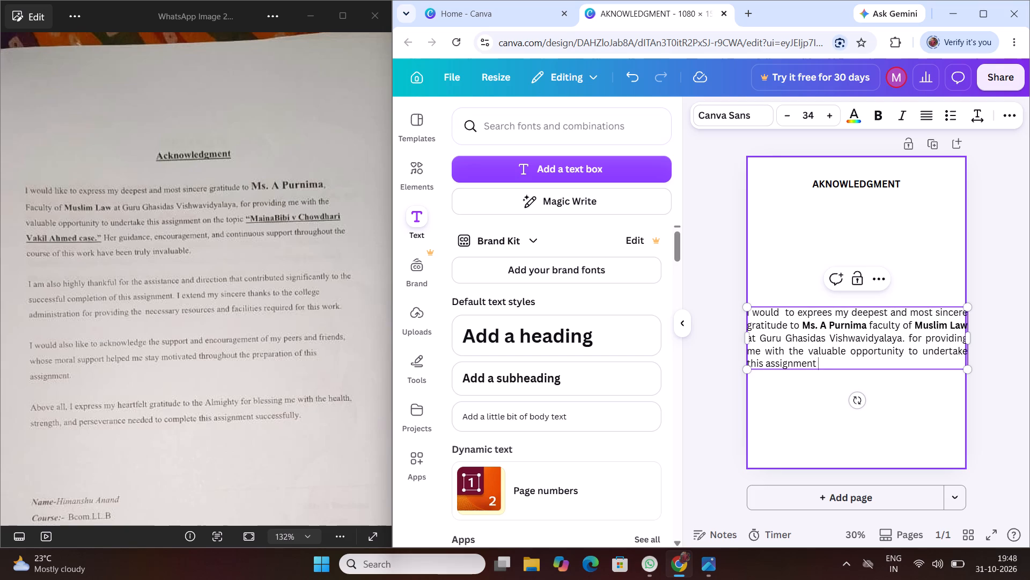
# Continue the sentence with "on the topic" followed by two single quotation marks.
pyautogui.write('on')
pyautogui.press('space')
pyautogui.write('the')
pyautogui.press('space')
pyautogui.press('t')
pyautogui.write('opic')
pyautogui.press('space')
pyautogui.press("'")
pyautogui.press("'")
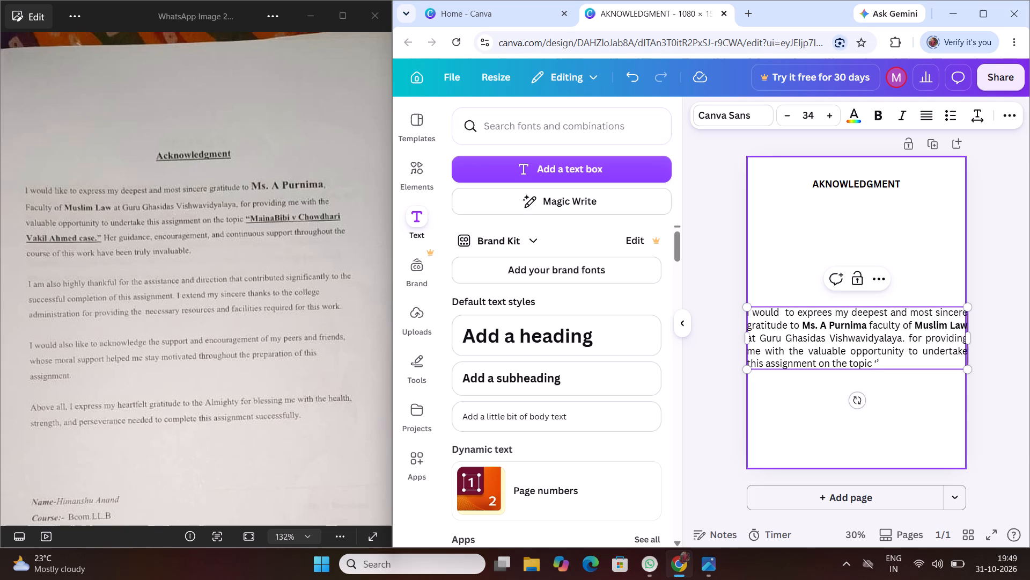
# Delete the two single quotation marks after "on the topic" in the body paragraph.
pyautogui.press('BackSpace')
pyautogui.press('BackSpace')
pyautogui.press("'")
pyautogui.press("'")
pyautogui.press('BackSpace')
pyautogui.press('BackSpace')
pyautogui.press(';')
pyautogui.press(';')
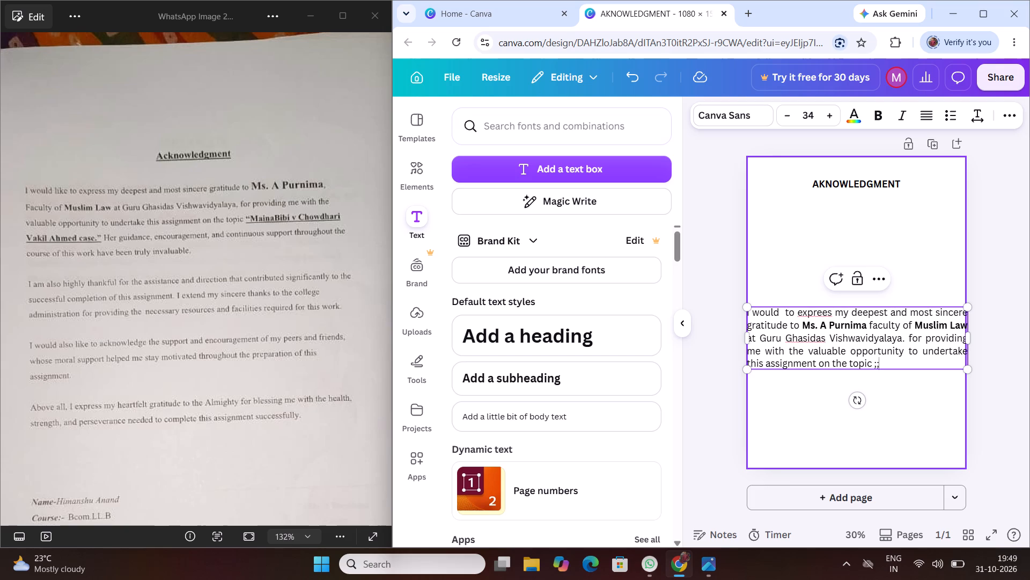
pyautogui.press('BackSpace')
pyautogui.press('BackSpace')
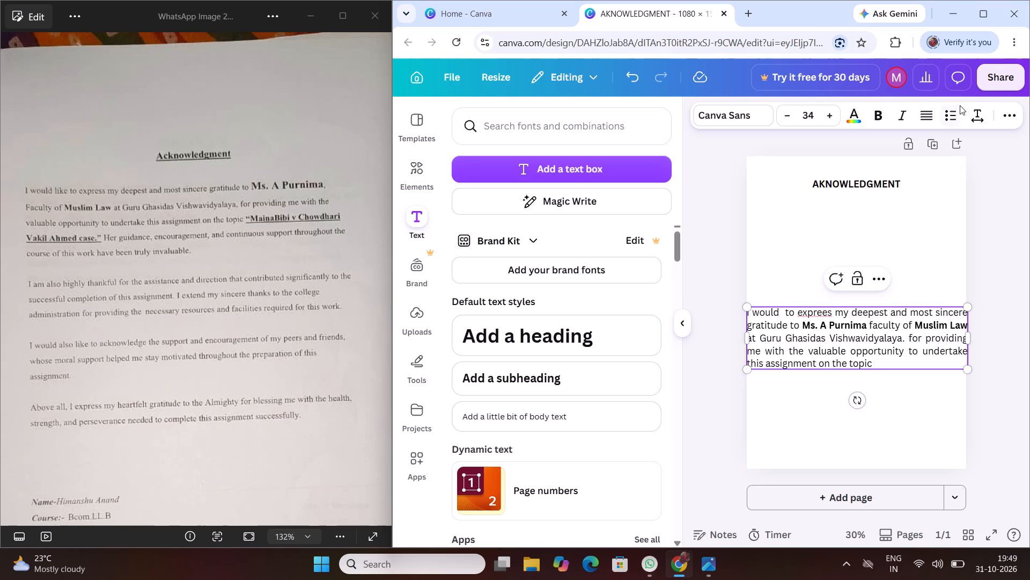
# Turn on bold and continue the body paragraph after "on the topic" with "Maina Bibi v".
pyautogui.click(881, 112)
pyautogui.press('m')
pyautogui.press('a')
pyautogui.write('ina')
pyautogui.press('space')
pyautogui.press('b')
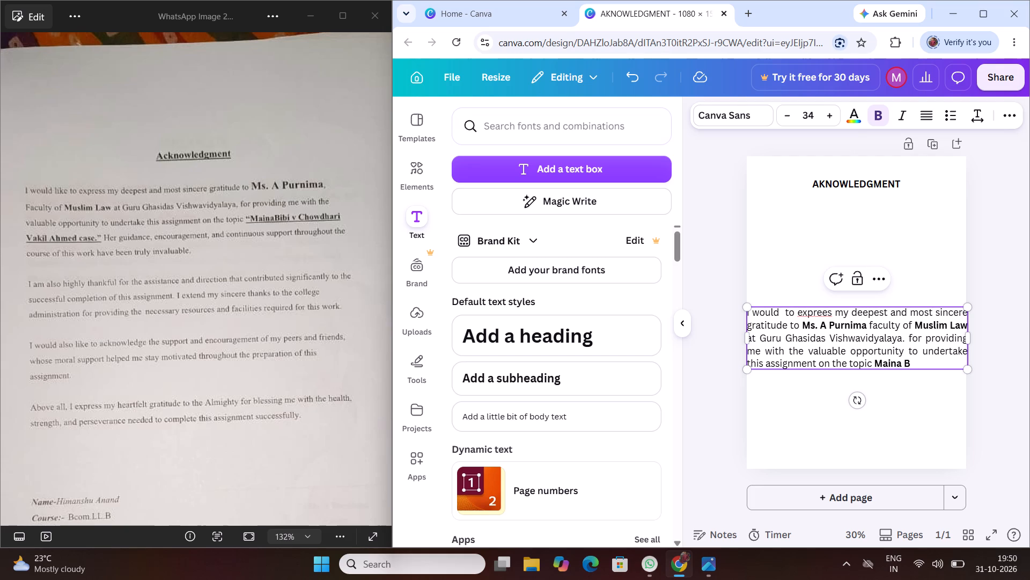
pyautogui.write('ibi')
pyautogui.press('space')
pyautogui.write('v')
# Continue the bold case title in the body paragraph with "Chowdhari".
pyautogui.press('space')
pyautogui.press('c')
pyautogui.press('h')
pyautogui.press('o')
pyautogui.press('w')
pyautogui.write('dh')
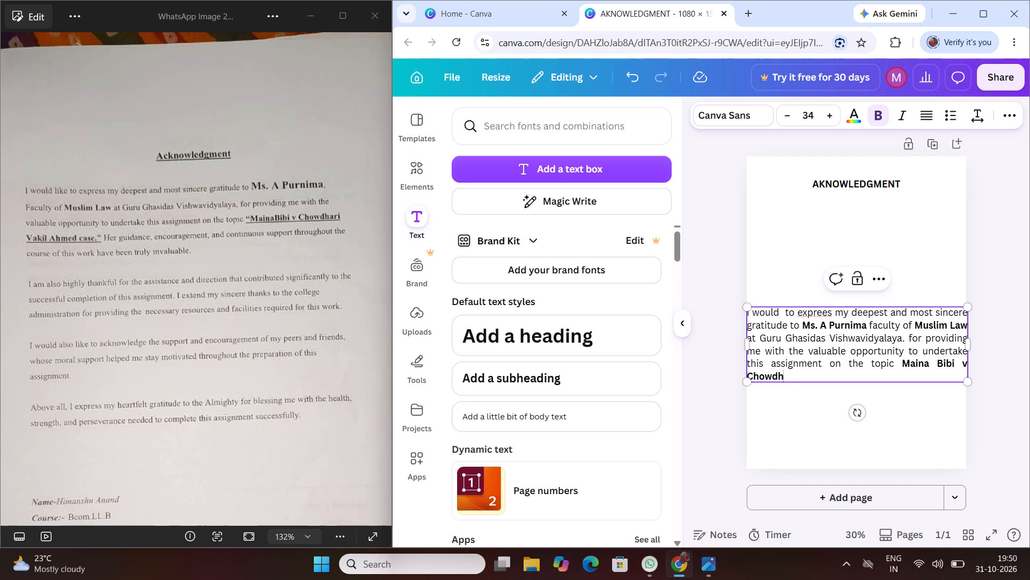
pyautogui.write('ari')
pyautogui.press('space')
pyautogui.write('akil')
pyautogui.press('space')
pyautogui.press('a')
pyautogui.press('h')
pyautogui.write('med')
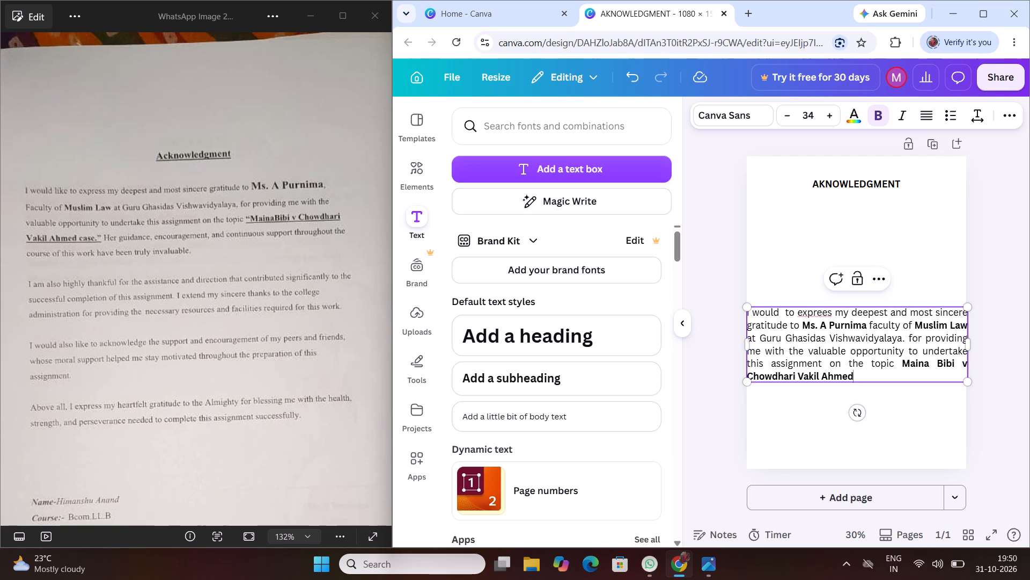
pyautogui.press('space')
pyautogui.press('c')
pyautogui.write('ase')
pyautogui.click(901, 364)
pyautogui.press(';')
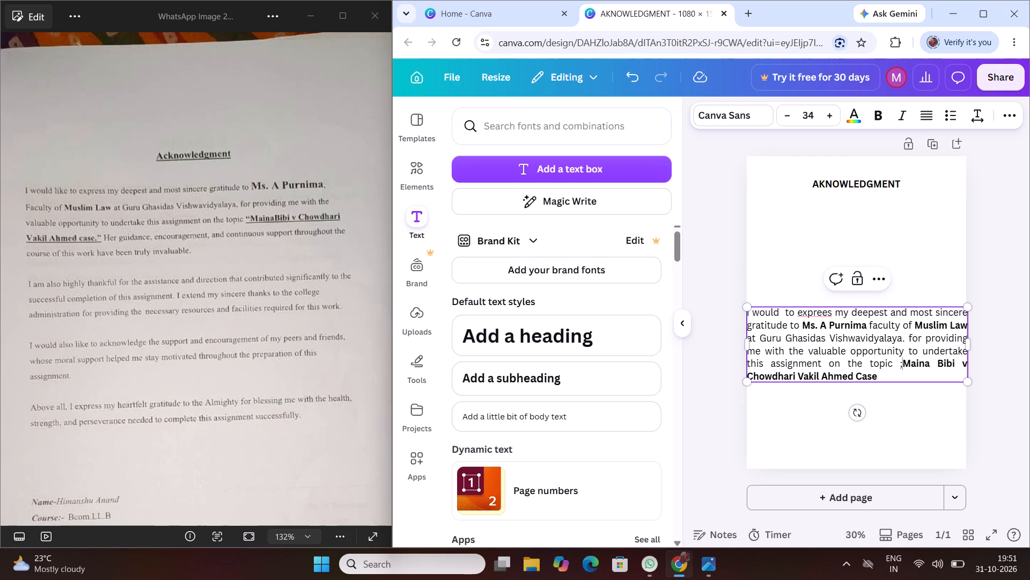
pyautogui.press('BackSpace')
pyautogui.press("'")
pyautogui.press('BackSpace')
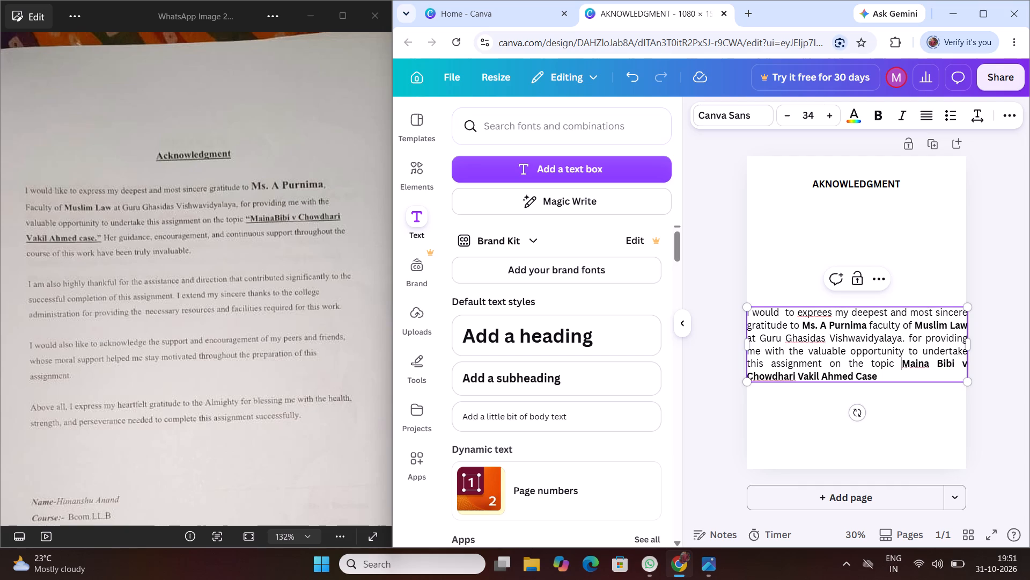
pyautogui.press("'")
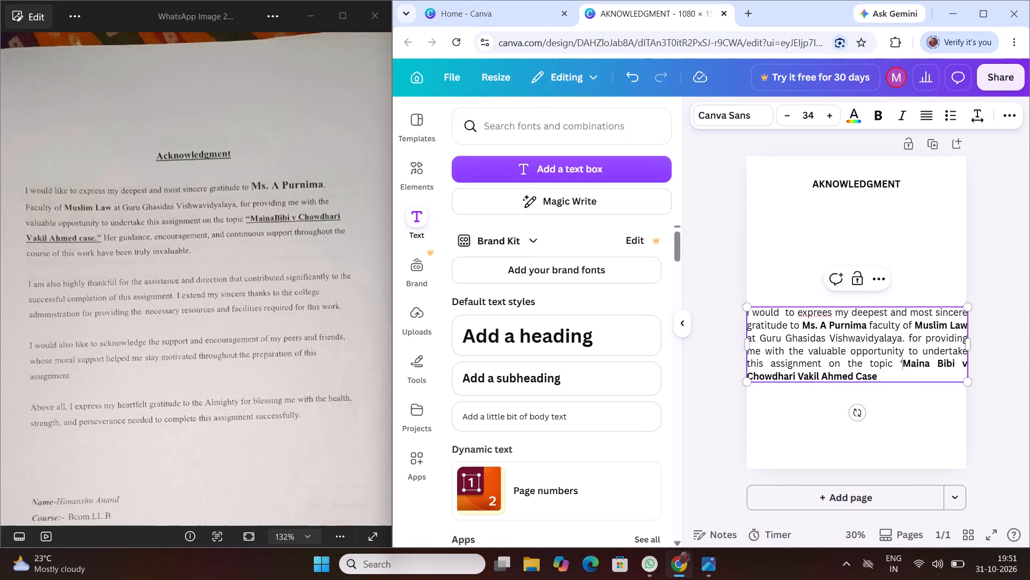
pyautogui.press('space')
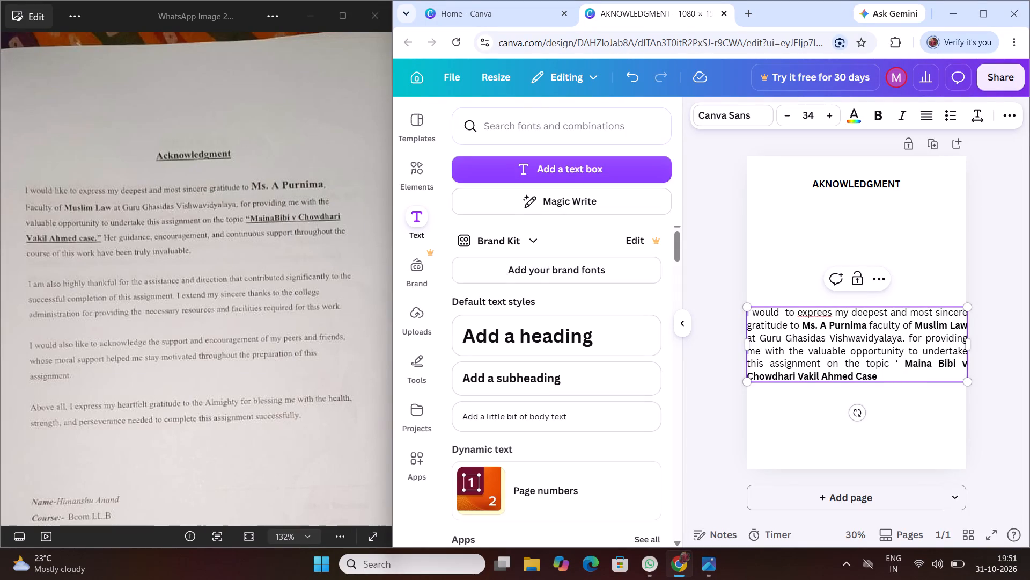
pyautogui.press('BackSpace')
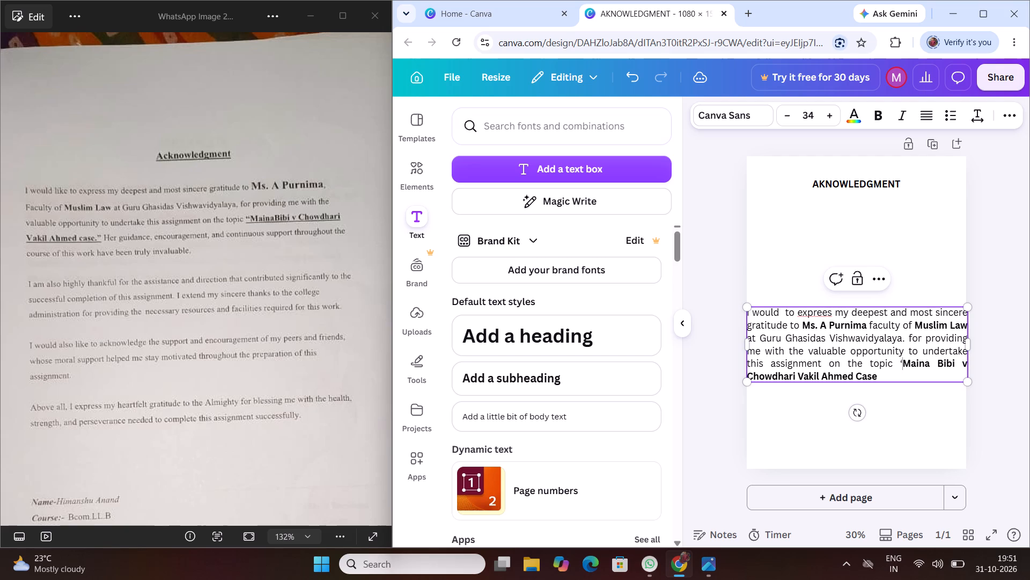
pyautogui.moveTo(914, 334); pyautogui.dragTo(966, 410)
pyautogui.click(948, 410)
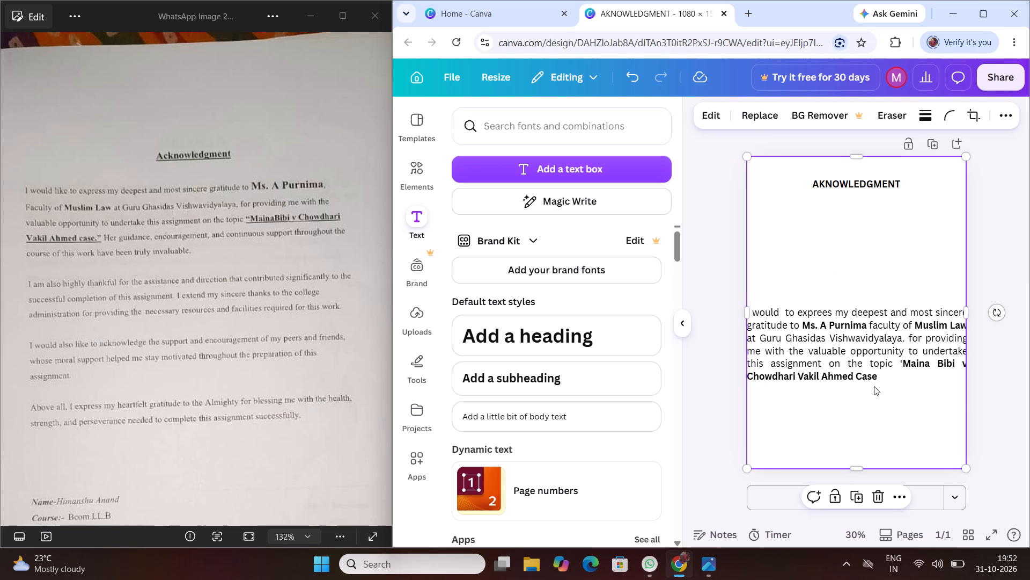
pyautogui.click(883, 376)
pyautogui.tripleClick(883, 374)
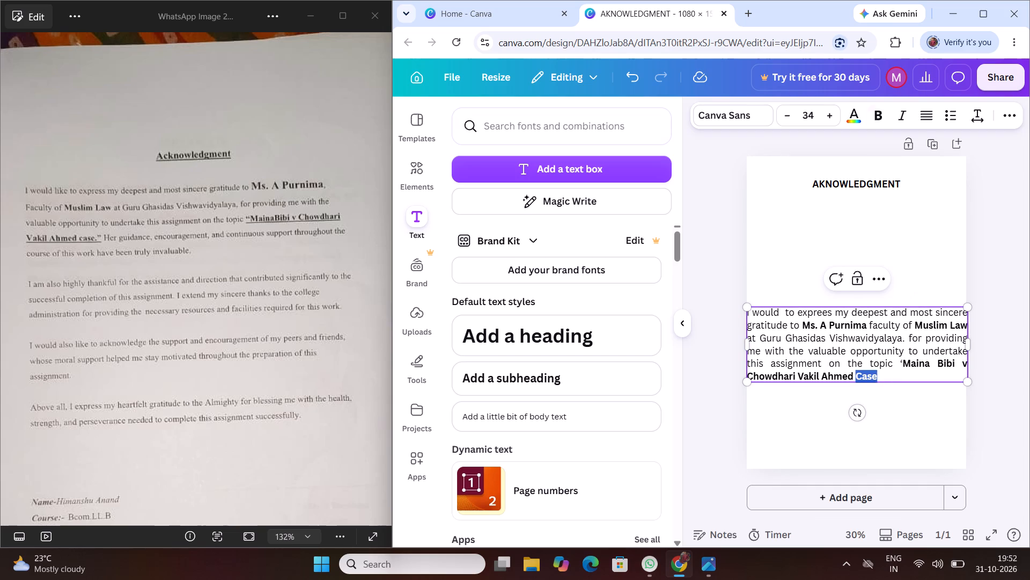
pyautogui.click(894, 430)
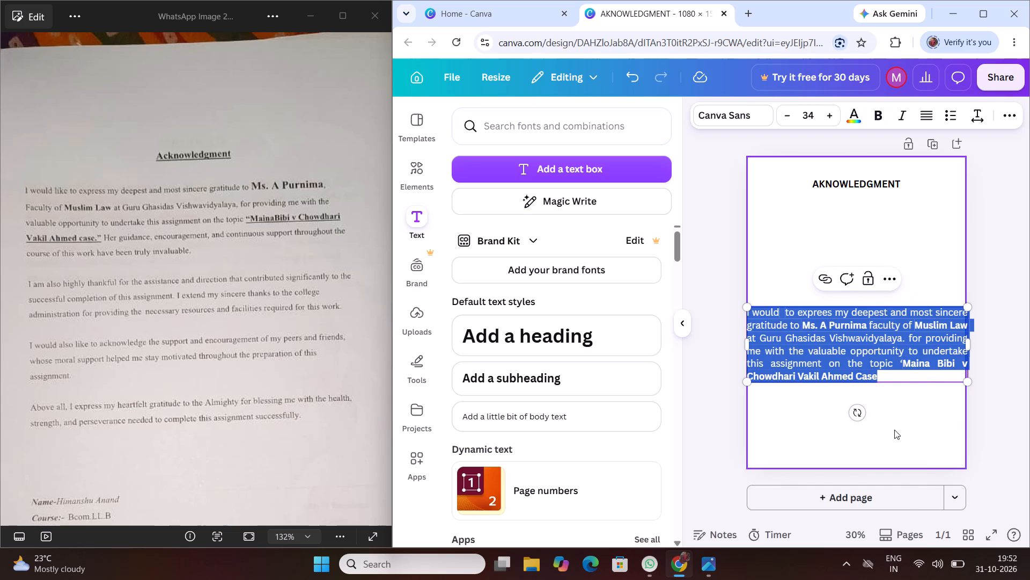
pyautogui.click(883, 377)
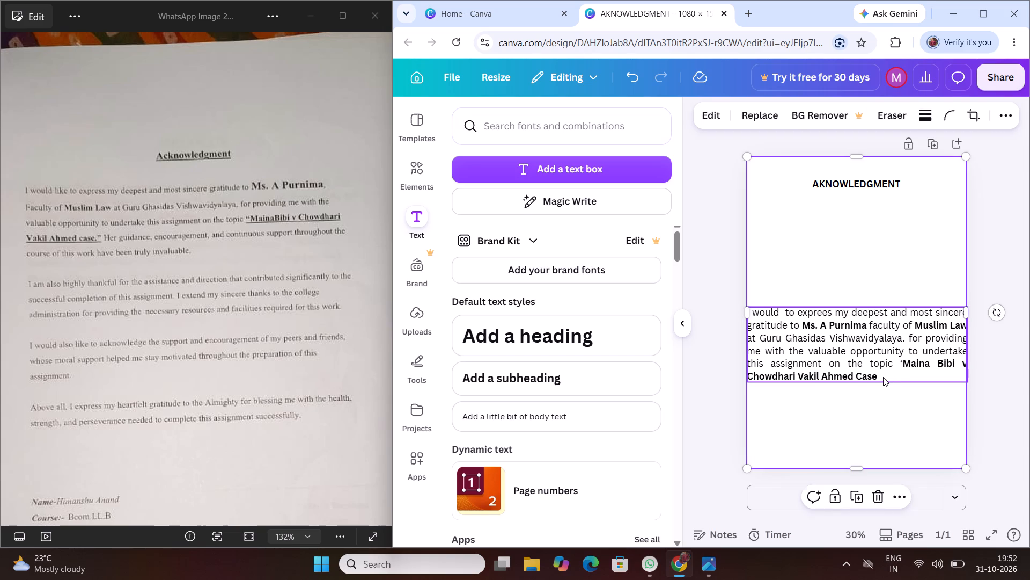
pyautogui.click(881, 374)
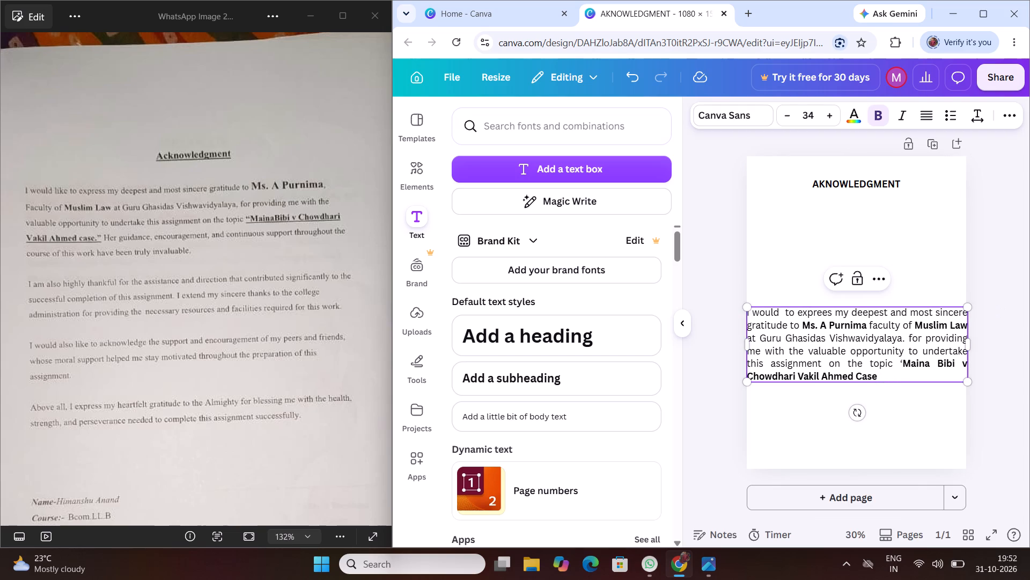
pyautogui.press('space')
pyautogui.click(877, 114)
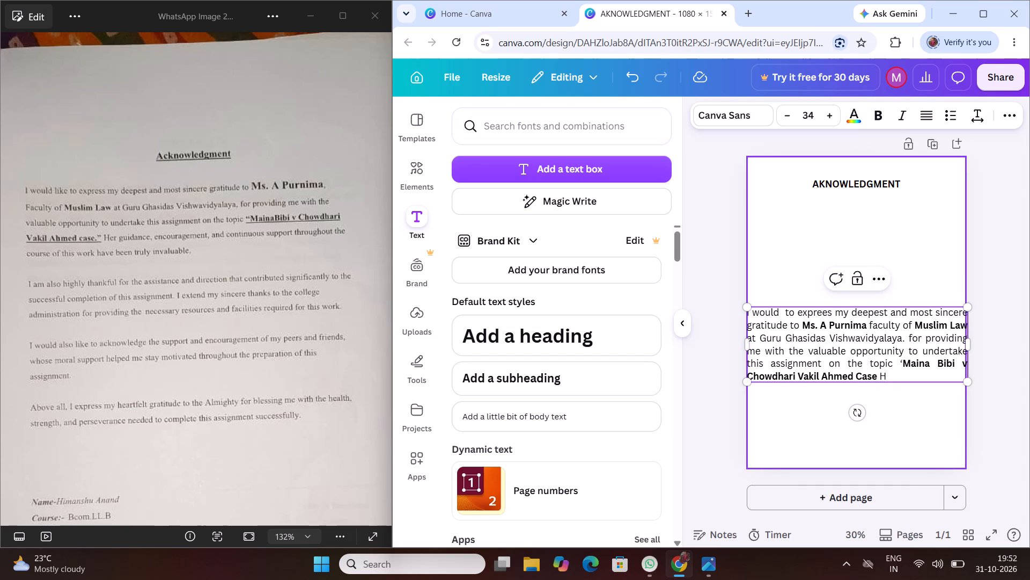
pyautogui.press('r')
pyautogui.press('space')
pyautogui.write('gu')
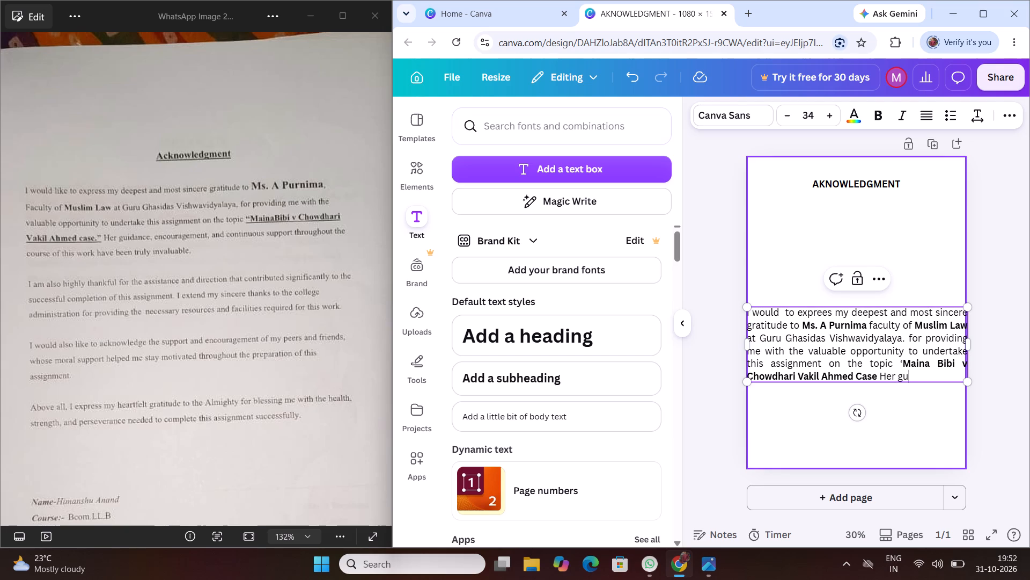
pyautogui.press('i')
pyautogui.write('da')
pyautogui.press('n')
pyautogui.write('ce')
pyautogui.press('space')
# Continue the body paragraph after "Her guidance" with "encouragement ,and".
pyautogui.write('en')
pyautogui.press('c')
pyautogui.write('oura')
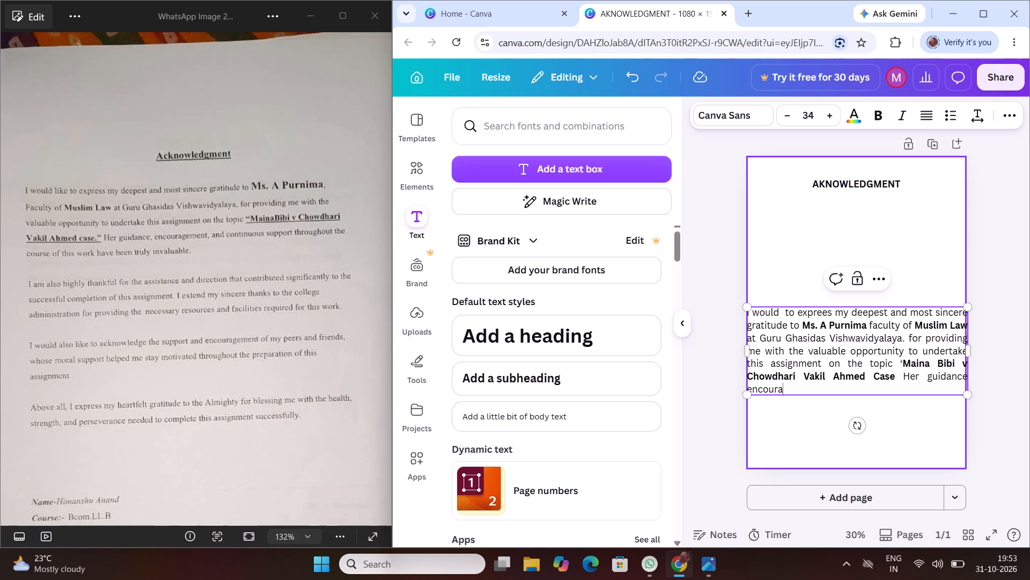
pyautogui.write('ge')
pyautogui.write('ment')
pyautogui.press('space')
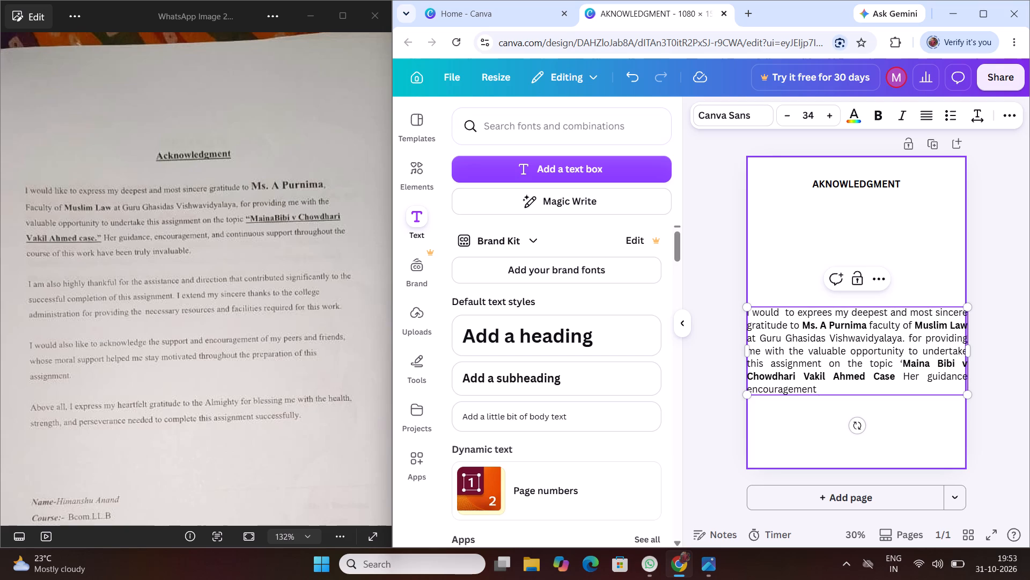
pyautogui.press(',')
pyautogui.write('and')
pyautogui.press('space')
# Continue the body paragraph after "encouragement ,and" with "countinuous support".
pyautogui.press('c')
pyautogui.write('oun')
pyautogui.write('ti')
pyautogui.press('n')
pyautogui.press('u')
pyautogui.write('ous')
pyautogui.press('space')
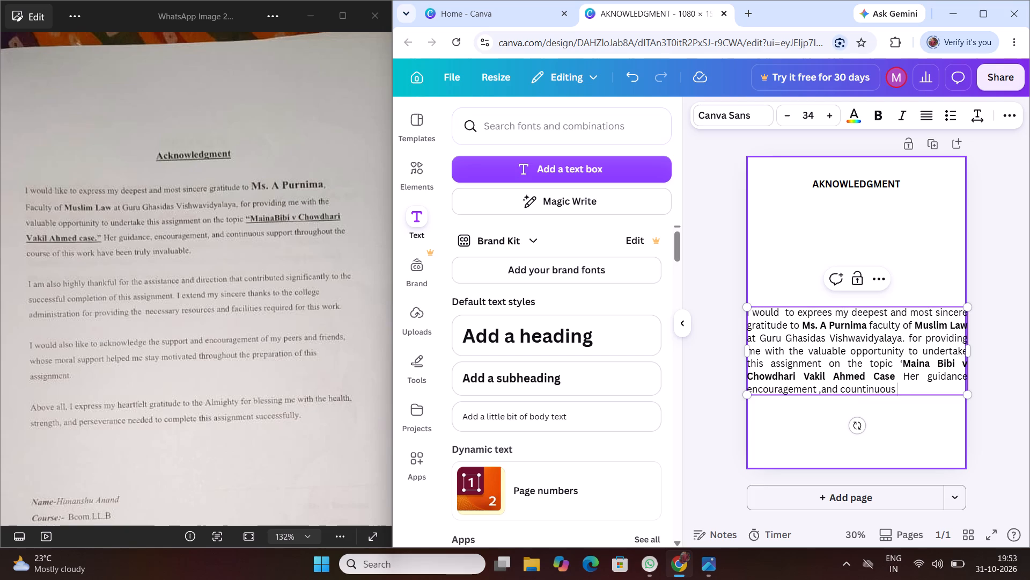
pyautogui.write('su')
pyautogui.write('ppo')
pyautogui.write('rt')
pyautogui.press('space')
# Continue the body paragraph after "support" with "throughout the cource".
pyautogui.write('th')
pyautogui.press('r')
pyautogui.write('ou')
pyautogui.write('gh')
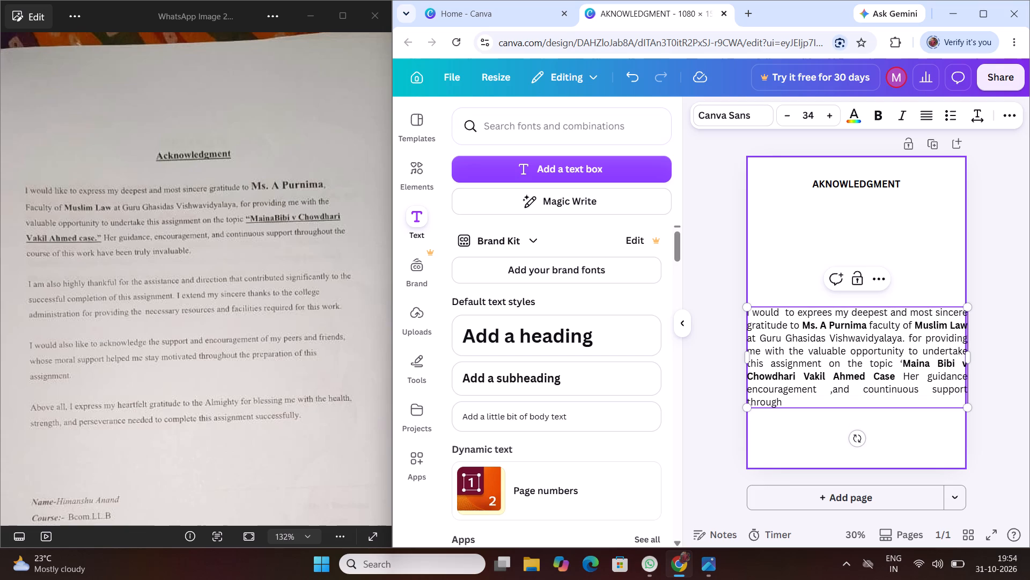
pyautogui.write('out the')
pyautogui.press('space')
pyautogui.write('cour')
pyautogui.press('c')
pyautogui.press('e')
# Continue the body paragraph after "throughout the cource" with "of this".
pyautogui.press('space')
pyautogui.write('o')
pyautogui.write('f this')
pyautogui.press('space')
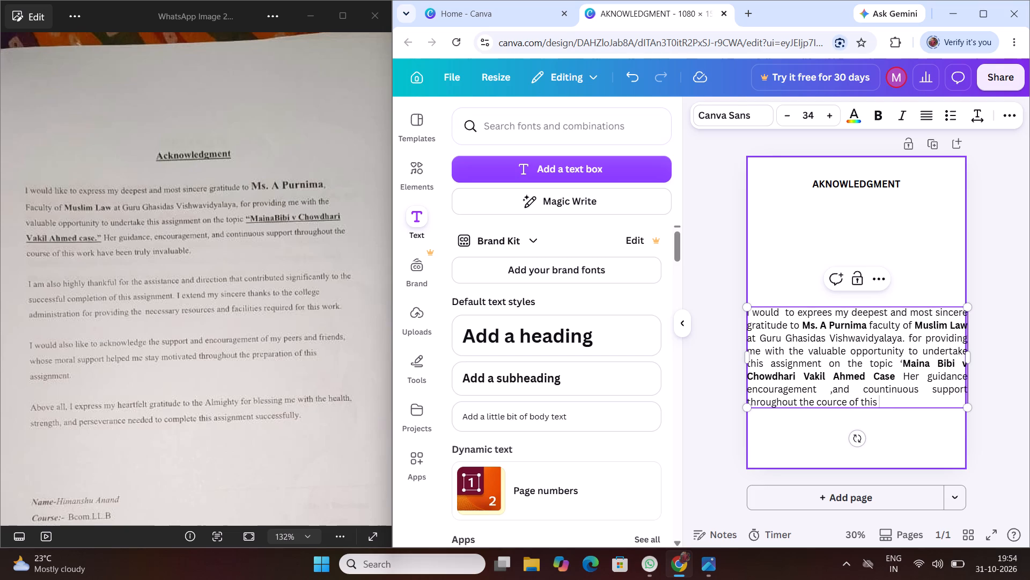
# Remove the space before the comma after "encouragement" in the body paragraph.
pyautogui.click(830, 390)
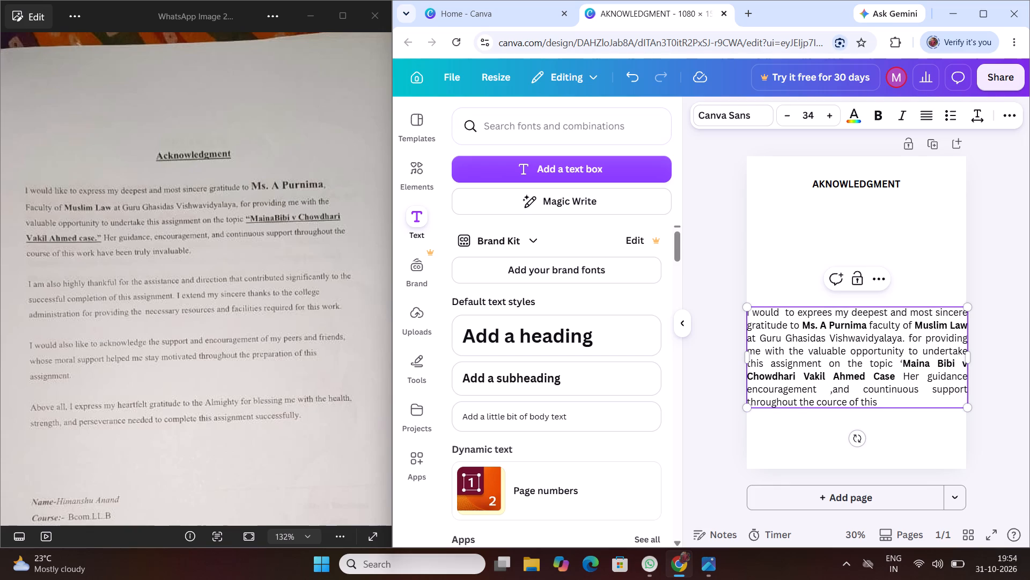
pyautogui.press('BackSpace')
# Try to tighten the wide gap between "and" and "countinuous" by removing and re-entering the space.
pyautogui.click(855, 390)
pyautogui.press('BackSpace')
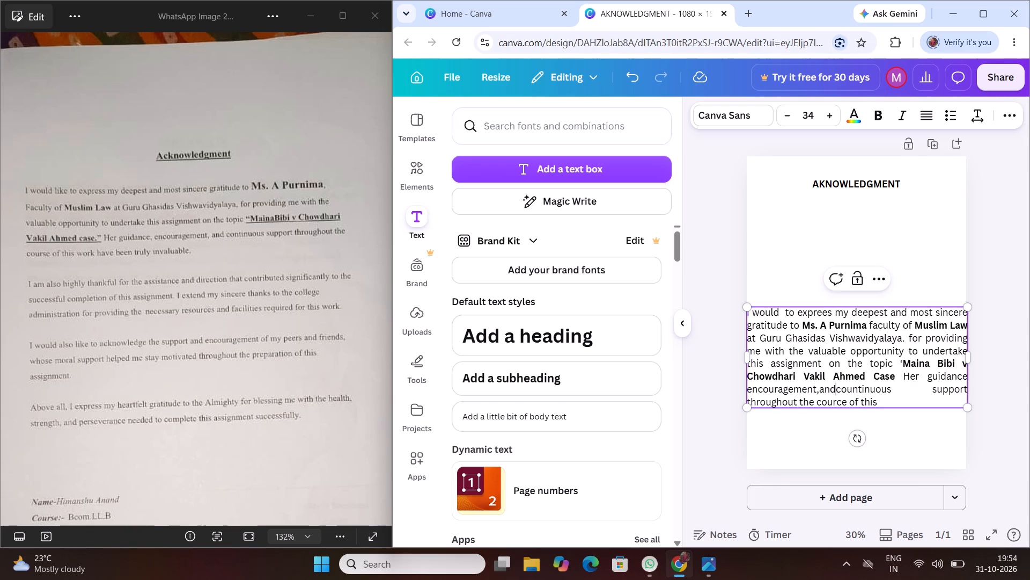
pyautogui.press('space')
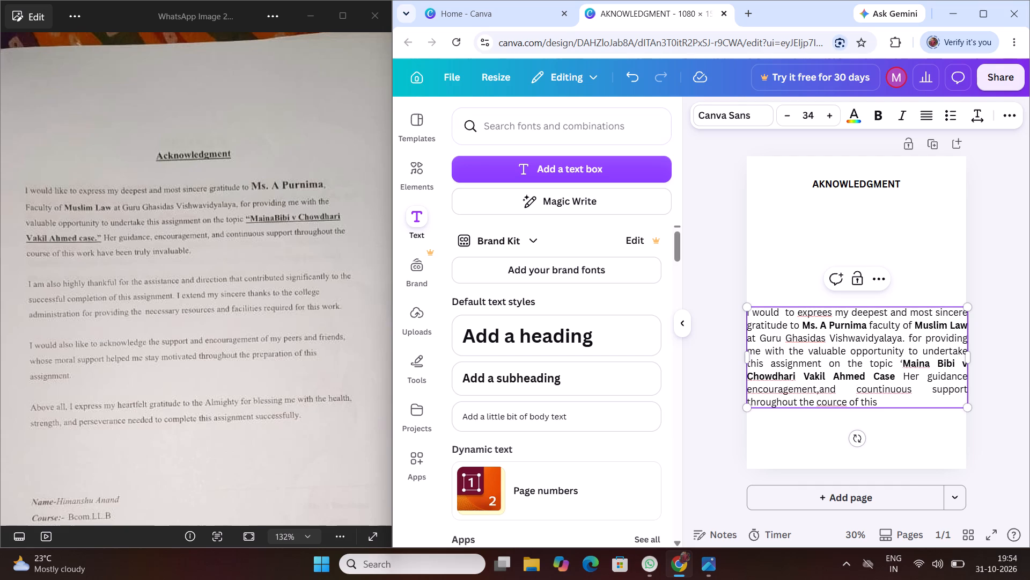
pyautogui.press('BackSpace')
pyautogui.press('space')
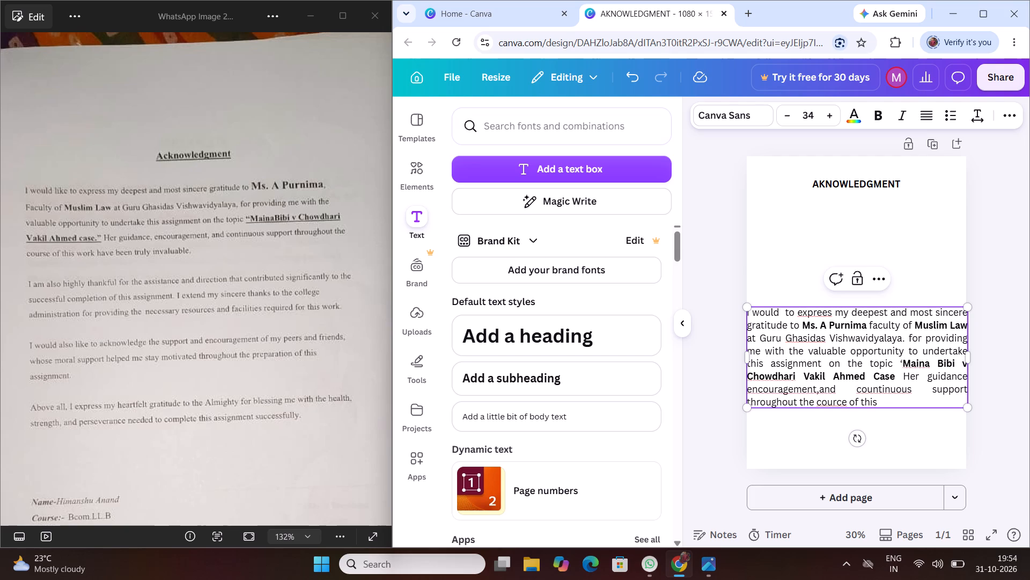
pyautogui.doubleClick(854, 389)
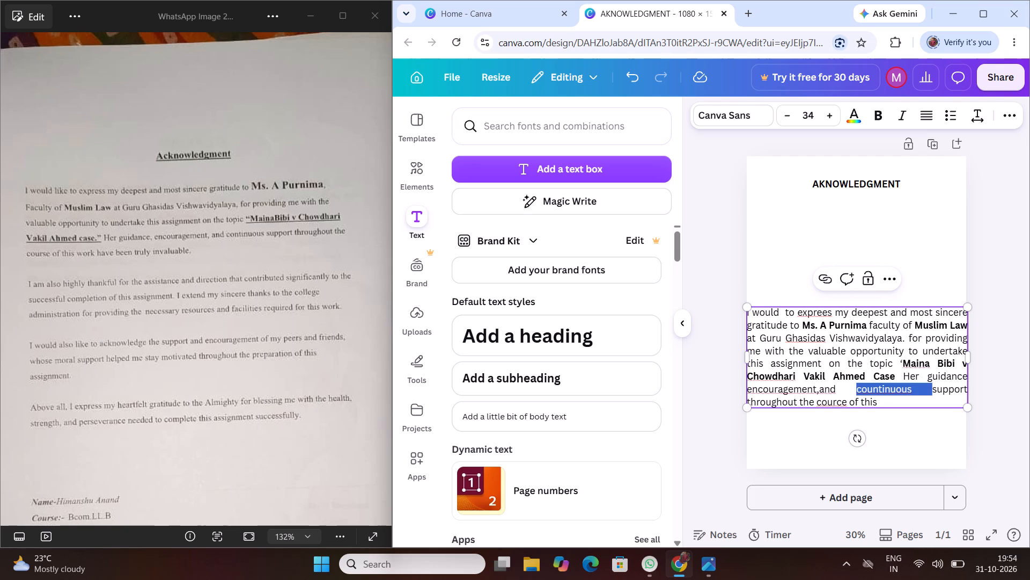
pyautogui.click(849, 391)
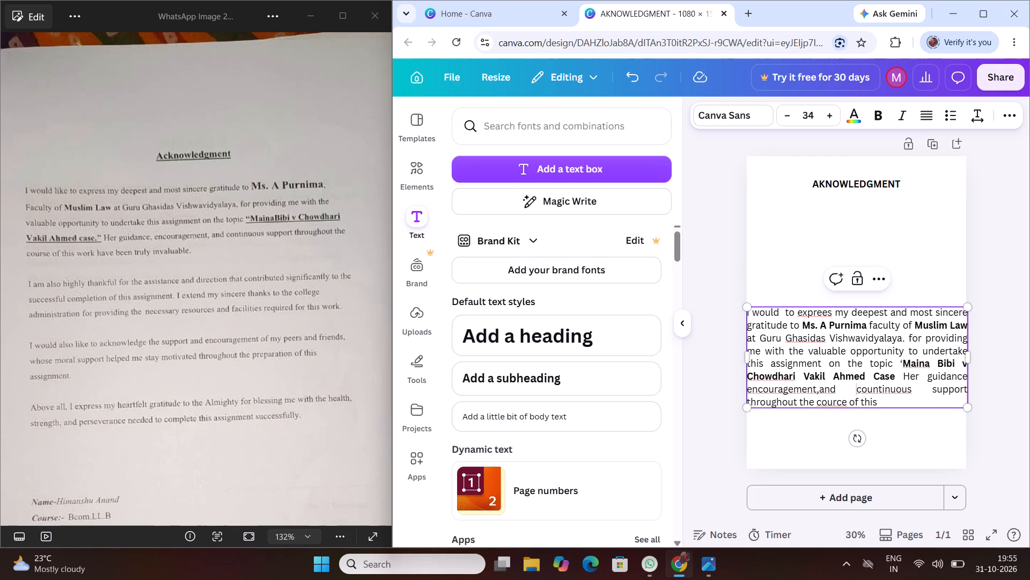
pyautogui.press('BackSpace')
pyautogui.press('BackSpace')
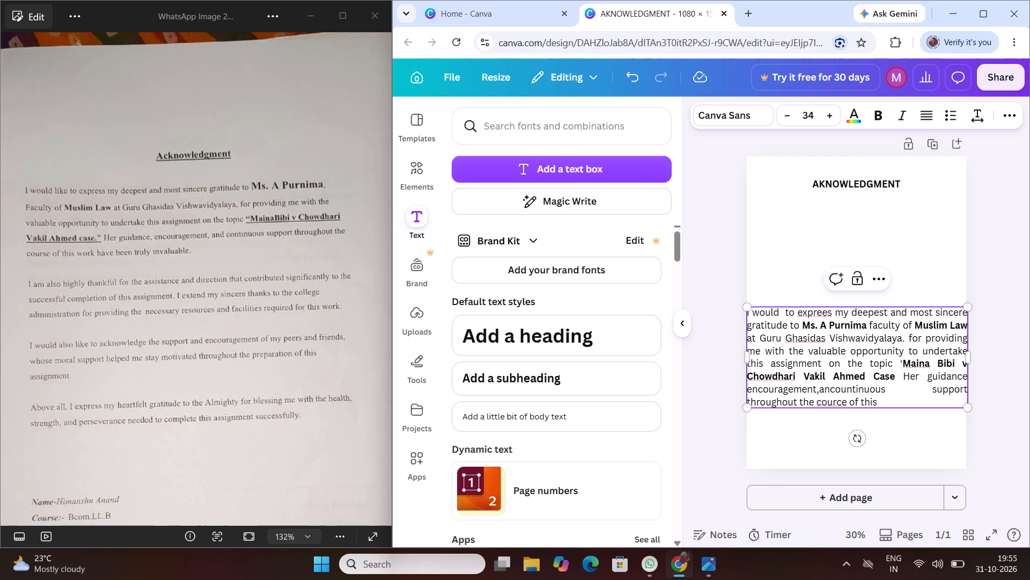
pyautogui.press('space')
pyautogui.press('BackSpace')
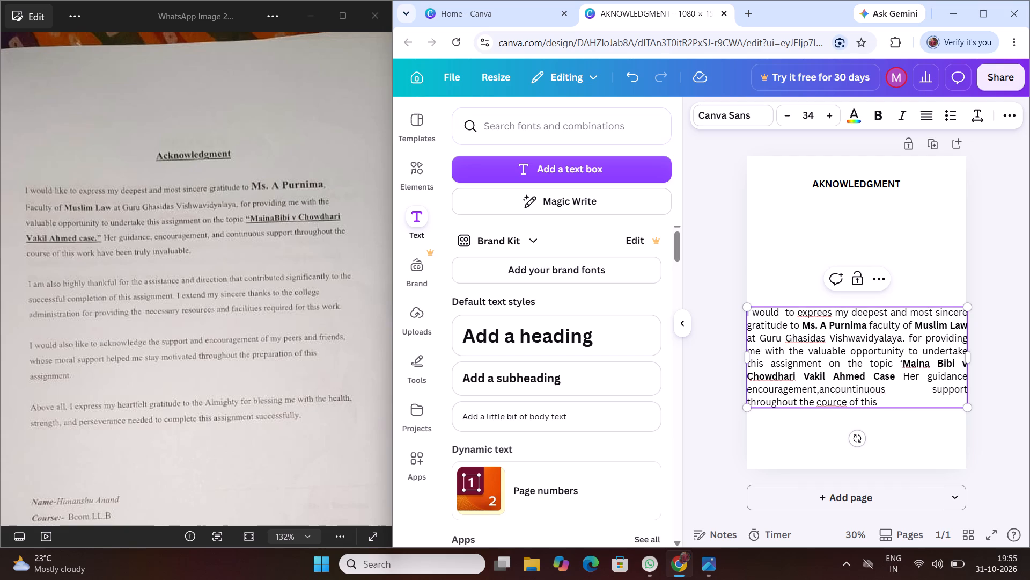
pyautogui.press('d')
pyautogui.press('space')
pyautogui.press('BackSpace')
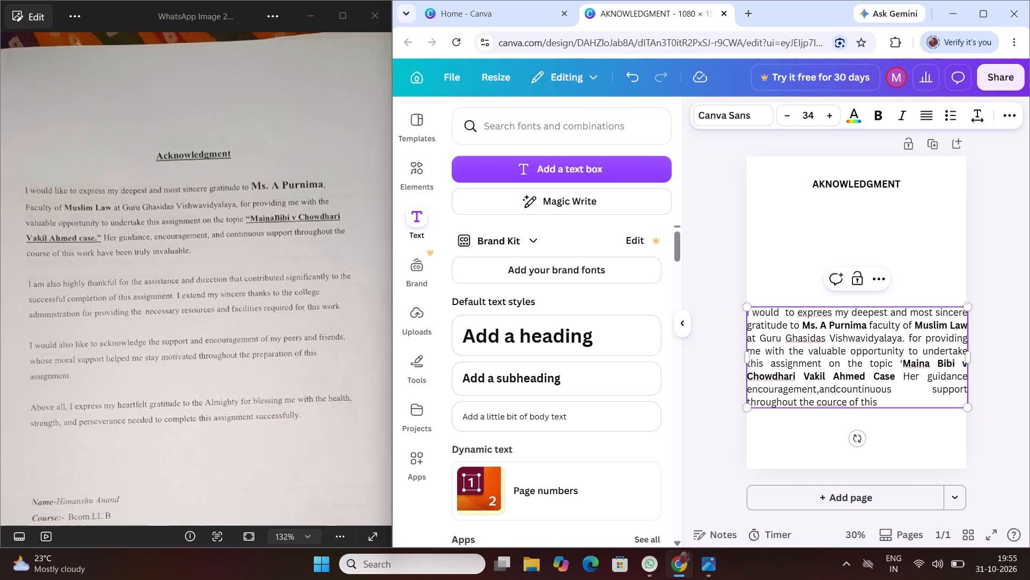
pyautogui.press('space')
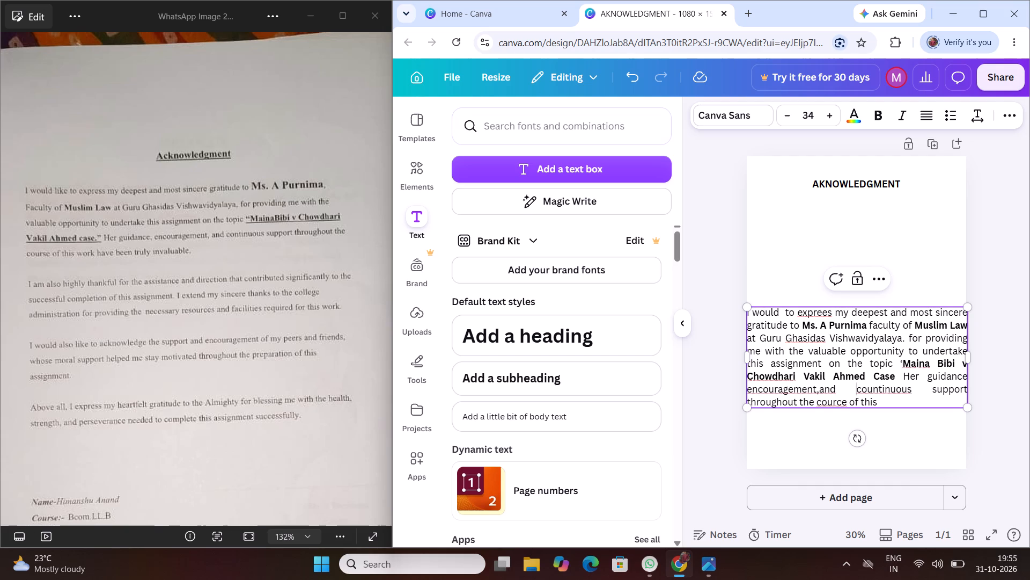
# Continue the body paragraph after "of this" with "work has been truly".
pyautogui.tripleClick(887, 403)
pyautogui.click(887, 403)
pyautogui.write('wo')
pyautogui.write('rk has bee')
pyautogui.press('n')
pyautogui.press('space')
pyautogui.write('truly')
pyautogui.press('space')
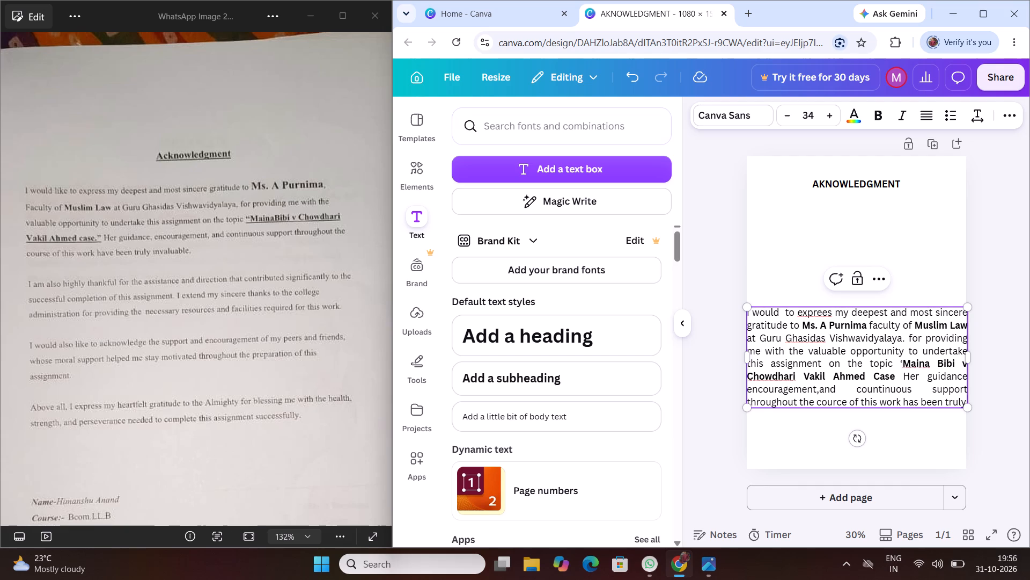
# Finish the sentence after "truly" with "invaluable.", removing the stray slash and extra line break.
pyautogui.write('in')
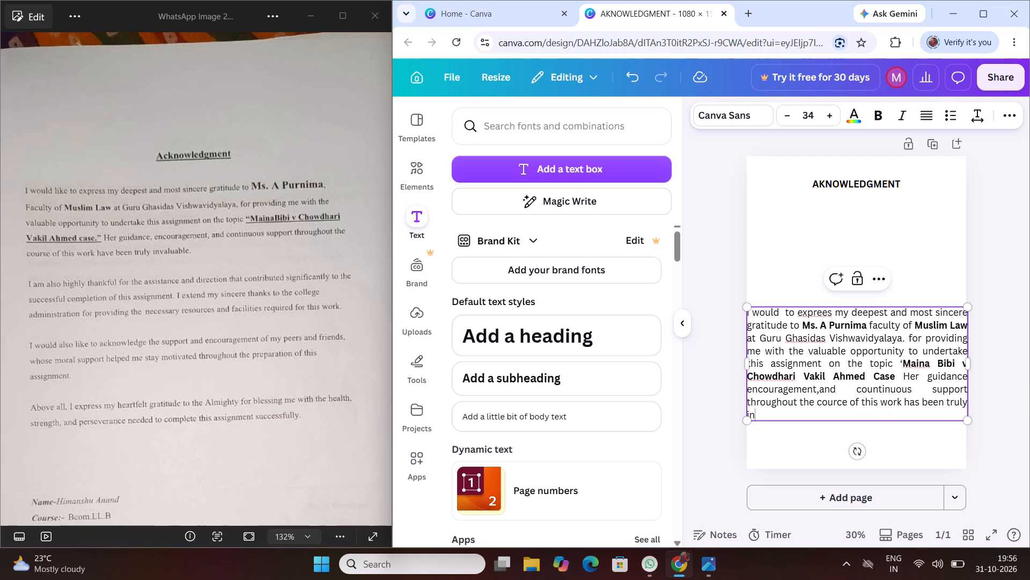
pyautogui.press('v')
pyautogui.press('a')
pyautogui.press('l')
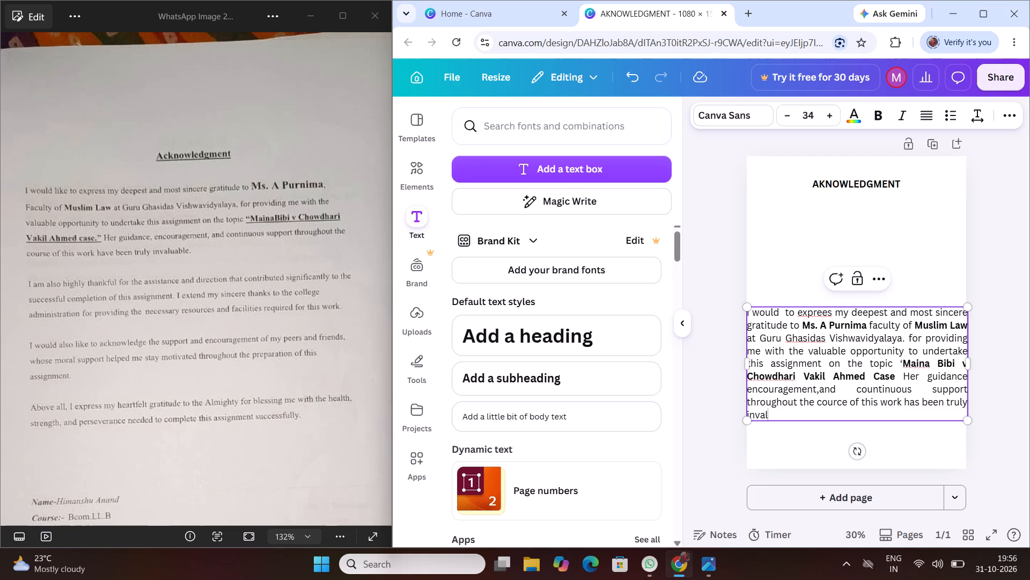
pyautogui.write('uable')
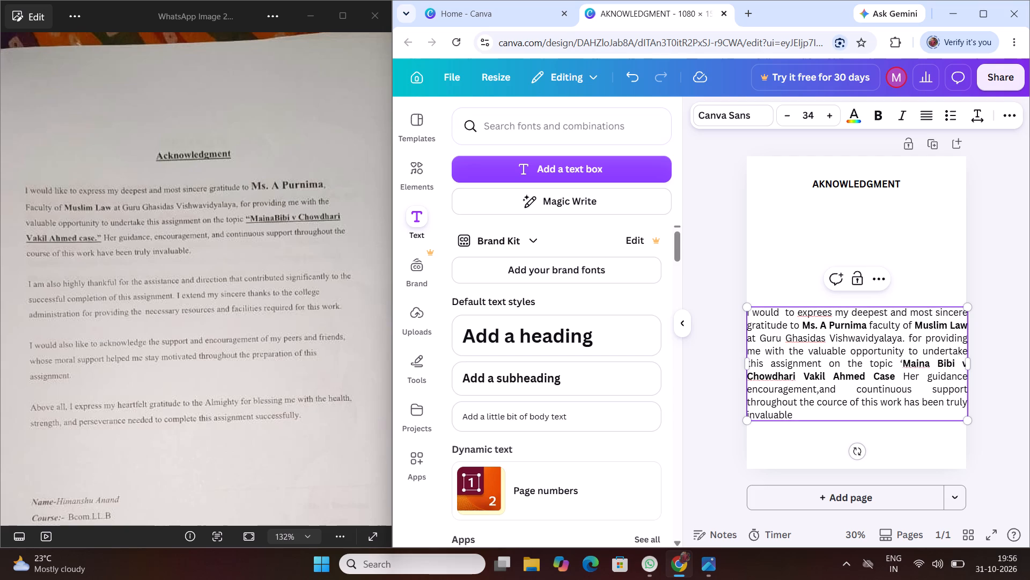
pyautogui.write('/.')
pyautogui.press('BackSpace')
pyautogui.press('Return')
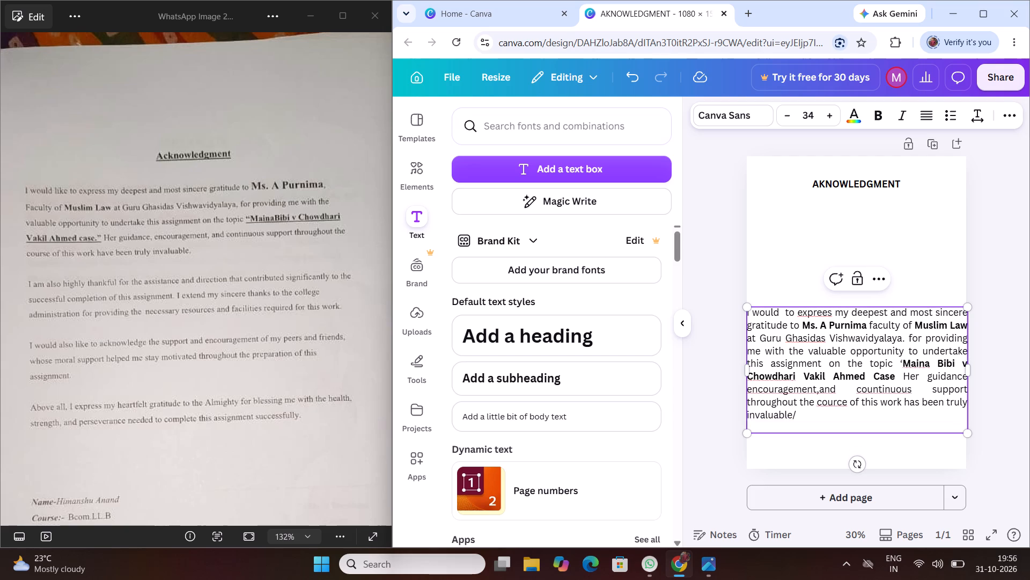
pyautogui.press('BackSpace')
pyautogui.press('BackSpace')
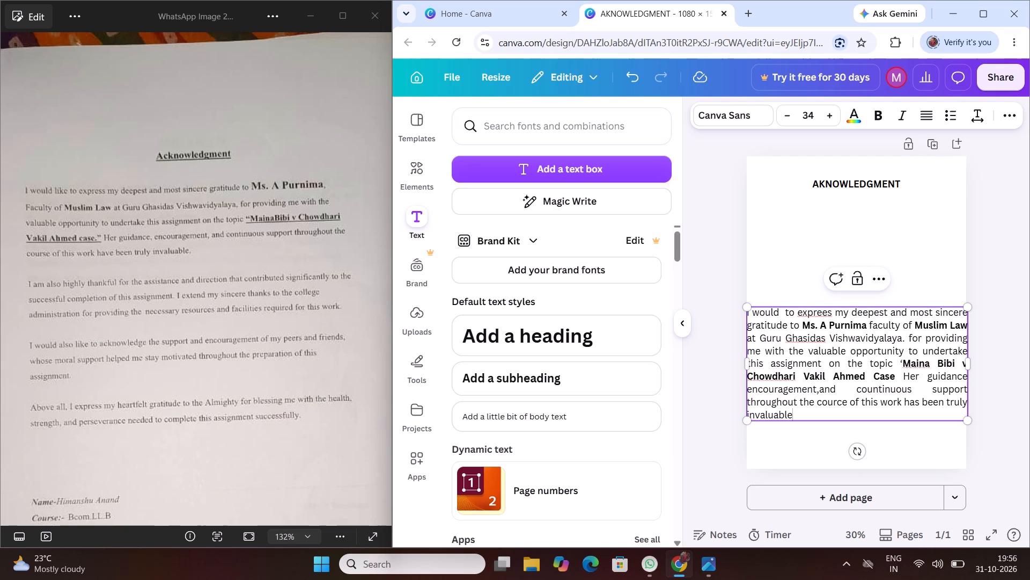
pyautogui.press('.')
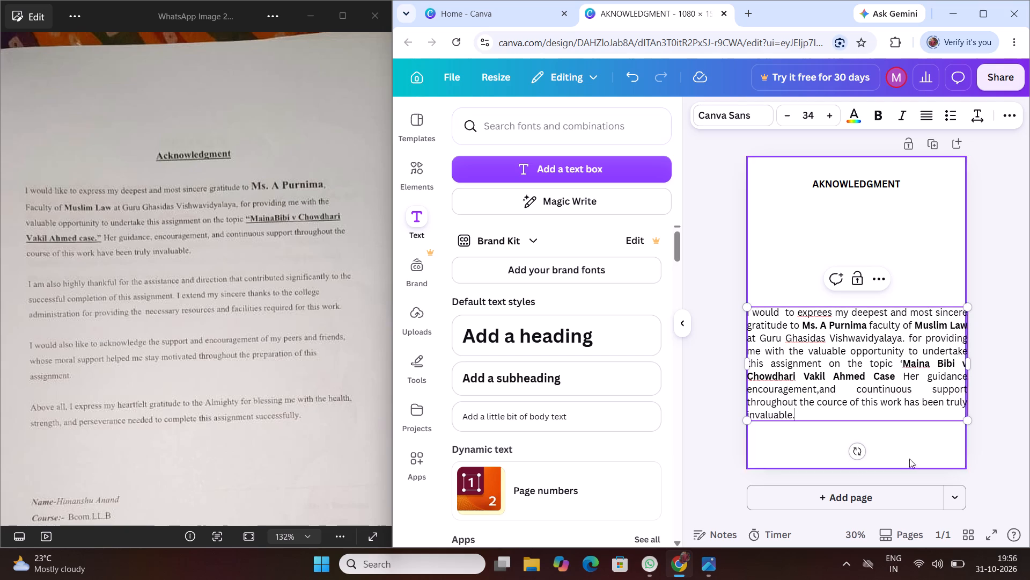
# Enclose the bold case title in single quotation marks, adding the closing mark after "Case" and re-entering the opening mark before "Maina".
pyautogui.click(895, 376)
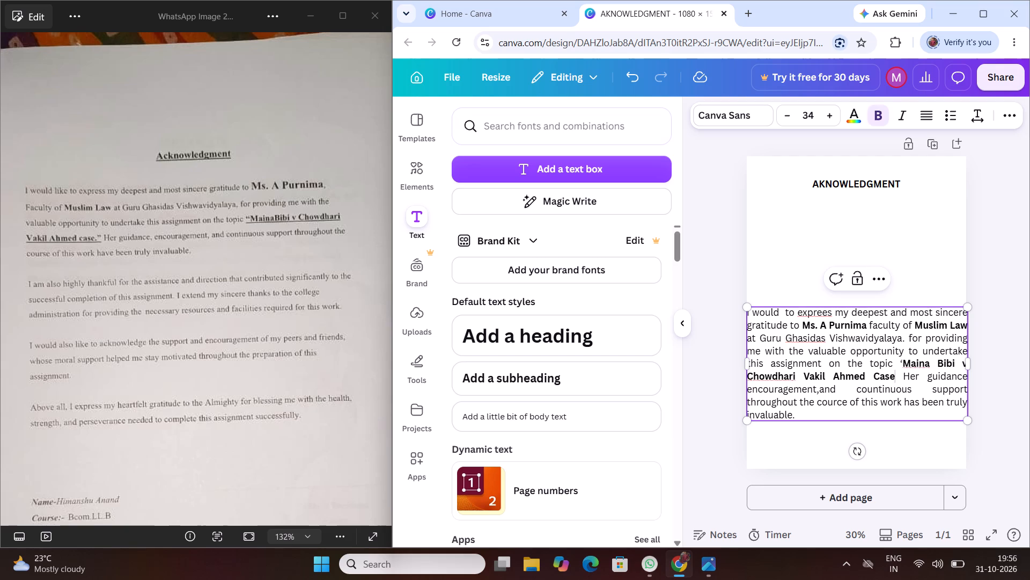
pyautogui.press("'")
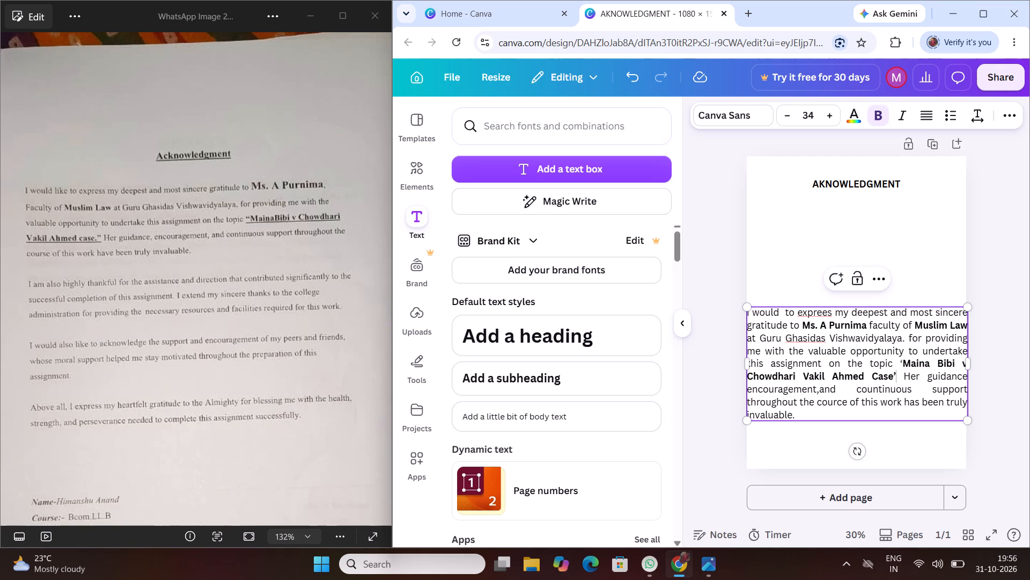
pyautogui.click(902, 363)
pyautogui.press('BackSpace')
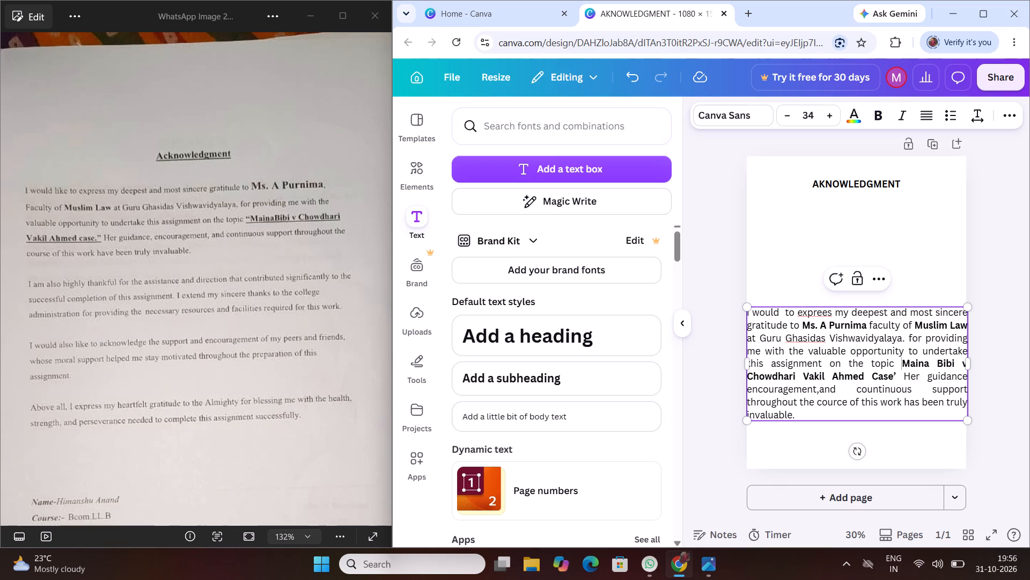
pyautogui.press("'")
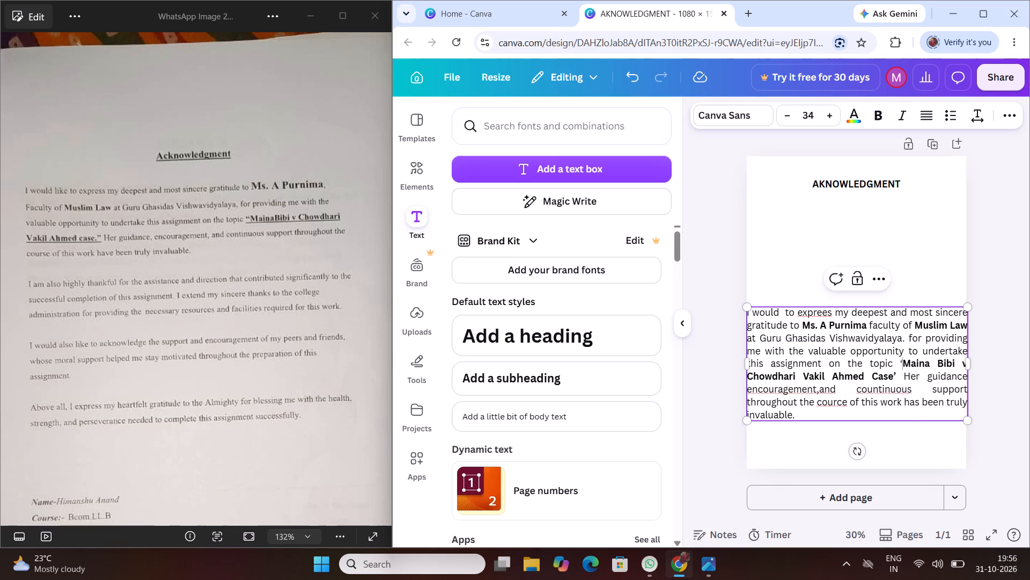
# Insert a space after the comma between "encouragement," and "and" in the body paragraph.
pyautogui.click(818, 389)
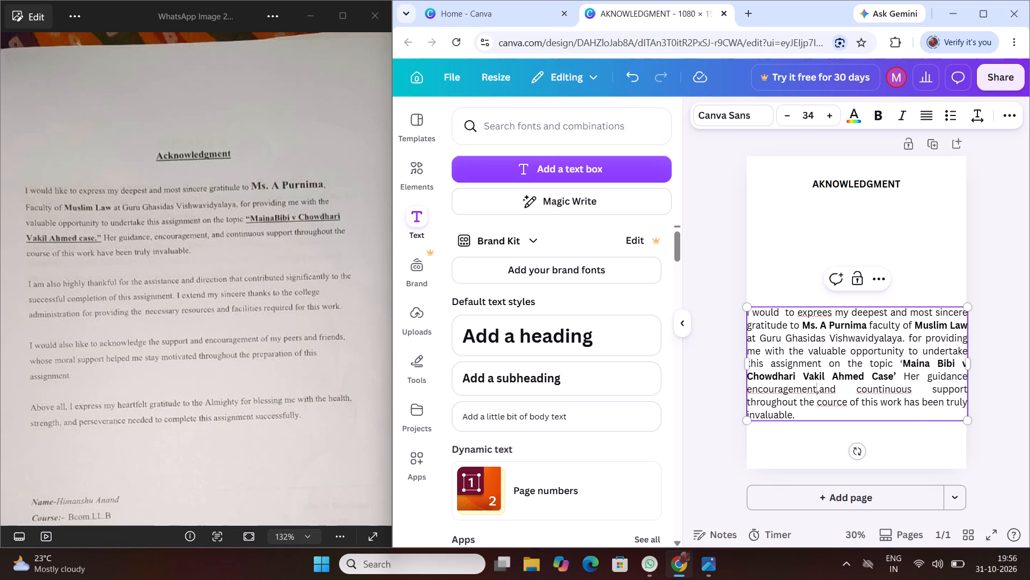
pyautogui.click(819, 389)
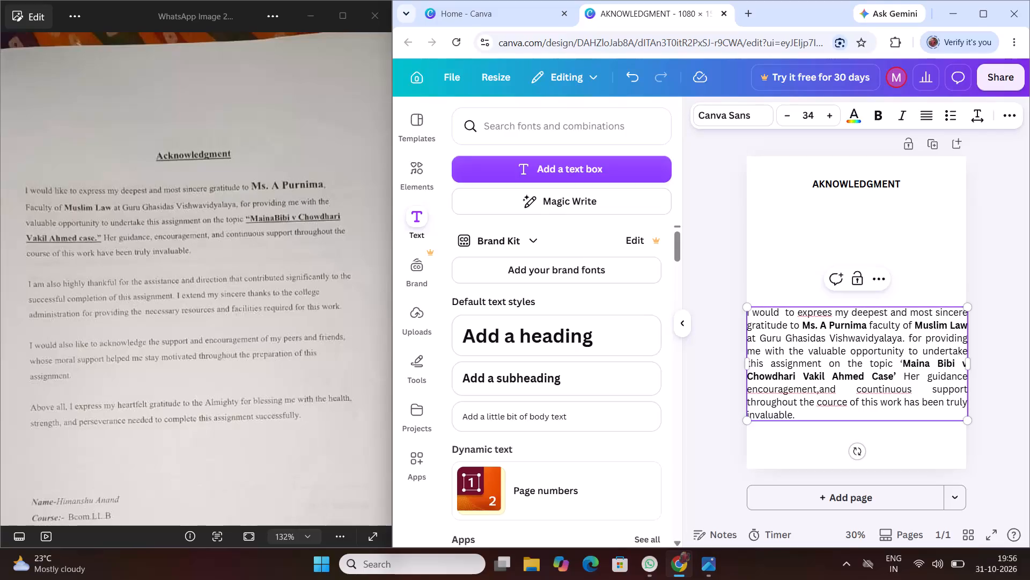
pyautogui.press('space')
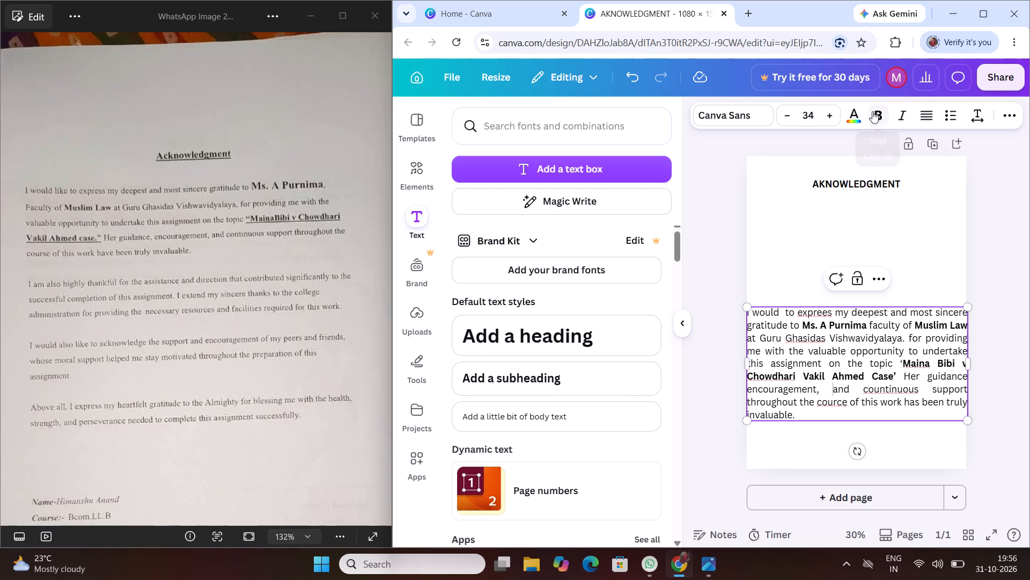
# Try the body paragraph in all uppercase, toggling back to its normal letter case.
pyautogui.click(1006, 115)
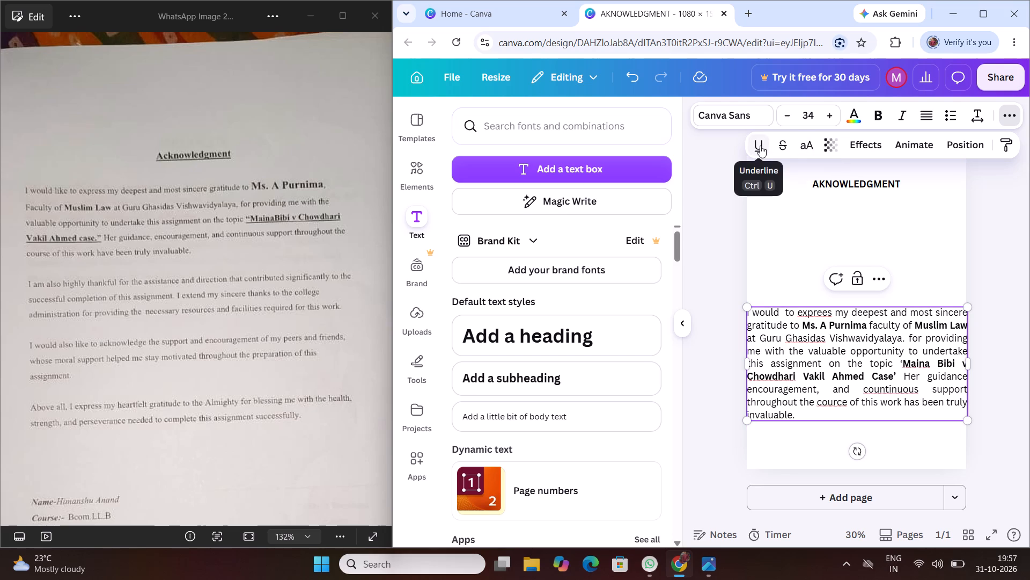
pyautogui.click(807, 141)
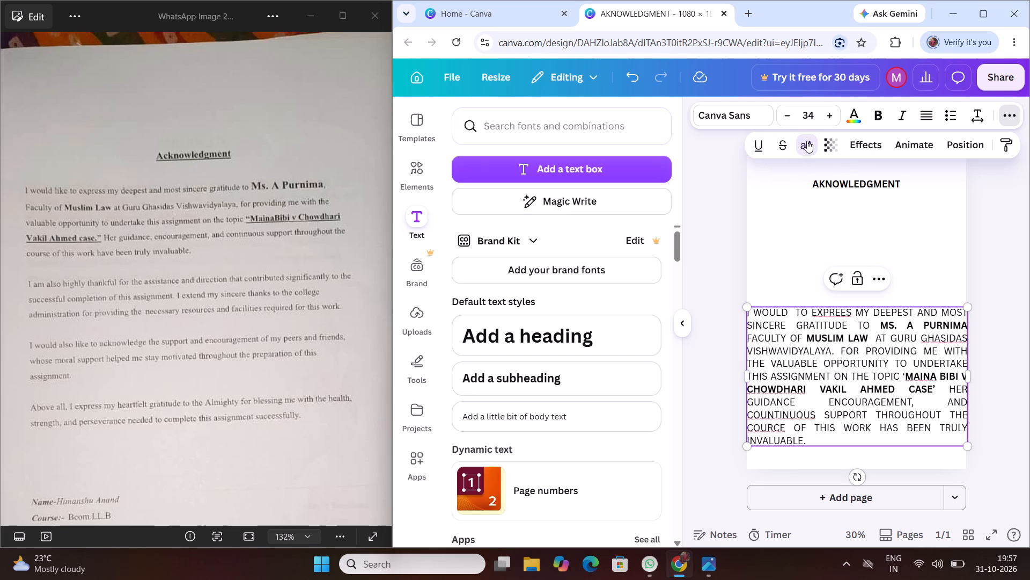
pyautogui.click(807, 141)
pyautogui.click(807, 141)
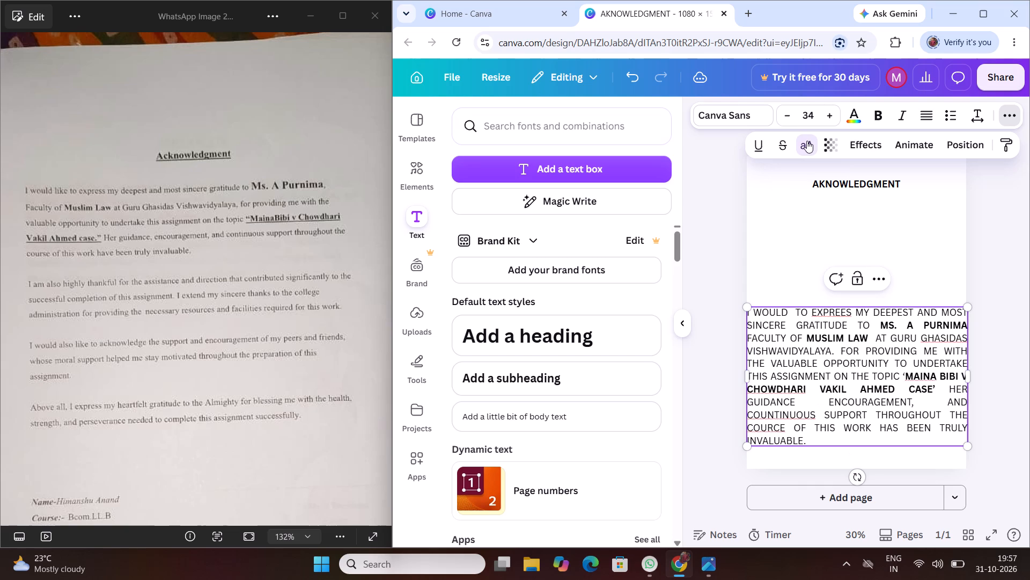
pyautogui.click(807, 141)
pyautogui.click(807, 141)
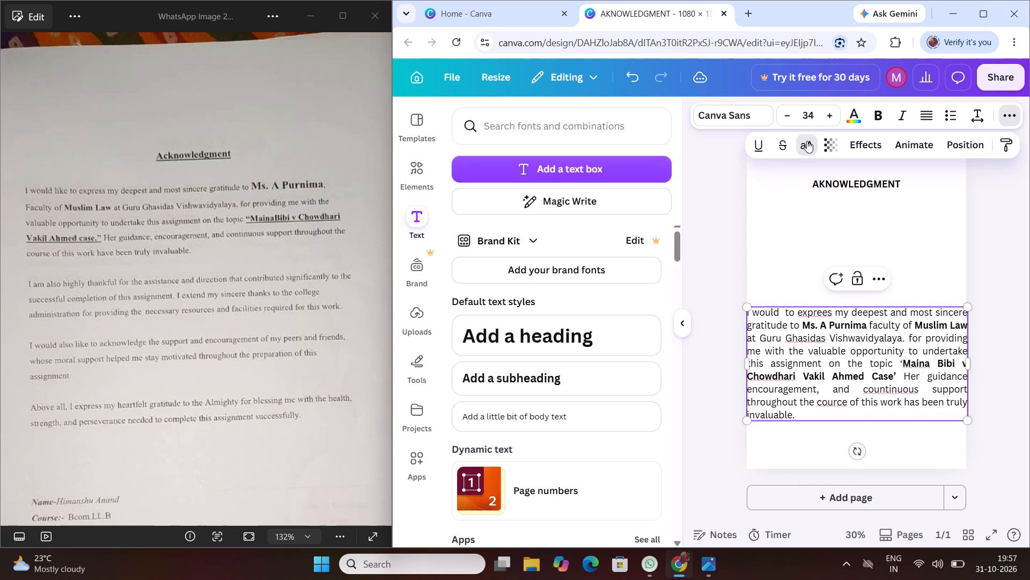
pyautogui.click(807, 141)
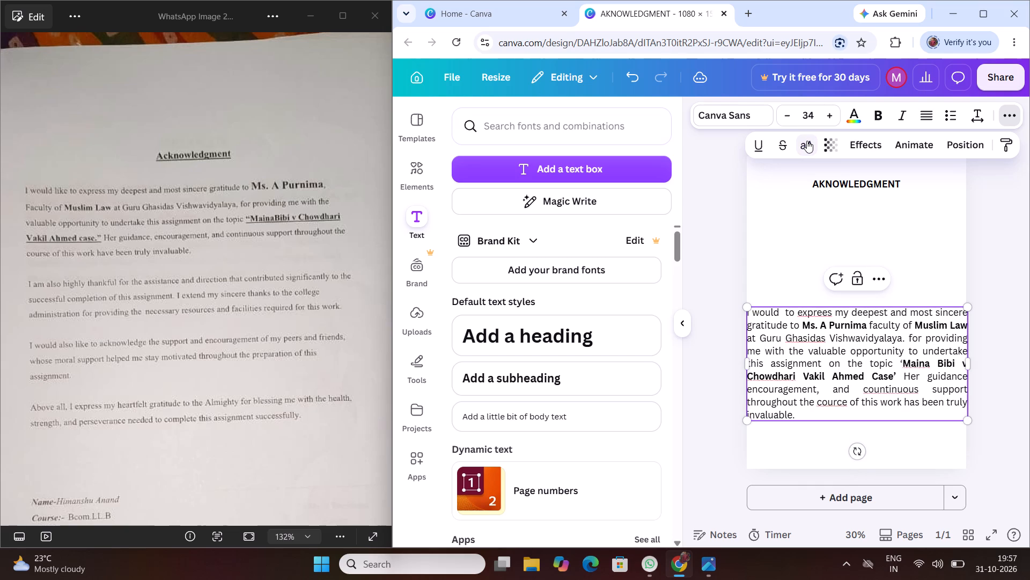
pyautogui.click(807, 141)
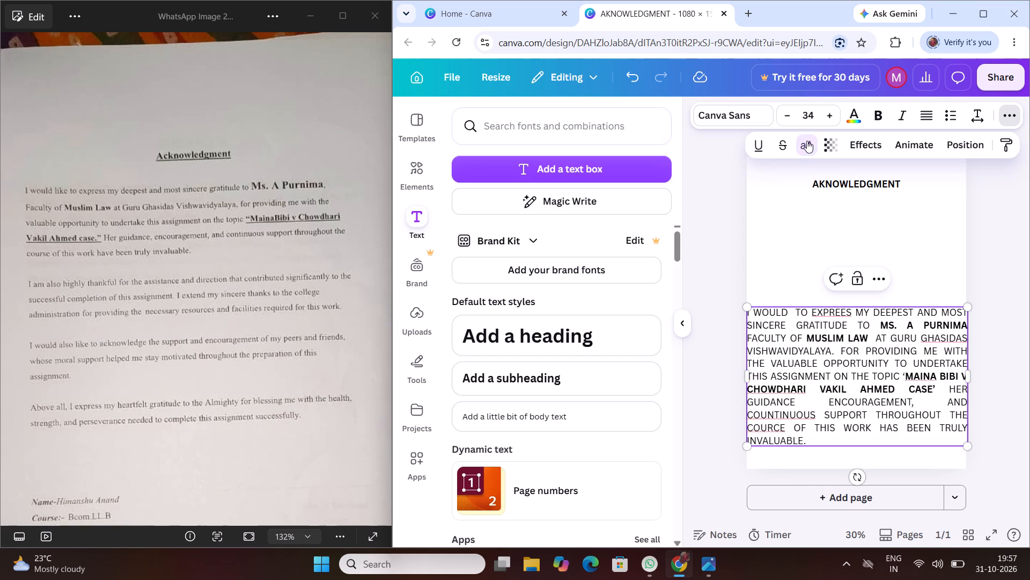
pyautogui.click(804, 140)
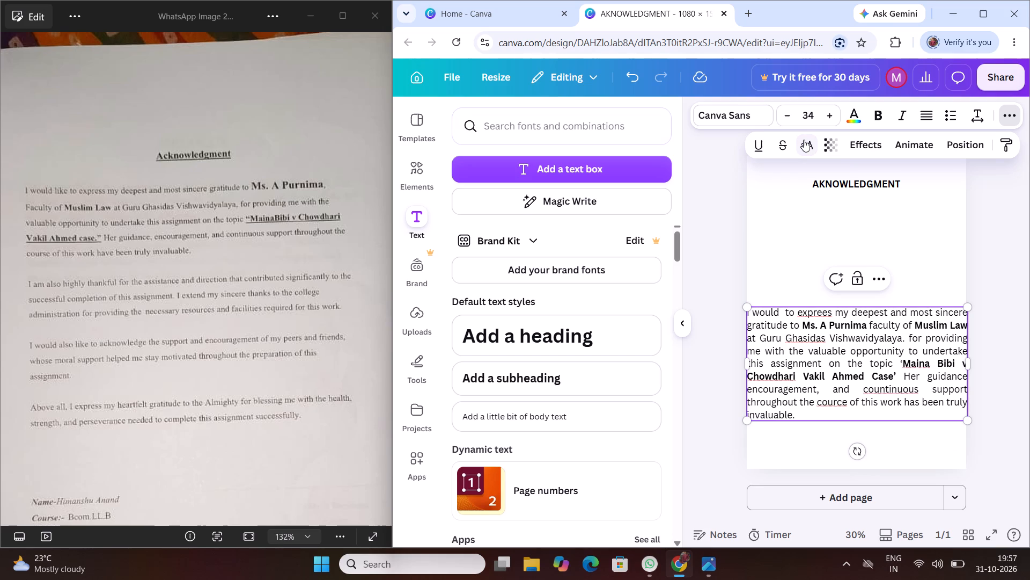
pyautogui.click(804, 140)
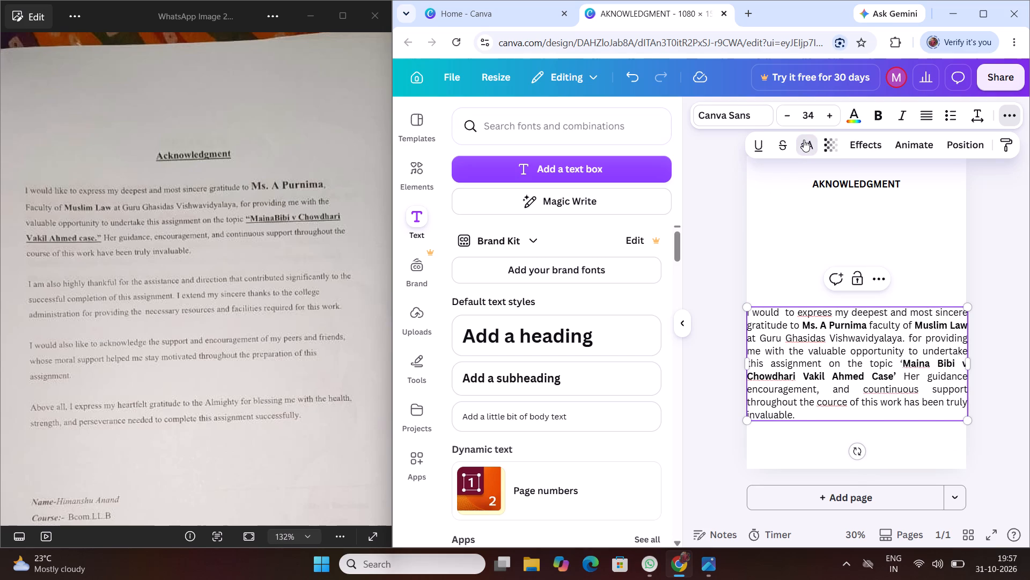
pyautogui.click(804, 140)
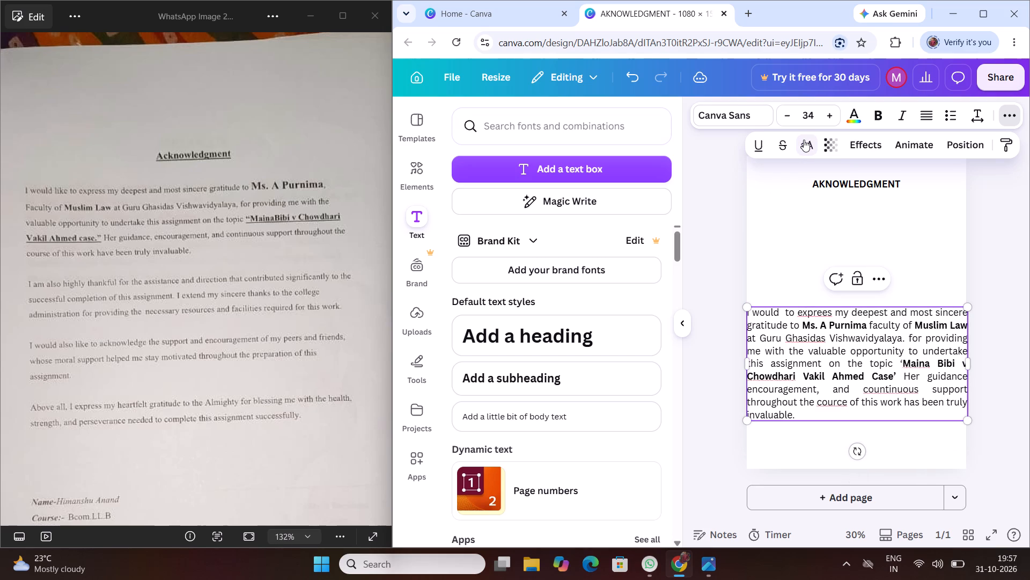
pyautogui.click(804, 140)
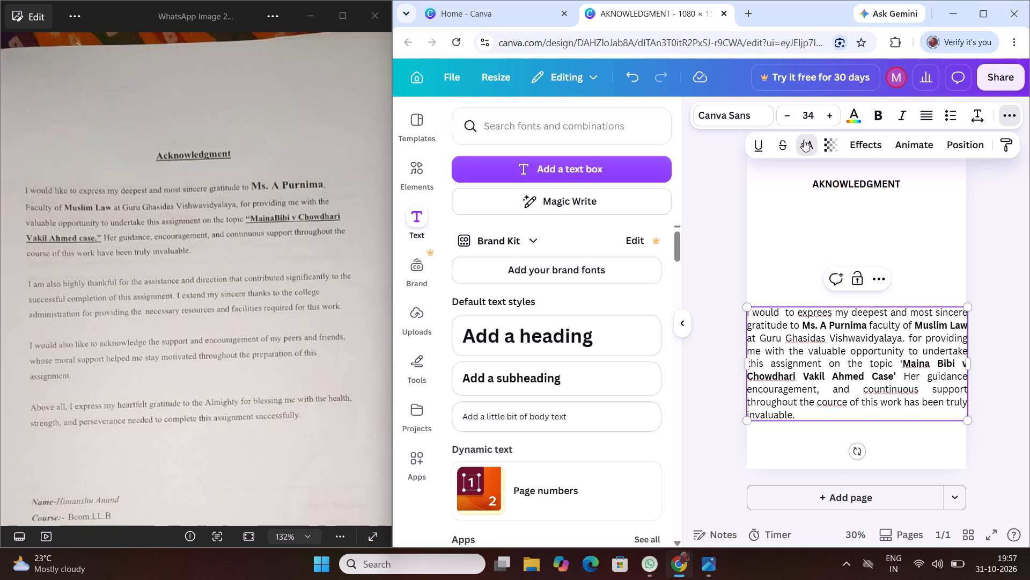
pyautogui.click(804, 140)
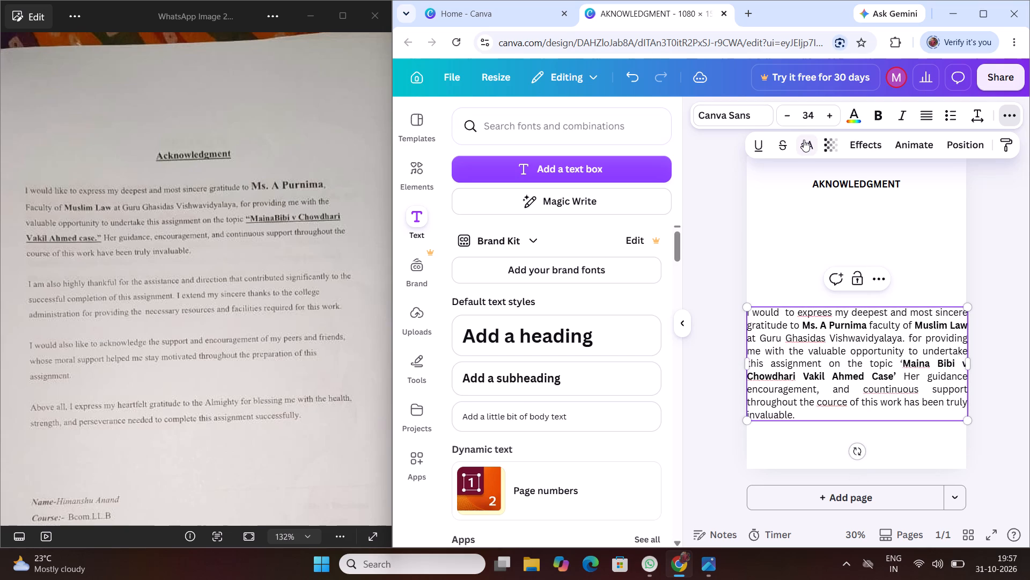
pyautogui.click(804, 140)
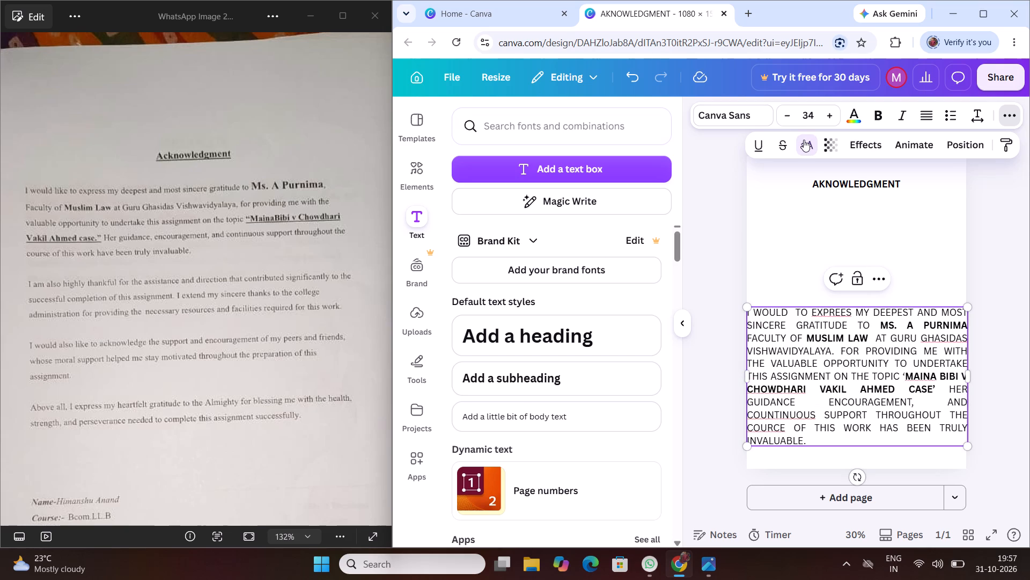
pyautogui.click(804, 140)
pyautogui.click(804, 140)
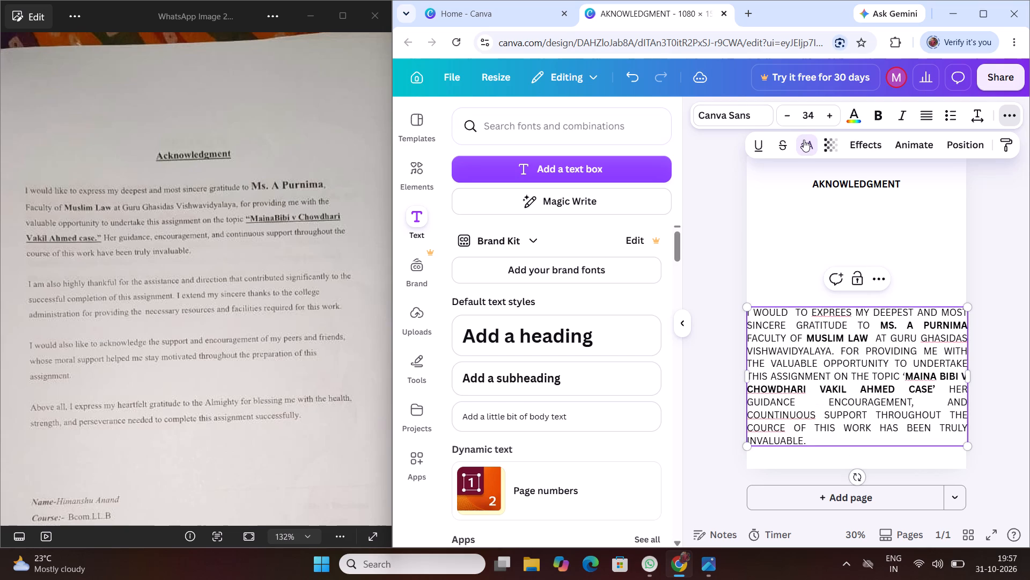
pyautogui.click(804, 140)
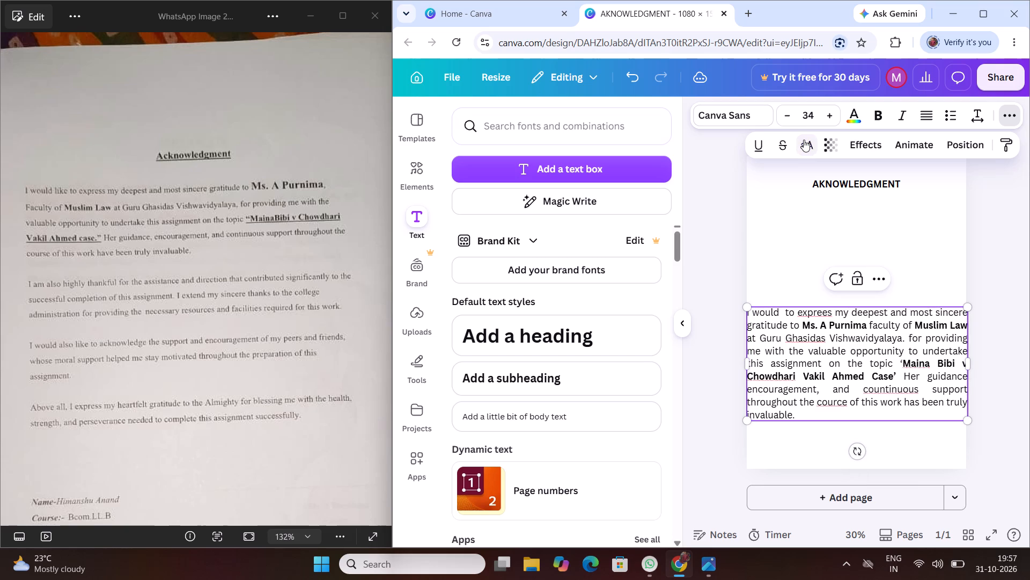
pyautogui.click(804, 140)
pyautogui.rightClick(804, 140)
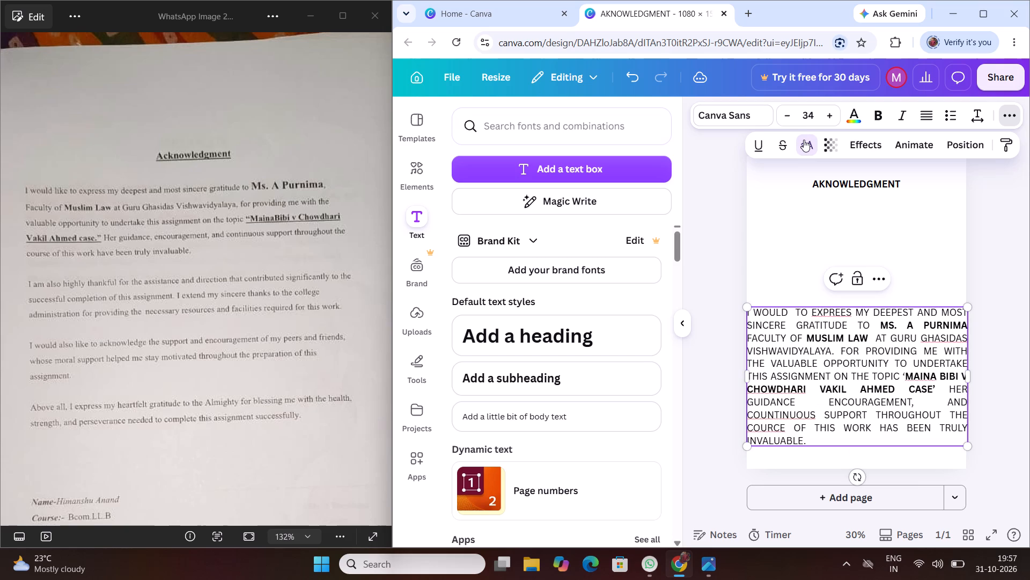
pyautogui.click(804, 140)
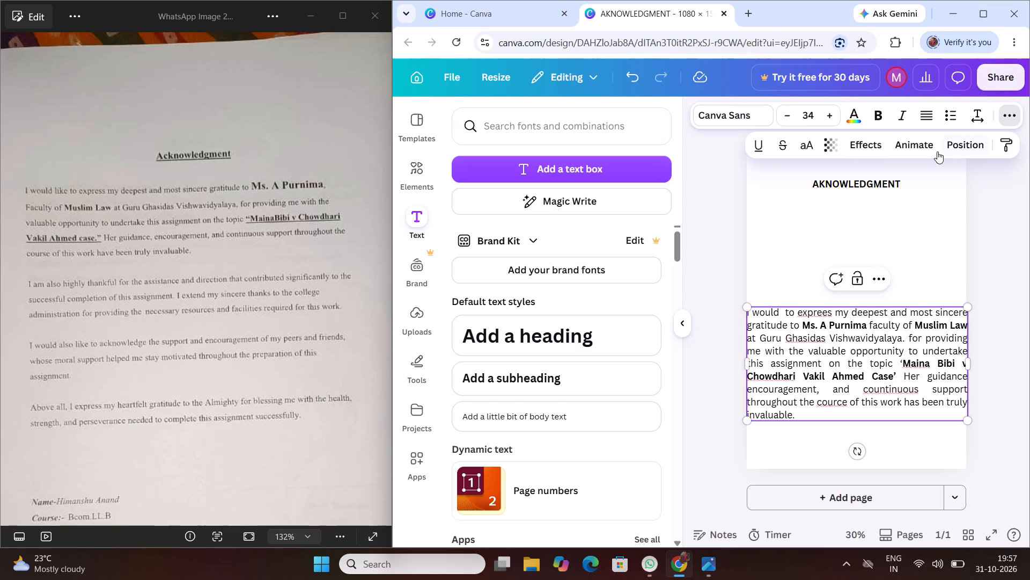
# Look through the text and page animations, text effects and position options available for the body paragraph.
pyautogui.hscroll(-1, 936, 150)
pyautogui.click(903, 141)
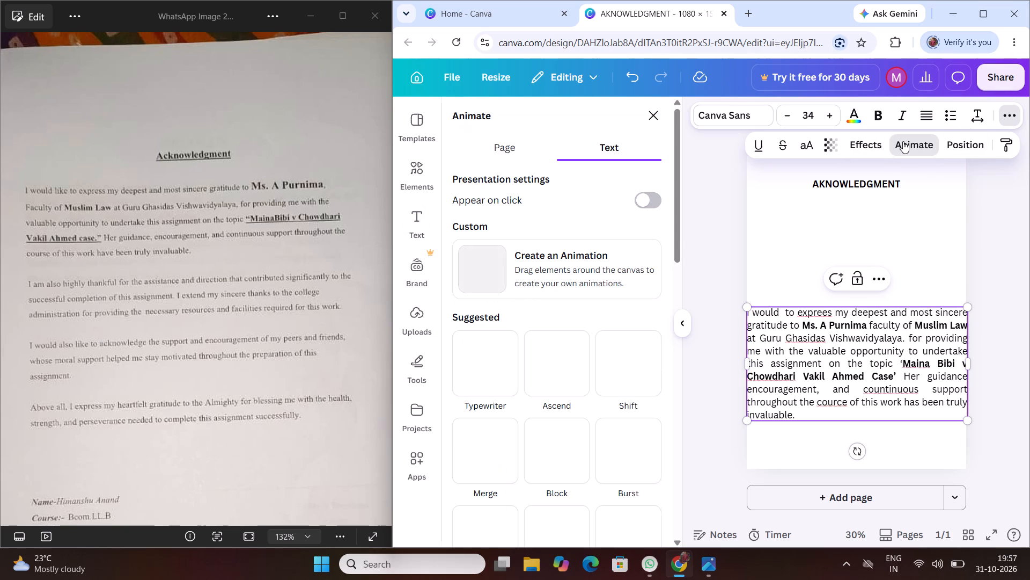
pyautogui.click(903, 141)
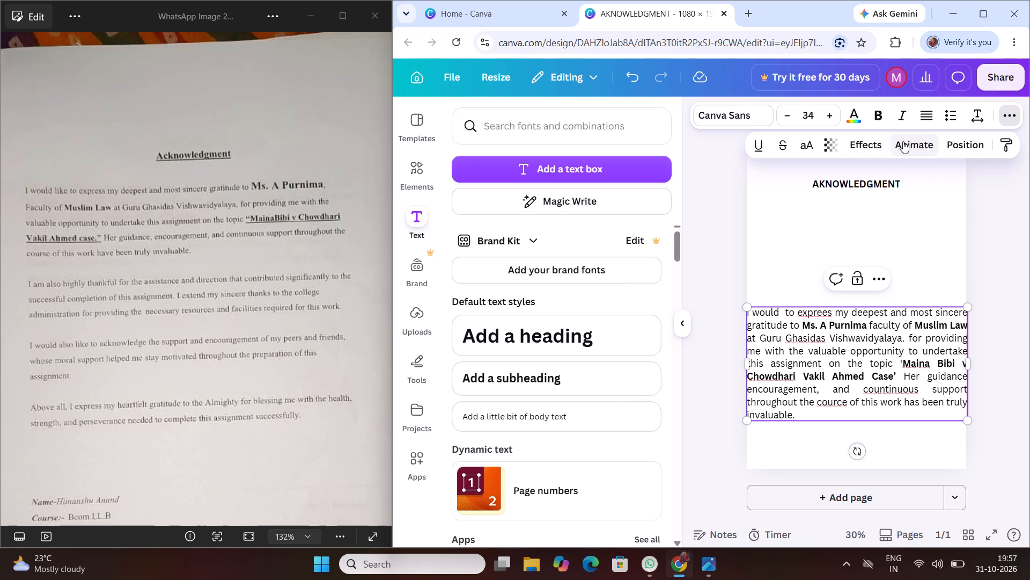
pyautogui.click(903, 141)
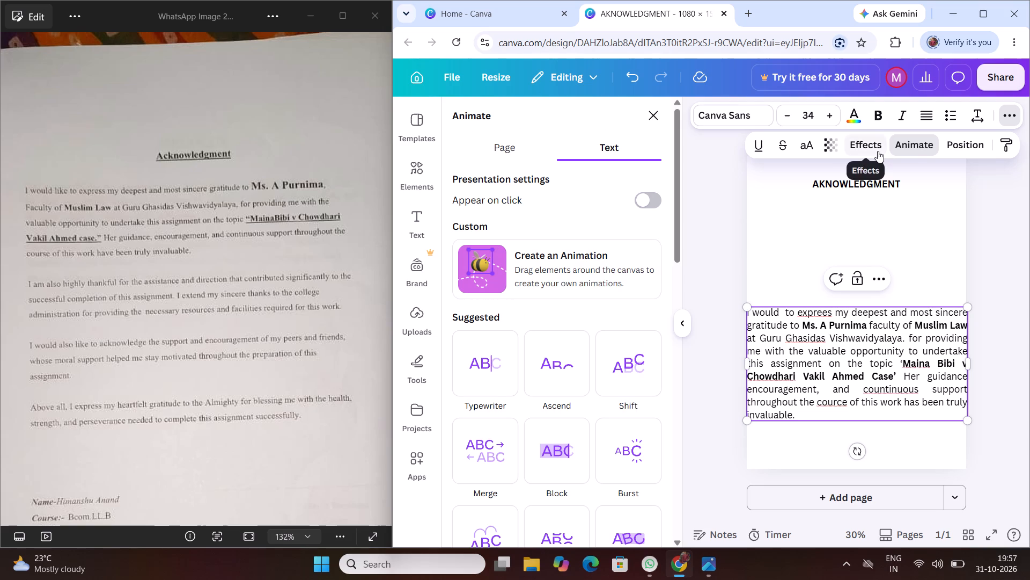
pyautogui.scroll(-3, 566, 345)
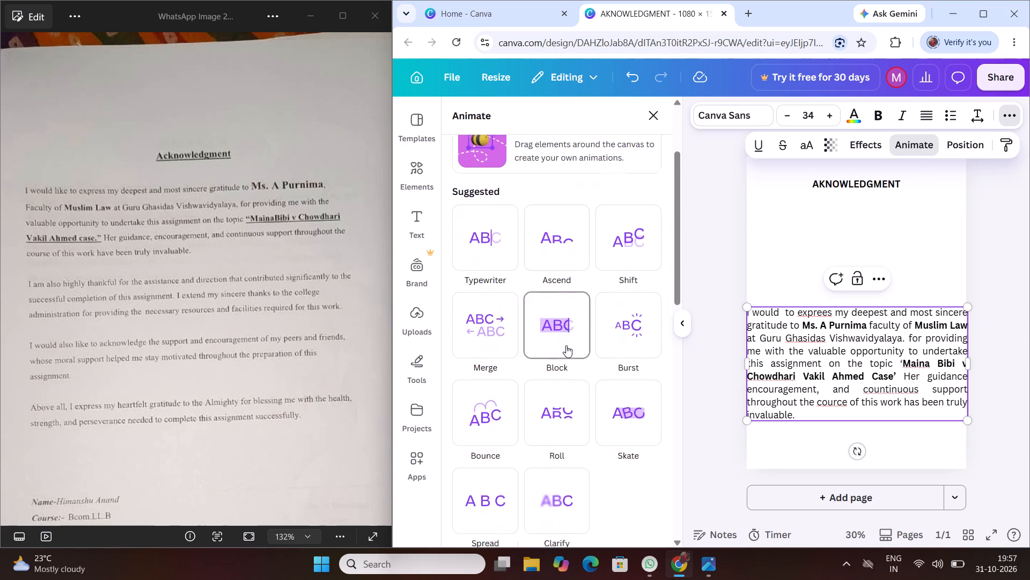
pyautogui.scroll(-4, 566, 345)
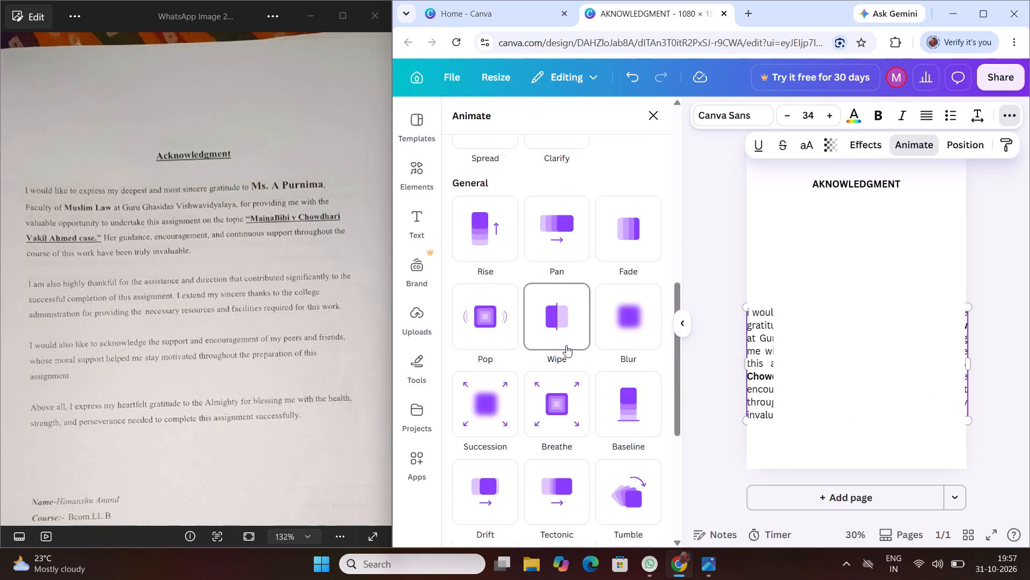
pyautogui.scroll(-7, 566, 345)
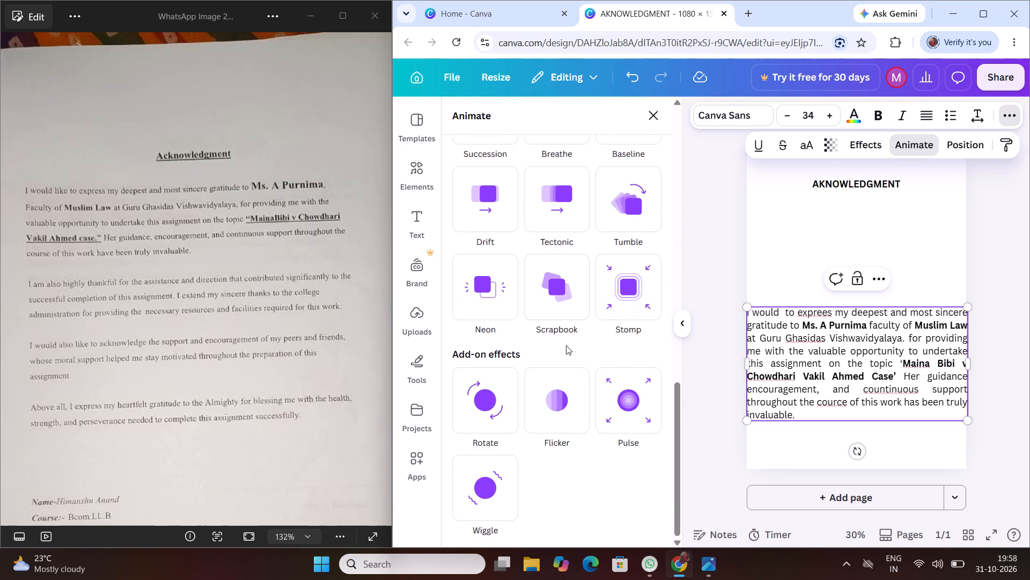
pyautogui.scroll(6, 566, 345)
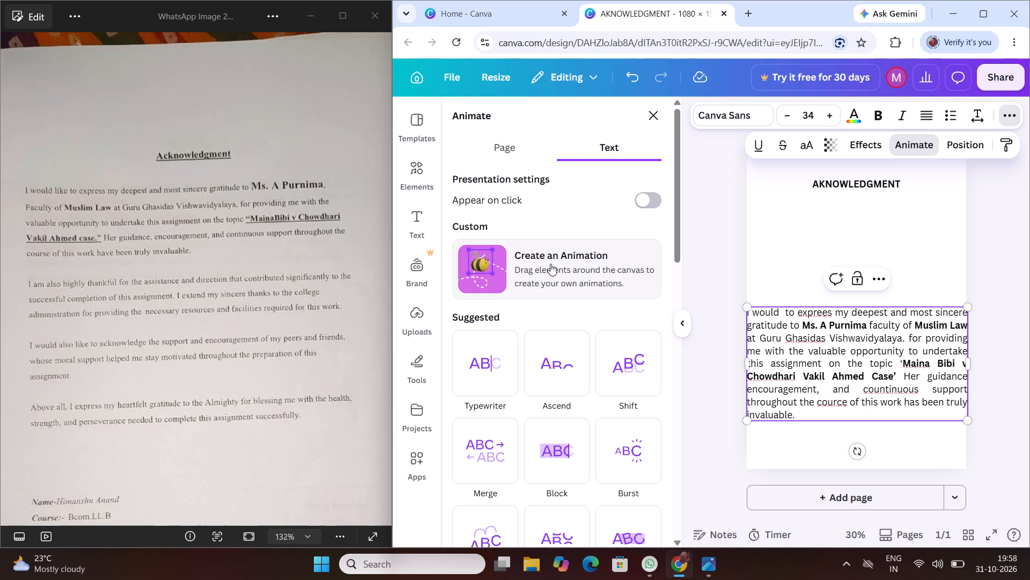
pyautogui.click(857, 143)
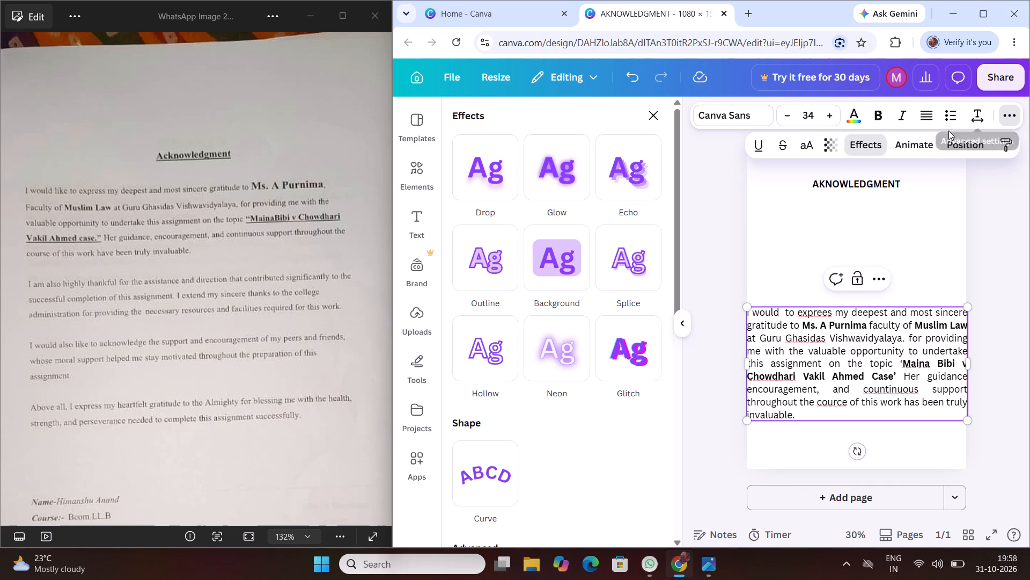
pyautogui.click(966, 141)
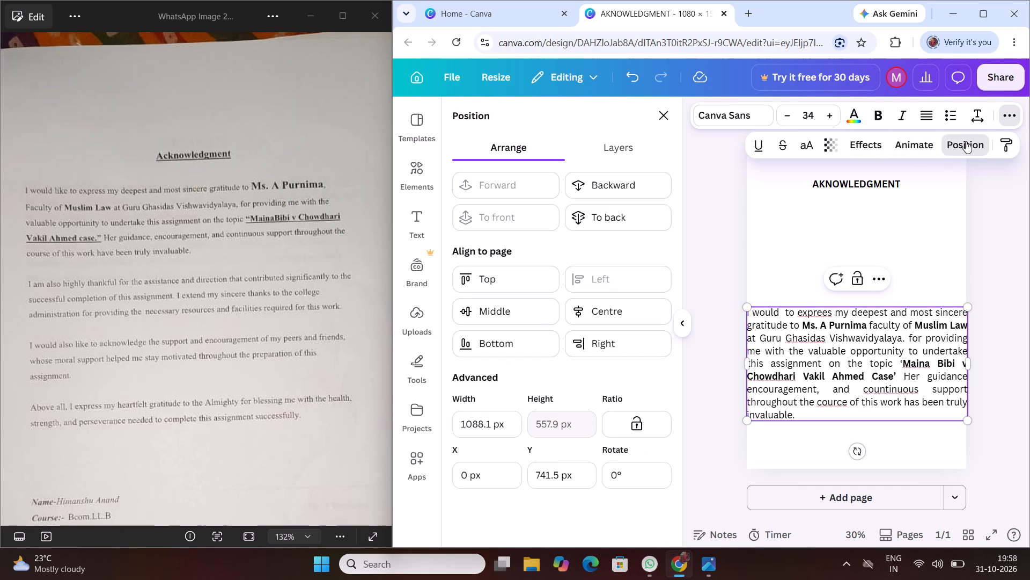
pyautogui.click(919, 155)
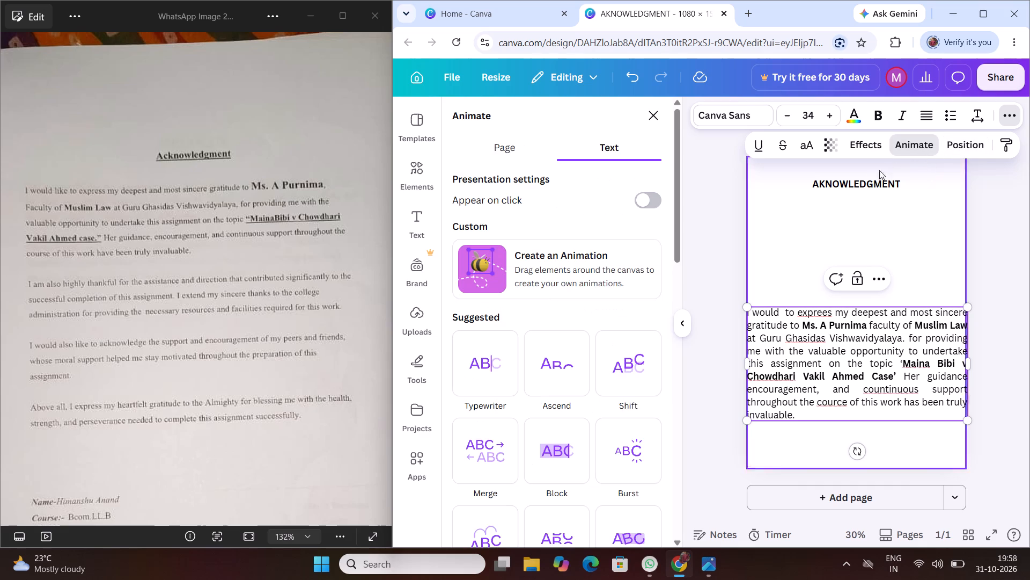
pyautogui.click(526, 156)
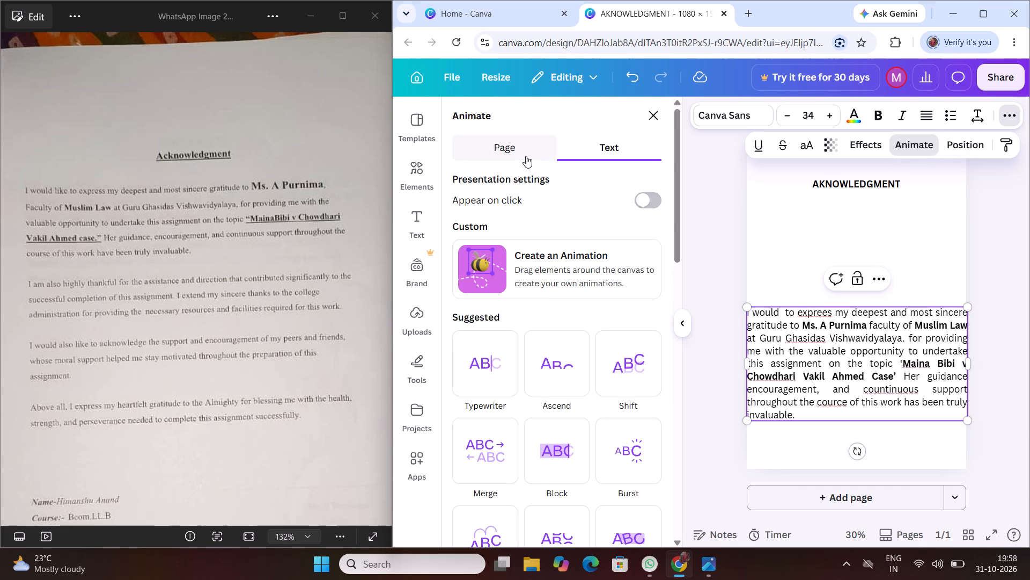
pyautogui.click(601, 140)
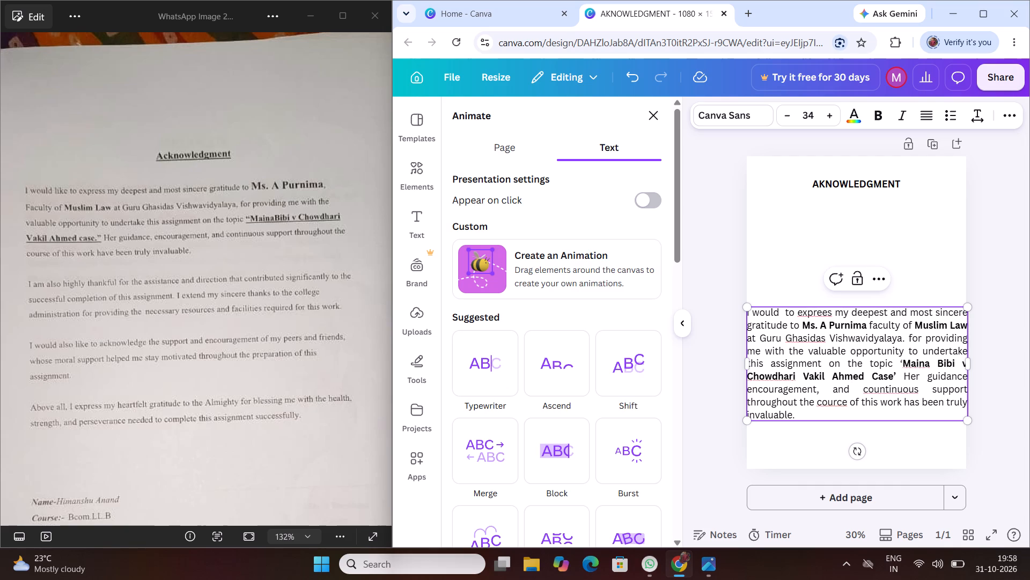
pyautogui.click(513, 146)
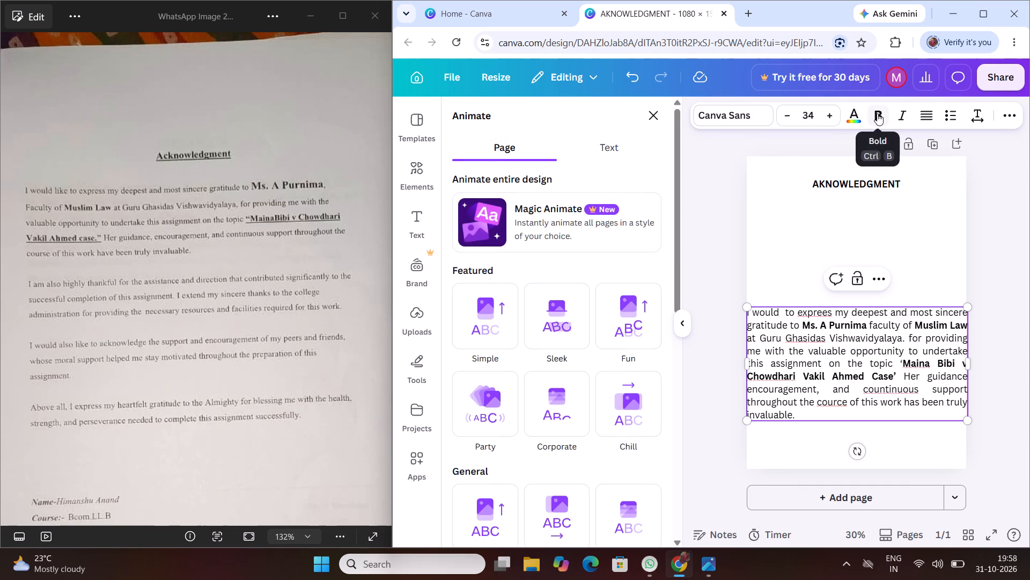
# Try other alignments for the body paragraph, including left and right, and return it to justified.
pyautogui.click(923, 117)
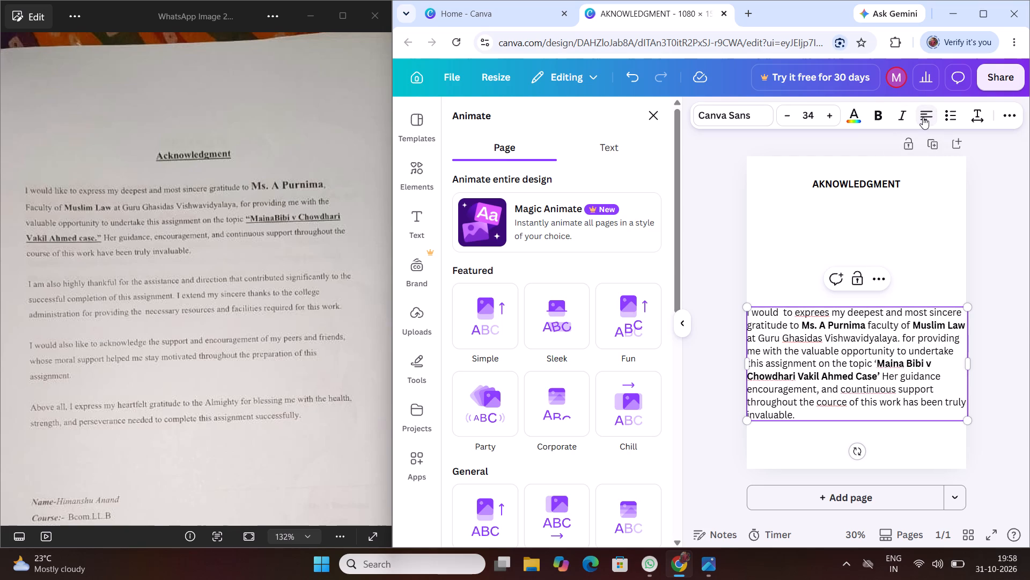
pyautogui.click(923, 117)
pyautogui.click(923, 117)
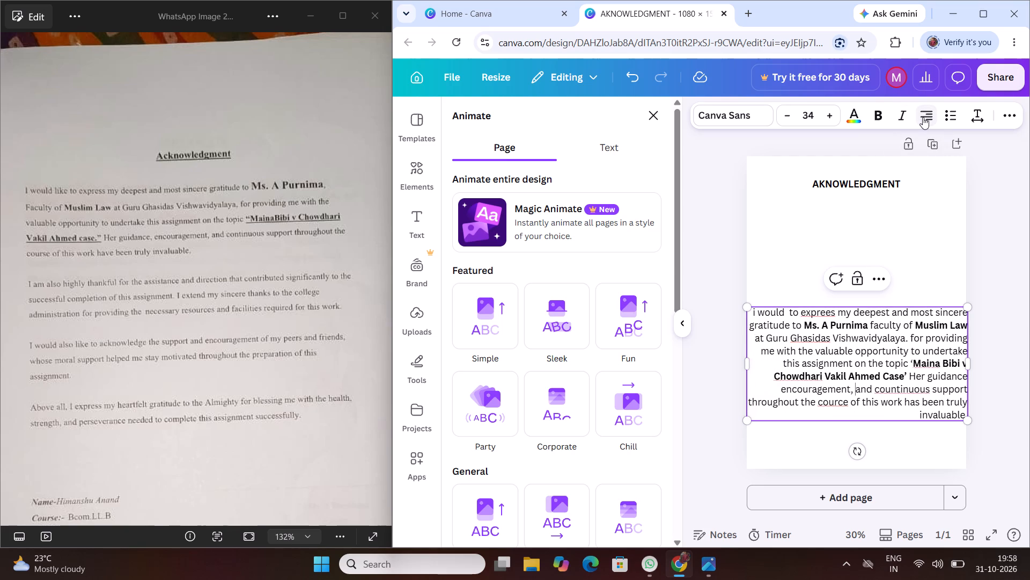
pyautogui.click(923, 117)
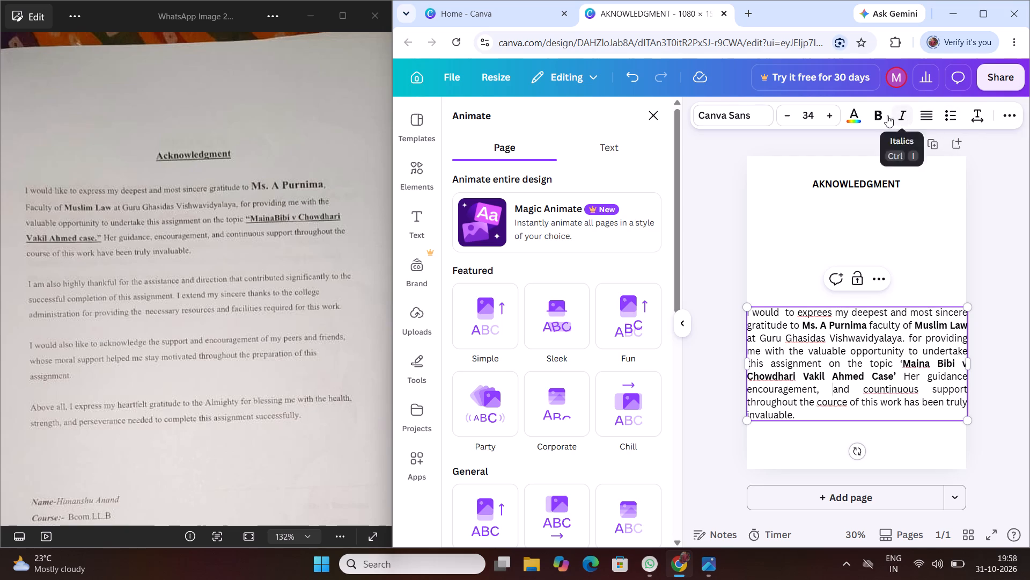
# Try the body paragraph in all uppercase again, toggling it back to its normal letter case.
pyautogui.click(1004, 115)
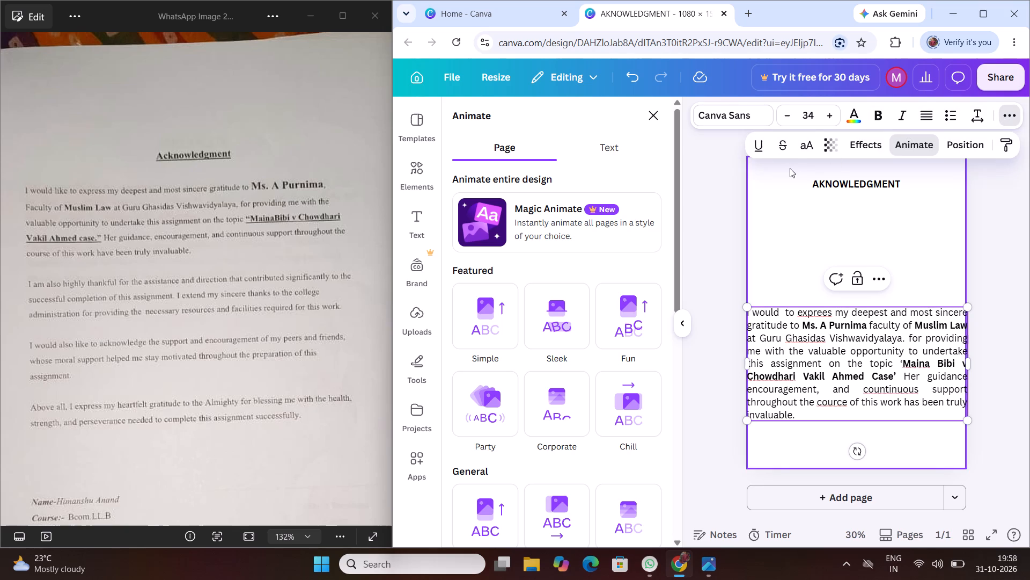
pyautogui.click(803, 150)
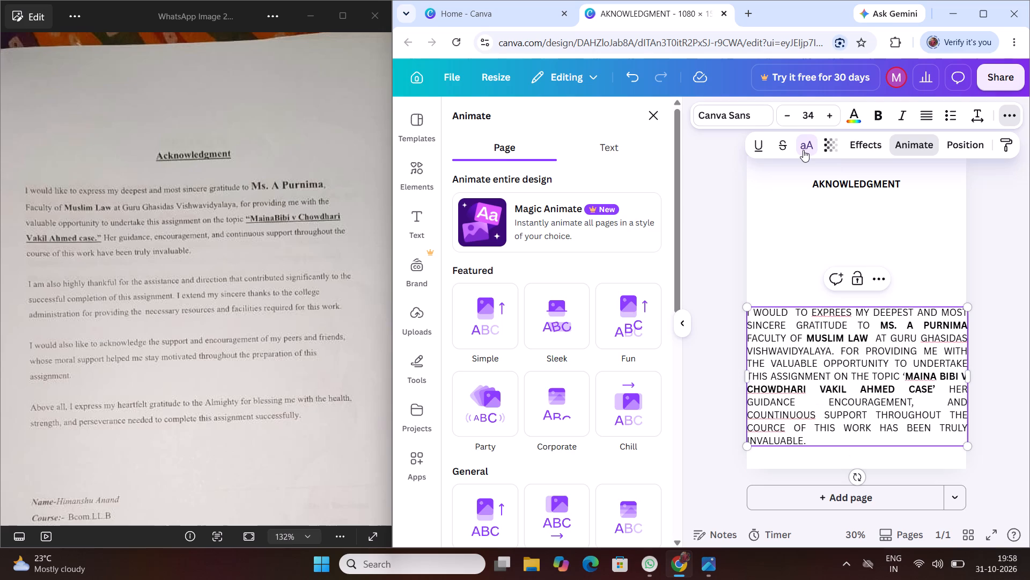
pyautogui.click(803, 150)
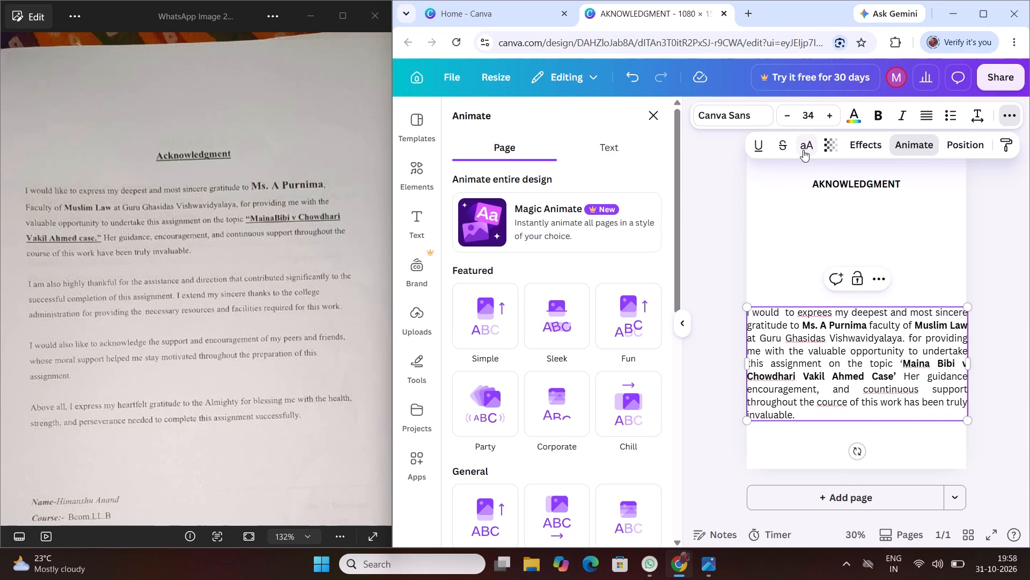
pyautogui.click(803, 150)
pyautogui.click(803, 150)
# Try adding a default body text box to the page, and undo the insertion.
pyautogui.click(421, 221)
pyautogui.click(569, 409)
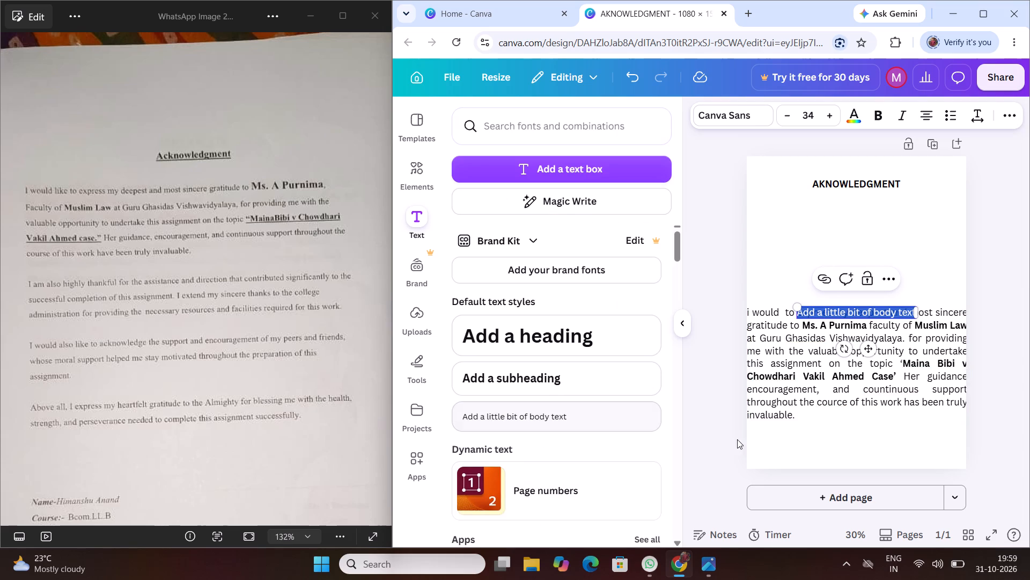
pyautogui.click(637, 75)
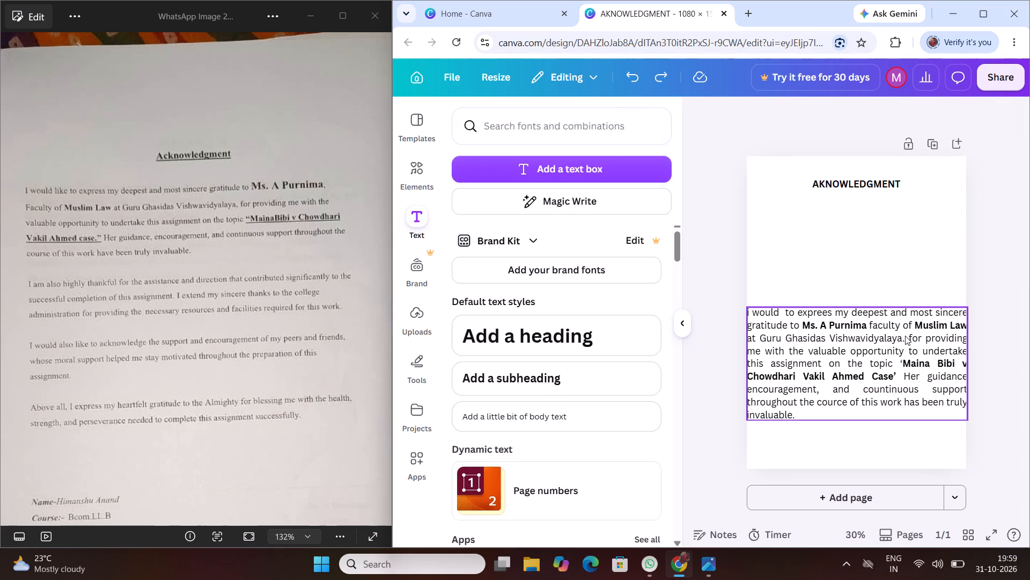
# Move the body paragraph up the page, closer to the AKNOWLEDGMENT heading.
pyautogui.moveTo(902, 407); pyautogui.dragTo(888, 375)
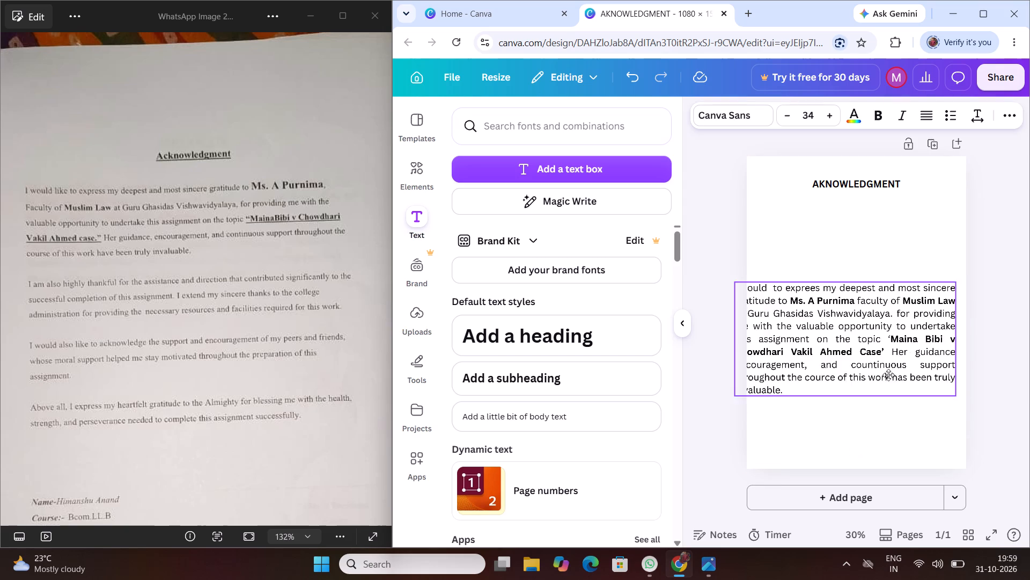
pyautogui.moveTo(888, 375); pyautogui.dragTo(844, 355)
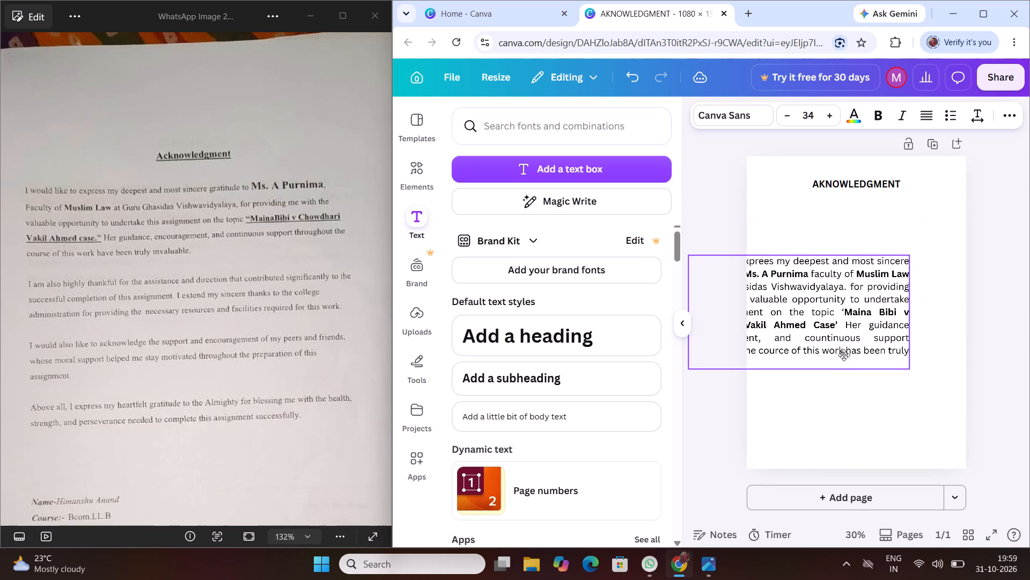
pyautogui.moveTo(844, 355); pyautogui.dragTo(882, 338)
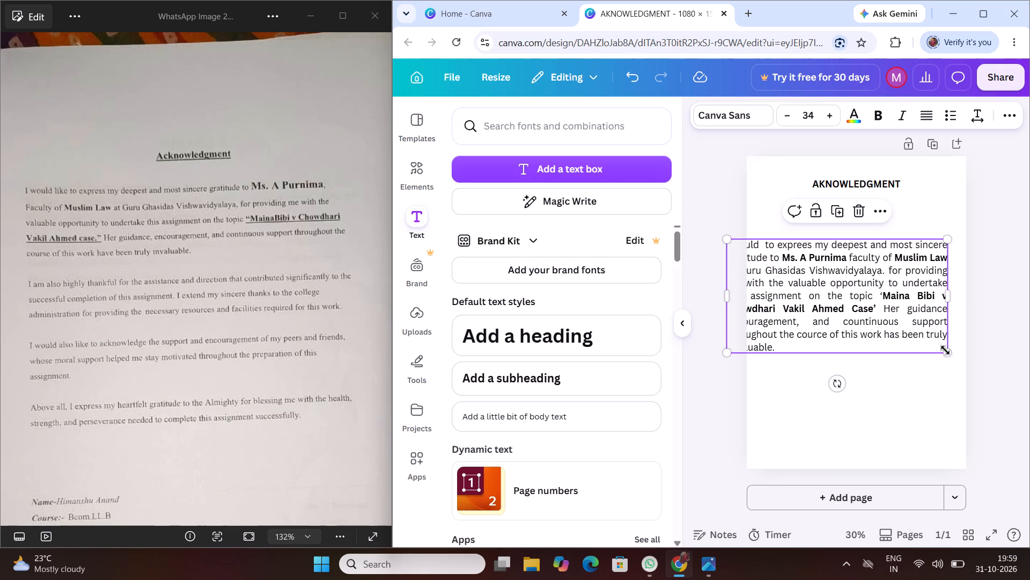
pyautogui.moveTo(945, 297); pyautogui.dragTo(935, 288)
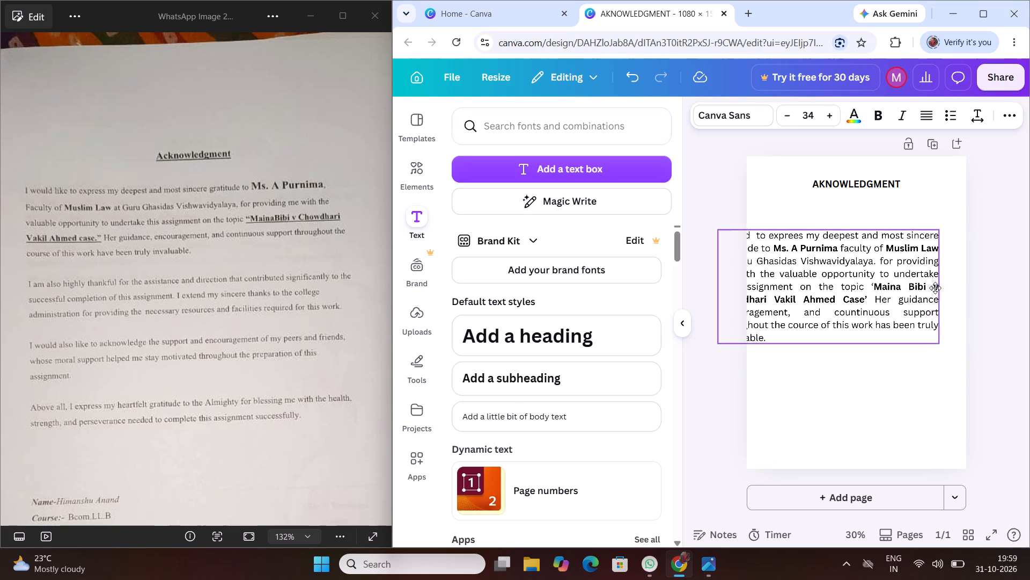
pyautogui.moveTo(935, 288); pyautogui.dragTo(931, 288)
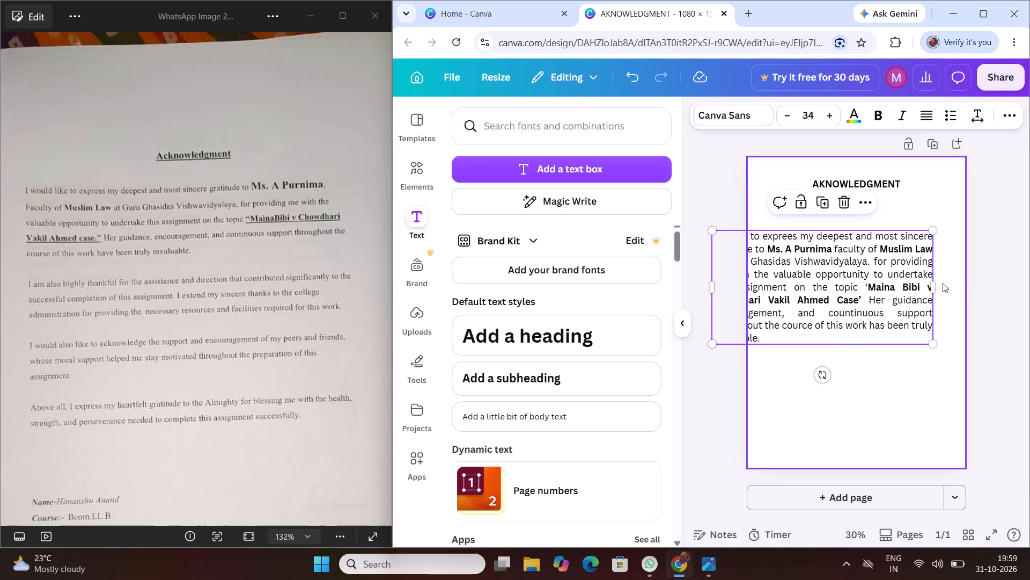
# Widen the body paragraph's text box to over 1,500 px, scale its text down to size 22.6, and reposition it below the heading.
pyautogui.moveTo(935, 285); pyautogui.dragTo(1024, 275)
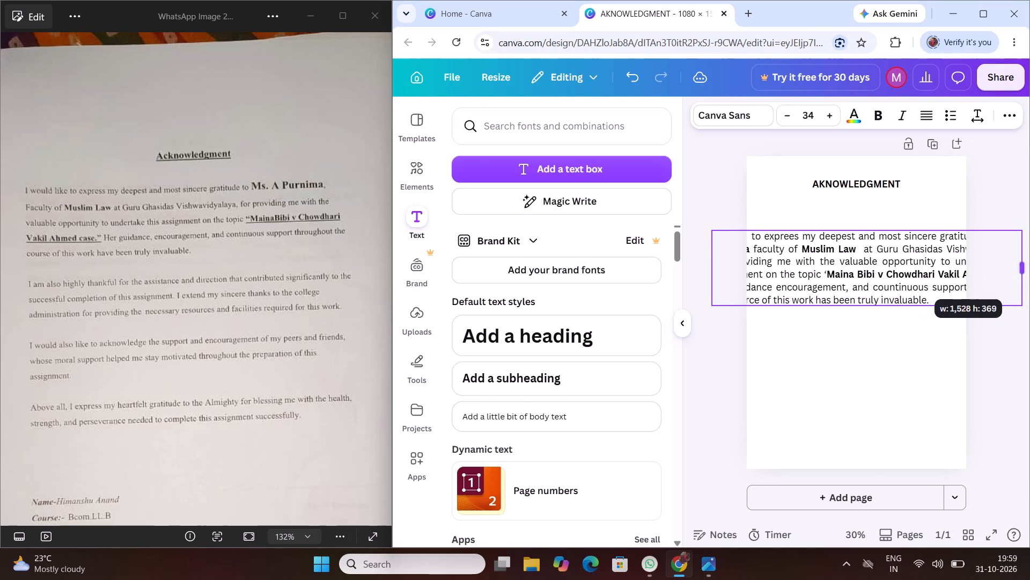
pyautogui.moveTo(1024, 275); pyautogui.dragTo(1029, 270)
pyautogui.moveTo(952, 268); pyautogui.dragTo(864, 270)
pyautogui.moveTo(942, 309); pyautogui.dragTo(936, 306)
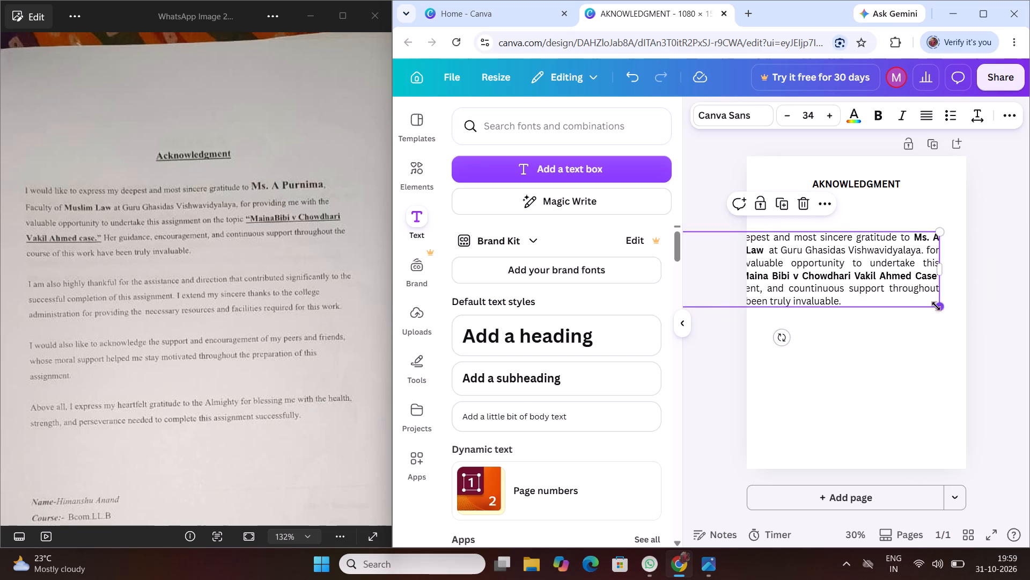
pyautogui.moveTo(936, 306); pyautogui.dragTo(856, 271)
pyautogui.moveTo(816, 269); pyautogui.dragTo(908, 258)
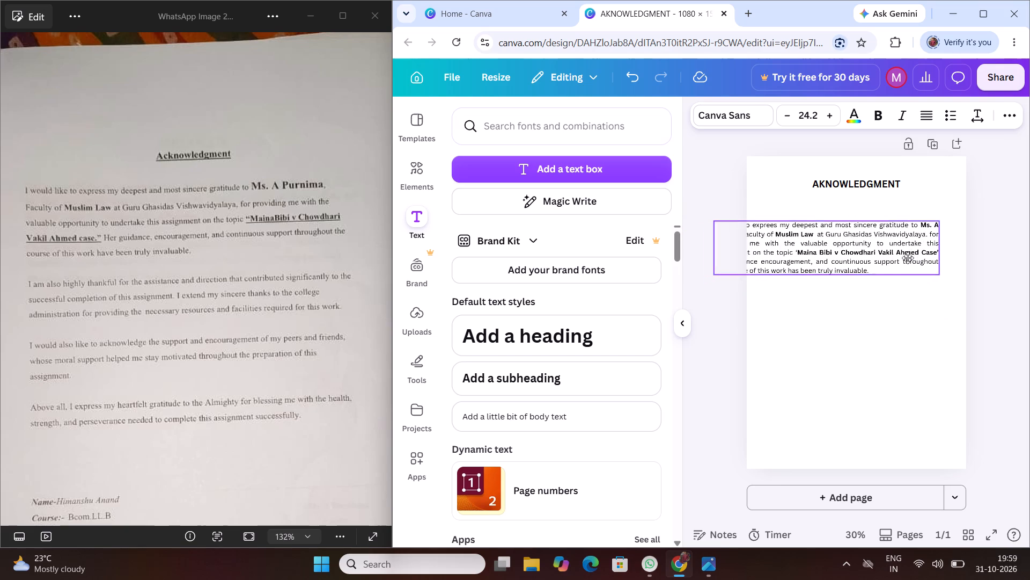
pyautogui.moveTo(908, 258); pyautogui.dragTo(883, 269)
pyautogui.moveTo(914, 284); pyautogui.dragTo(899, 274)
pyautogui.moveTo(846, 256); pyautogui.dragTo(933, 236)
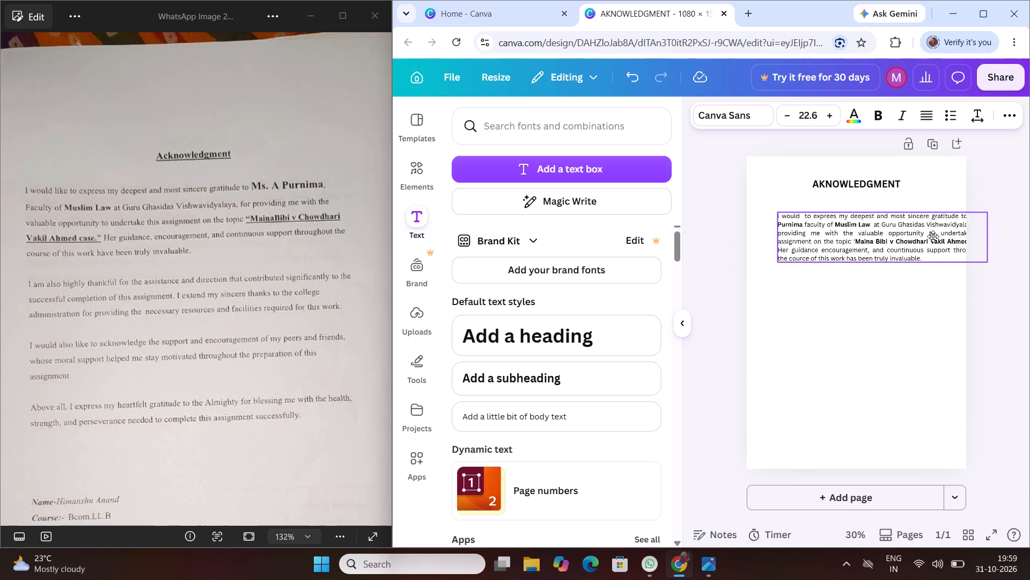
pyautogui.moveTo(933, 236); pyautogui.dragTo(867, 252)
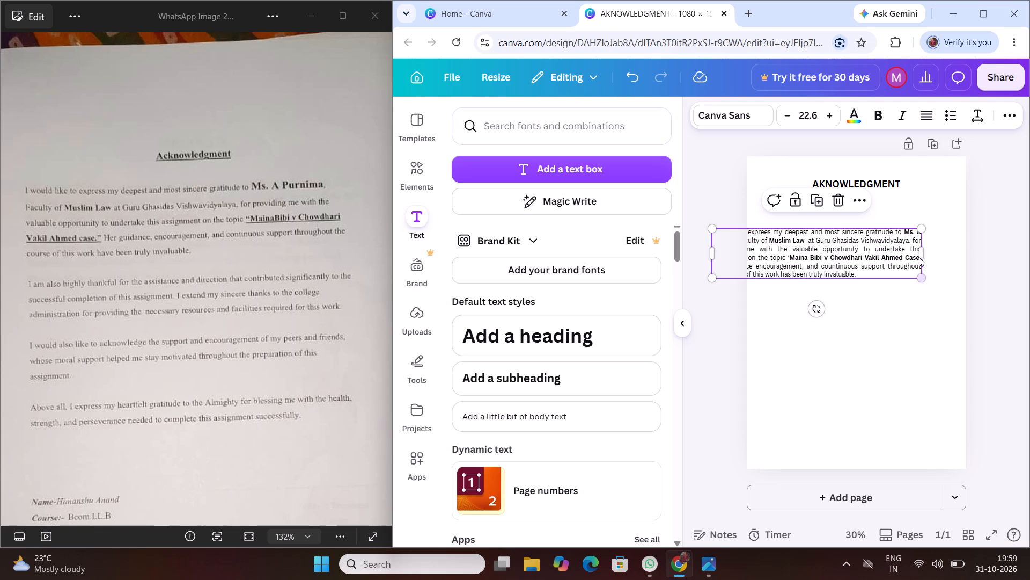
# Widen the body text box further, scale its text down to size 17.4, and place it within the page margins just below the heading.
pyautogui.moveTo(922, 252); pyautogui.dragTo(951, 246)
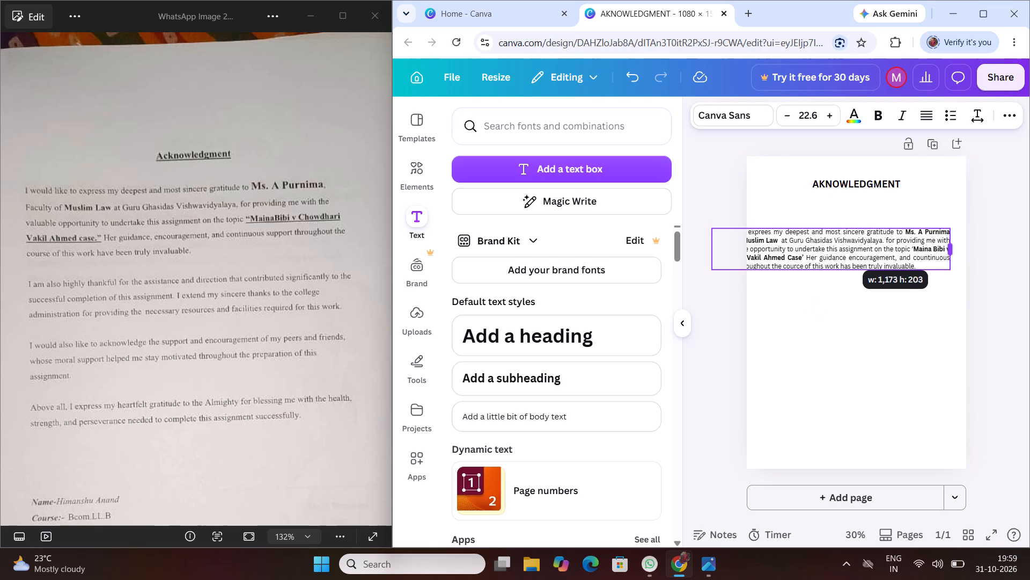
pyautogui.moveTo(951, 246); pyautogui.dragTo(957, 248)
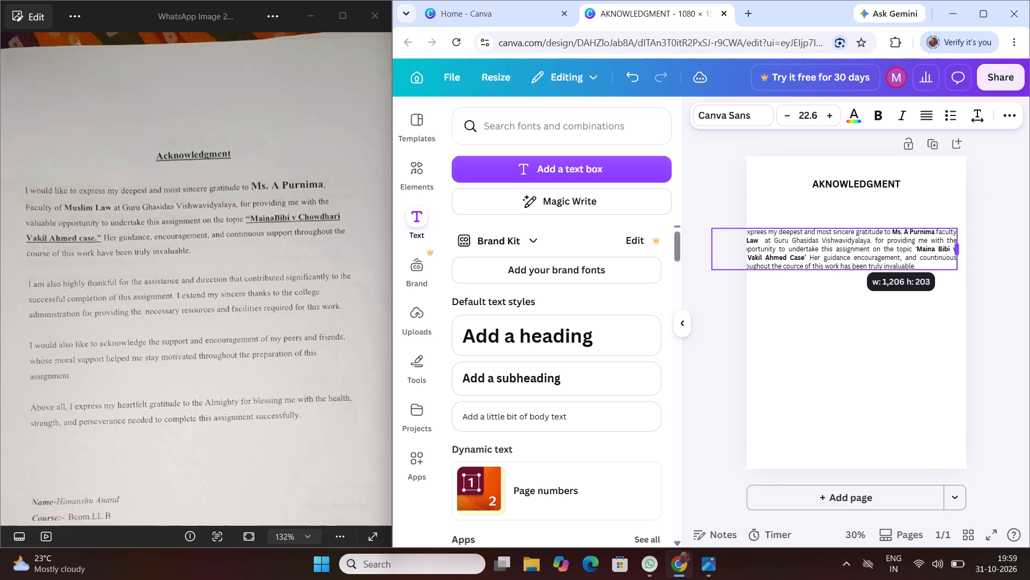
pyautogui.moveTo(957, 248); pyautogui.dragTo(979, 244)
pyautogui.moveTo(982, 271); pyautogui.dragTo(940, 263)
pyautogui.moveTo(862, 236); pyautogui.dragTo(879, 228)
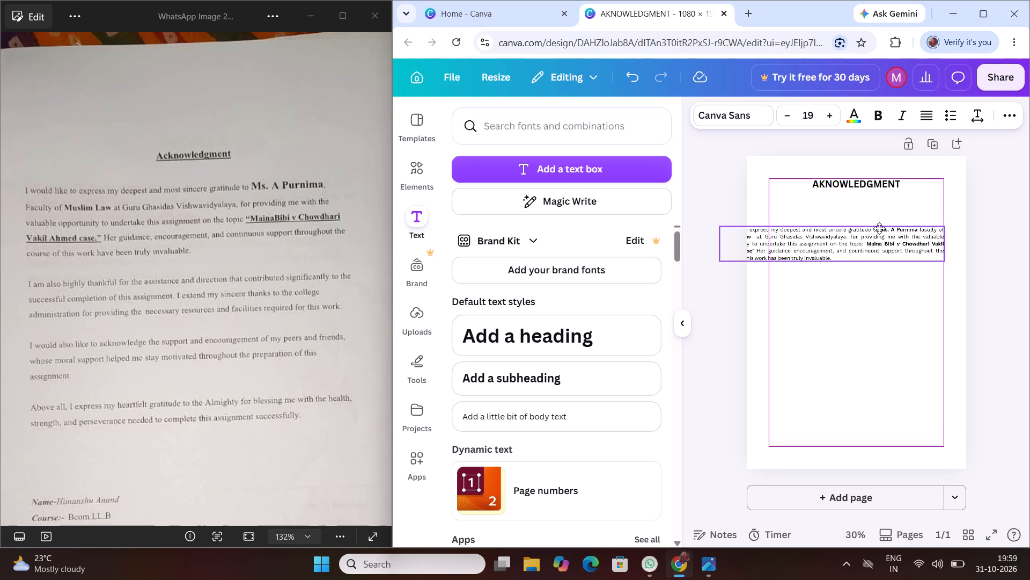
pyautogui.moveTo(879, 228); pyautogui.dragTo(838, 245)
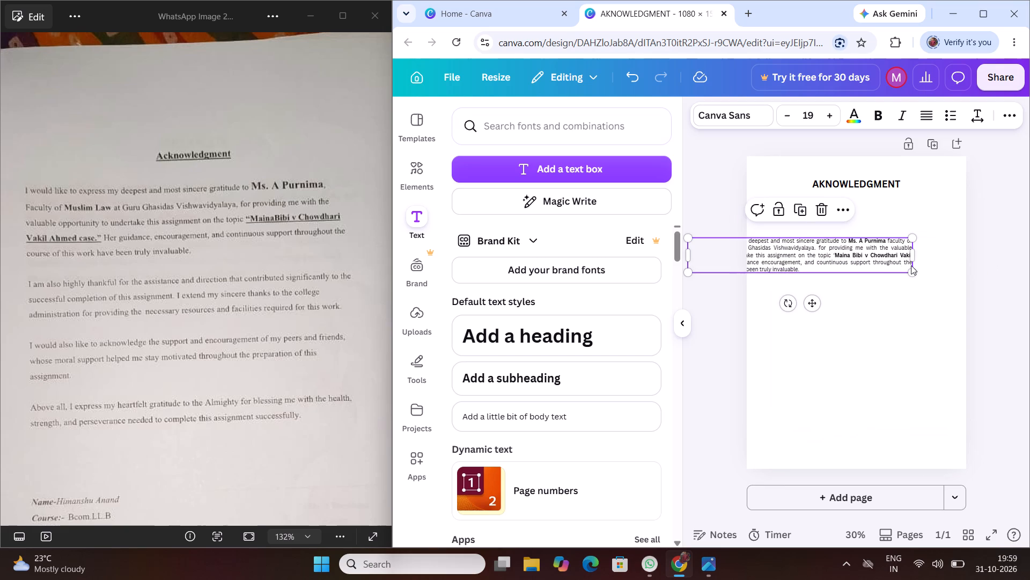
pyautogui.moveTo(912, 269); pyautogui.dragTo(893, 265)
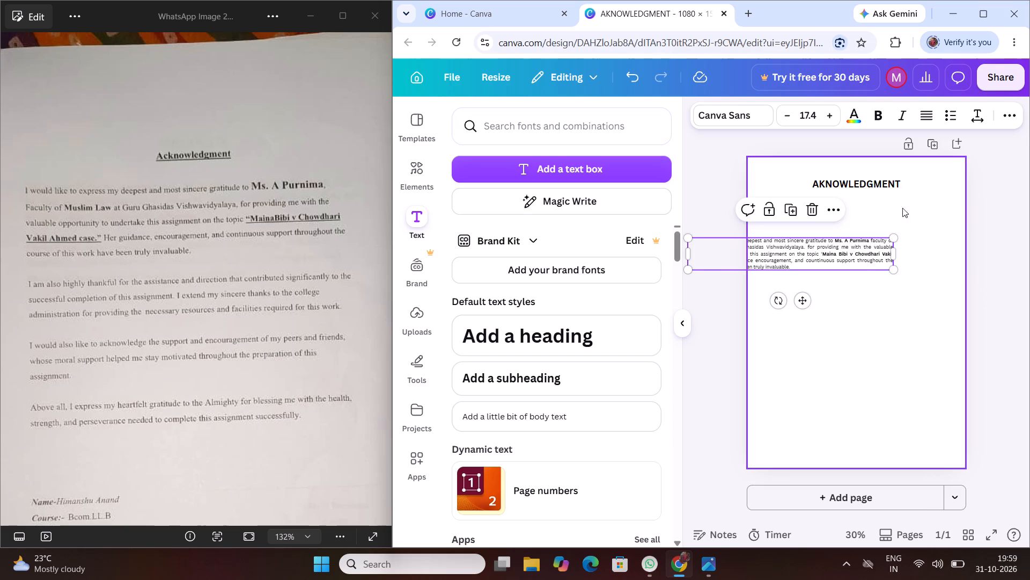
pyautogui.moveTo(849, 243); pyautogui.dragTo(912, 215)
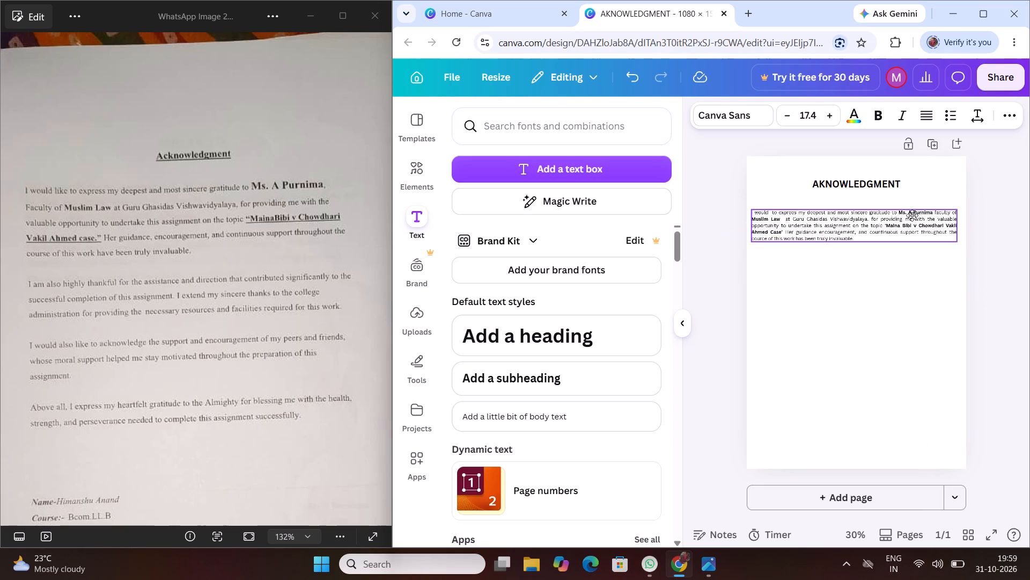
pyautogui.moveTo(912, 215); pyautogui.dragTo(915, 213)
# Replace the opening letter of the body paragraph with a capital "I".
pyautogui.click(902, 309)
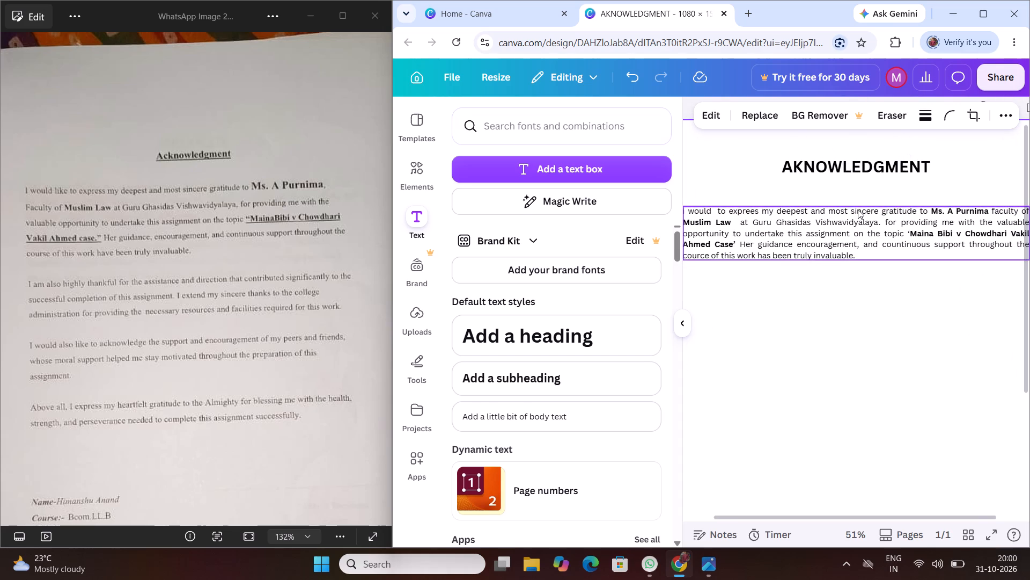
pyautogui.click(825, 340)
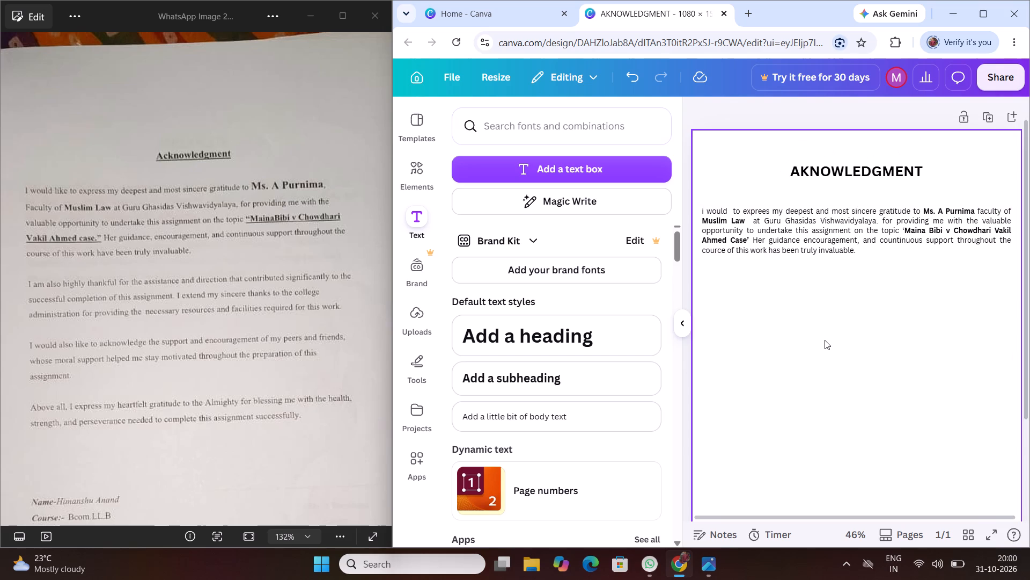
pyautogui.click(706, 209)
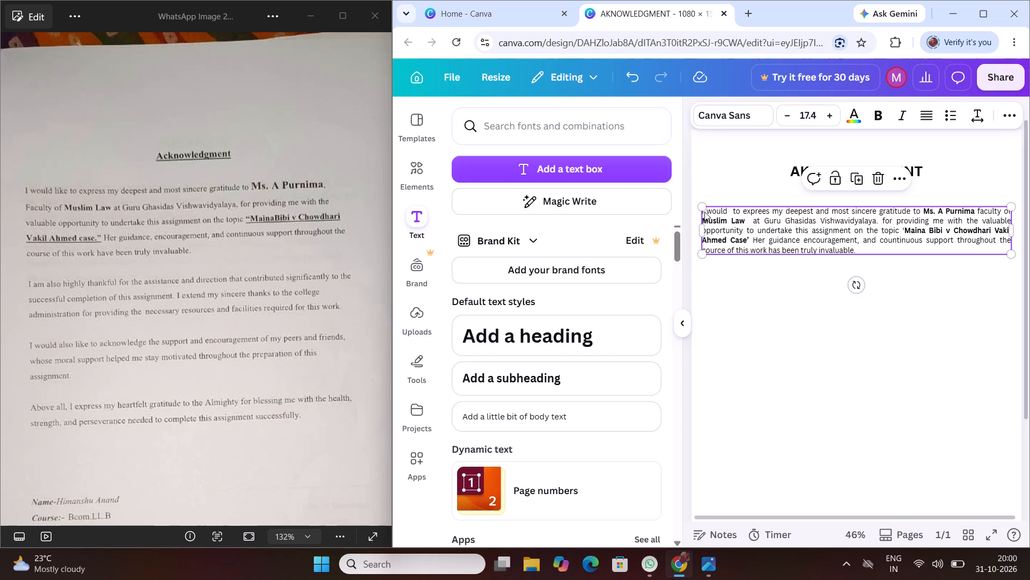
pyautogui.click(704, 212)
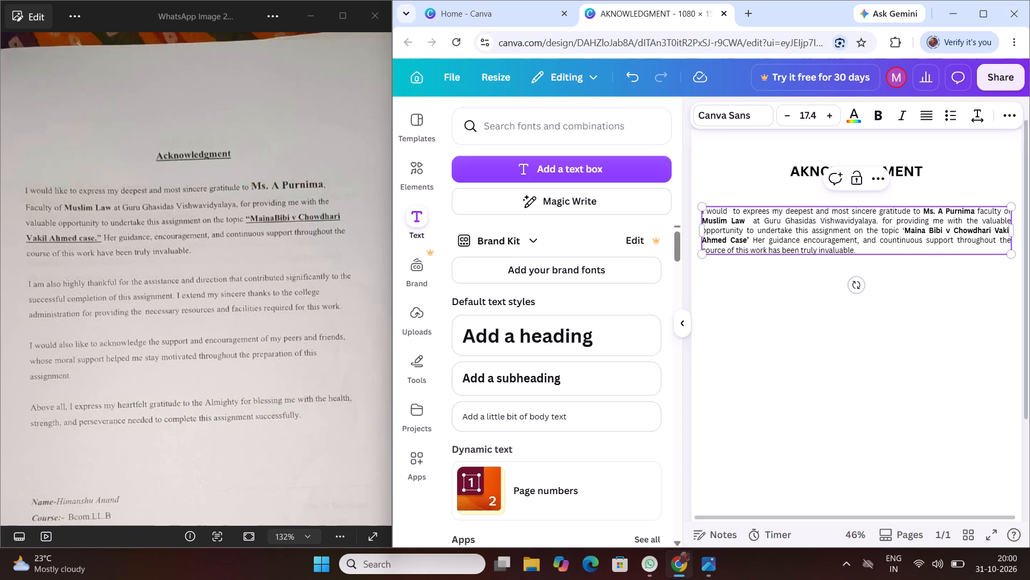
pyautogui.press('BackSpace')
pyautogui.press('BackSpace')
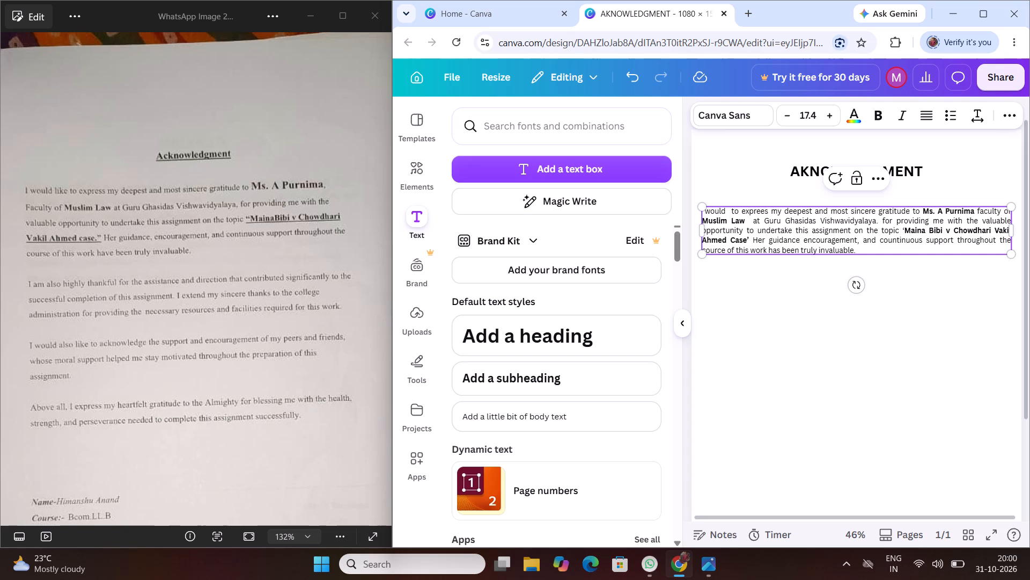
pyautogui.press('i')
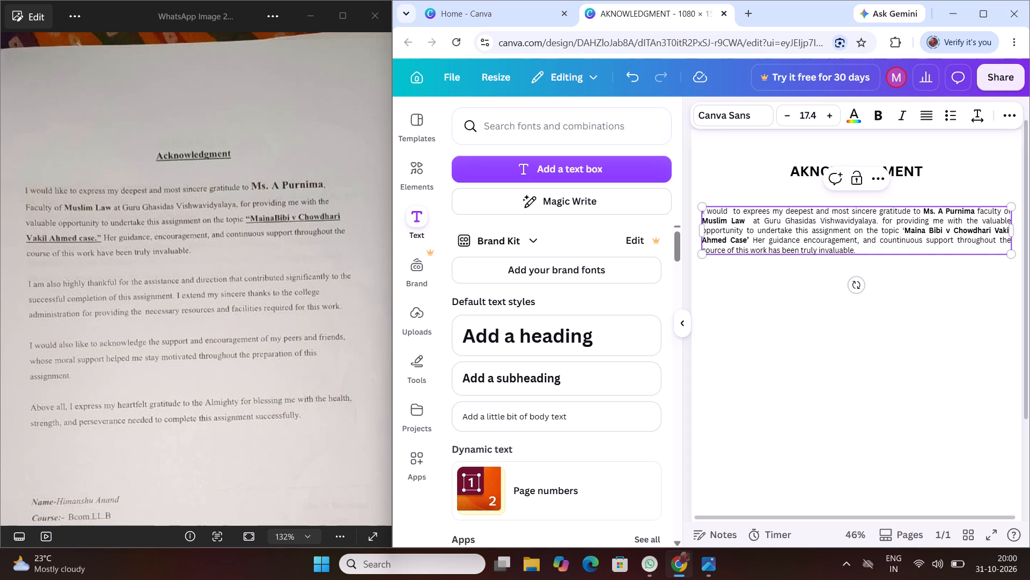
pyautogui.click(785, 291)
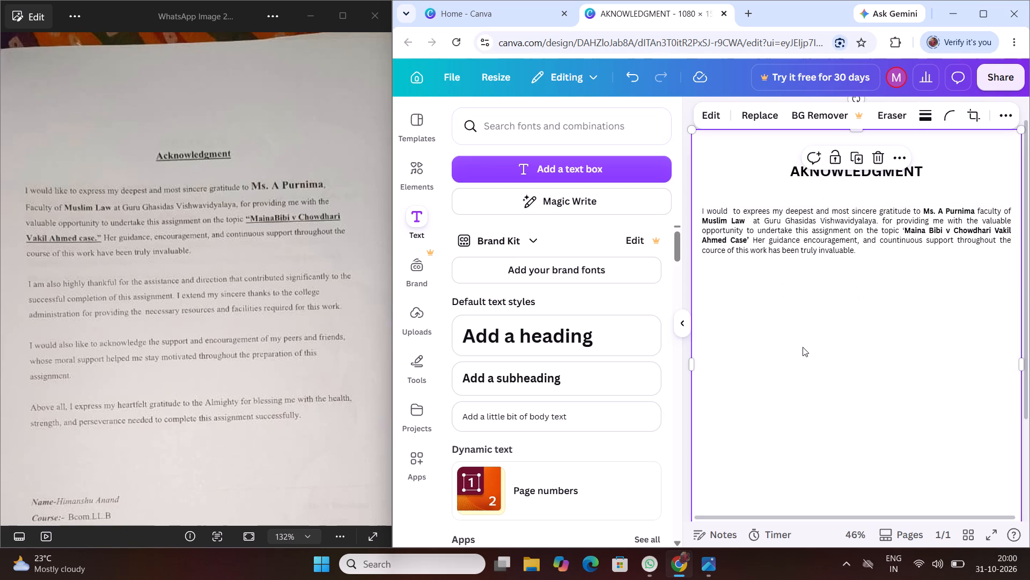
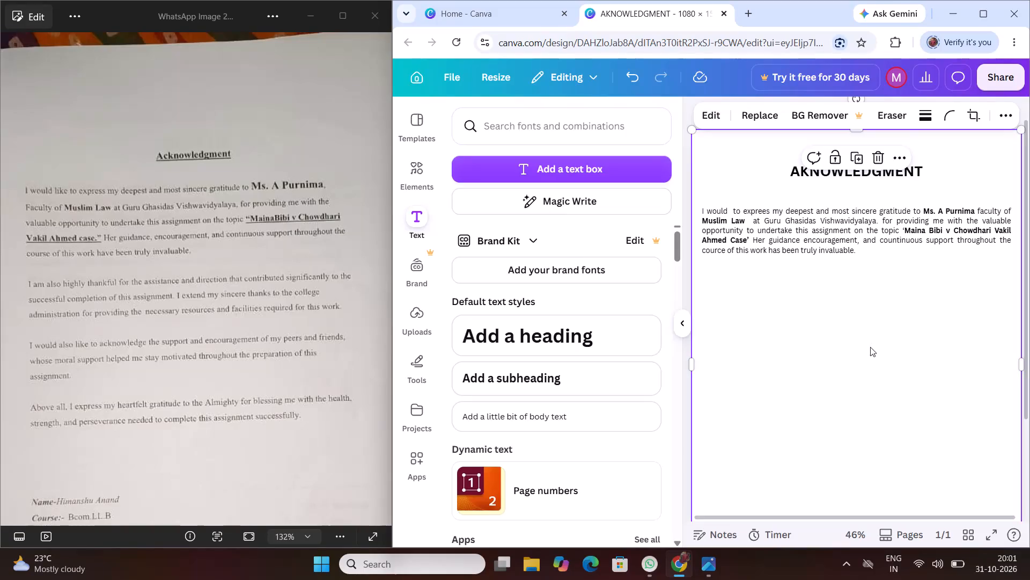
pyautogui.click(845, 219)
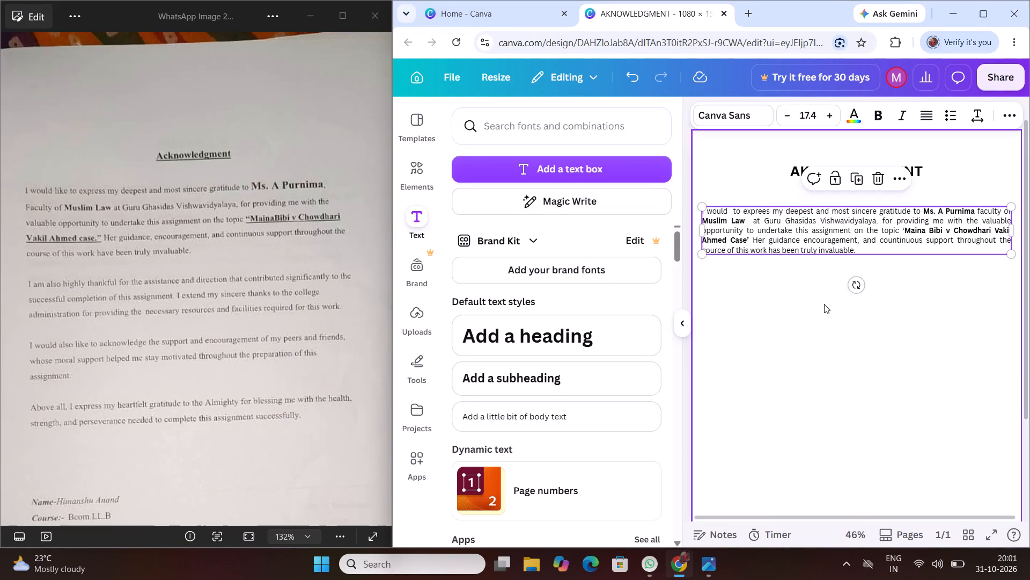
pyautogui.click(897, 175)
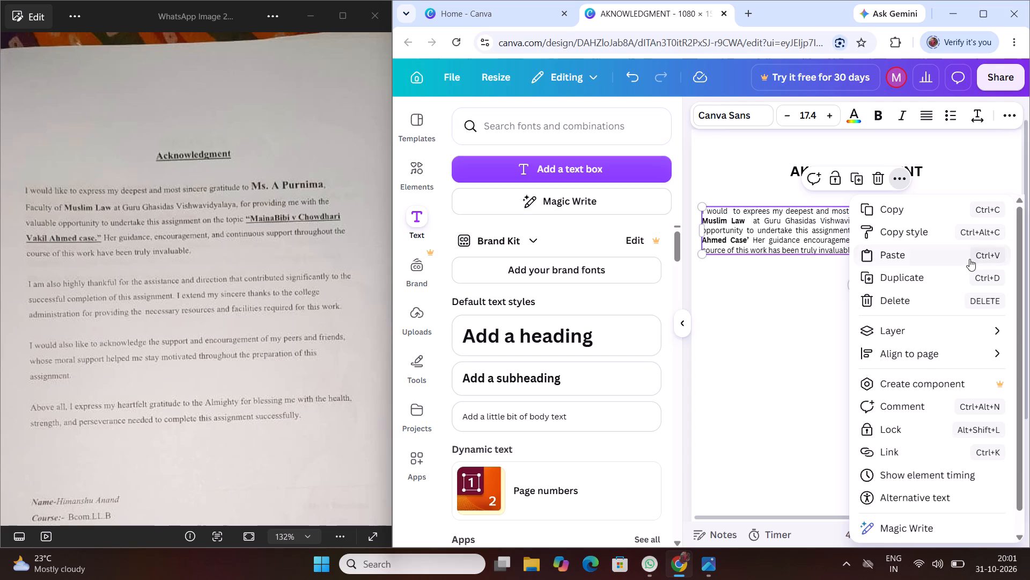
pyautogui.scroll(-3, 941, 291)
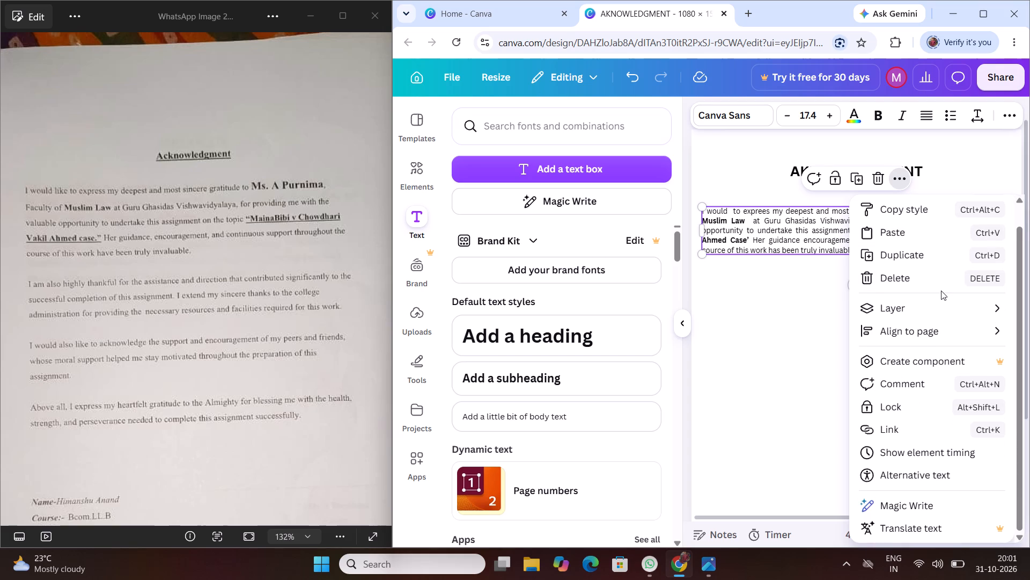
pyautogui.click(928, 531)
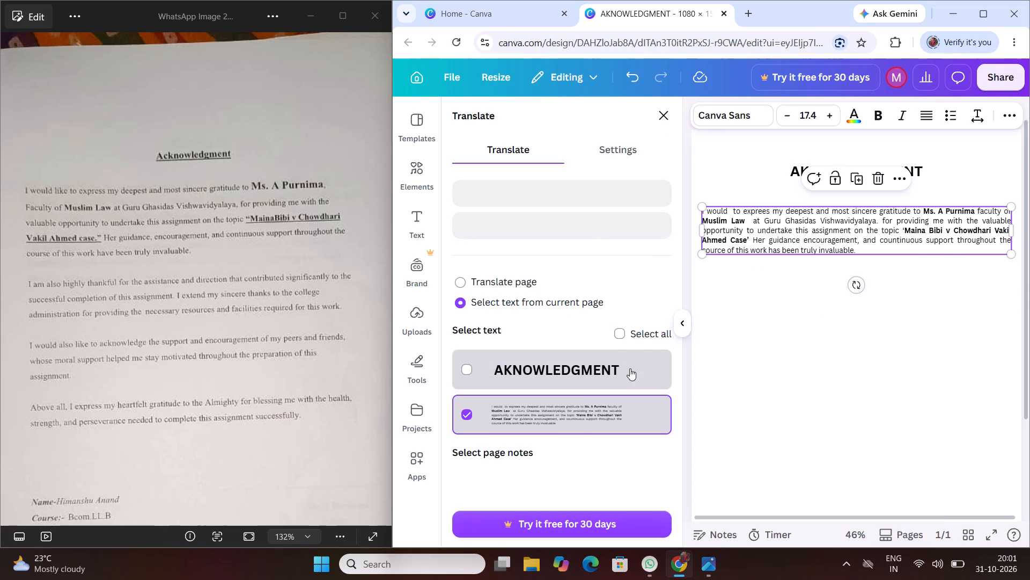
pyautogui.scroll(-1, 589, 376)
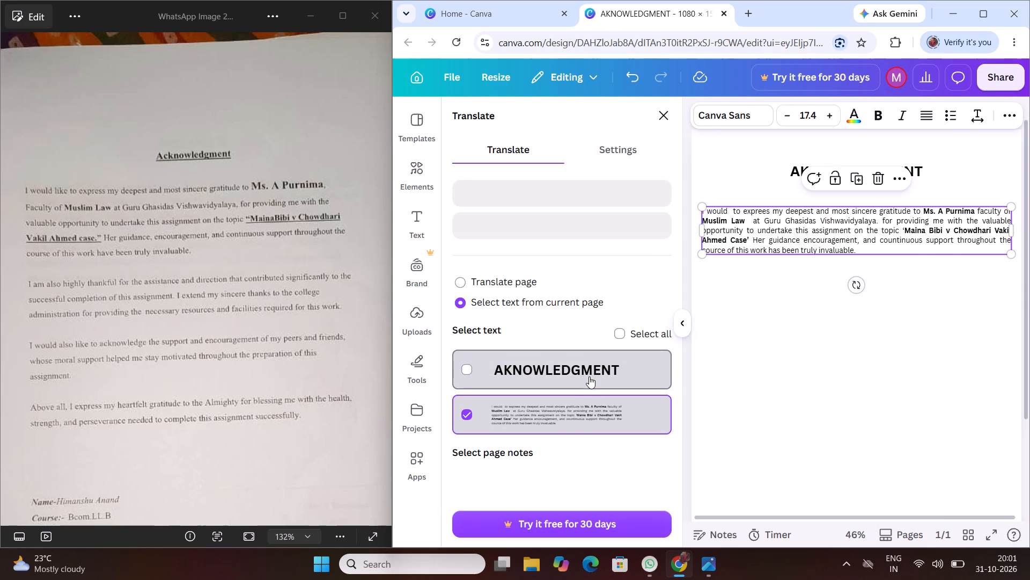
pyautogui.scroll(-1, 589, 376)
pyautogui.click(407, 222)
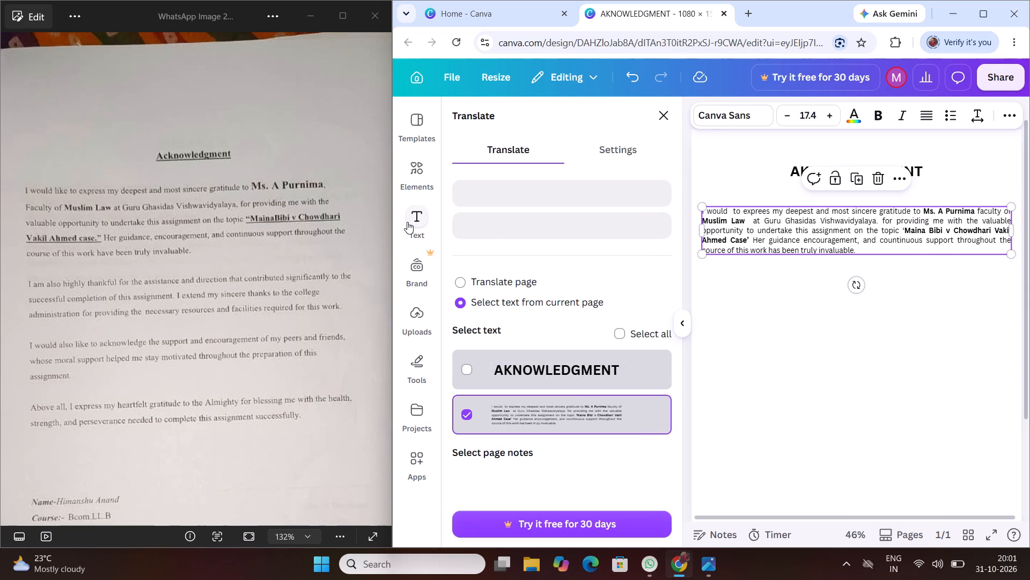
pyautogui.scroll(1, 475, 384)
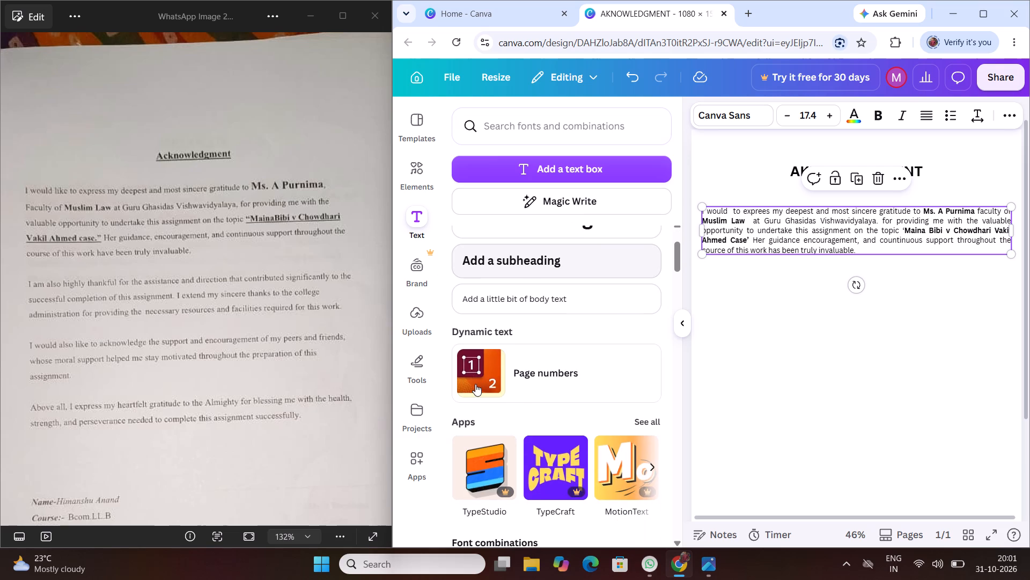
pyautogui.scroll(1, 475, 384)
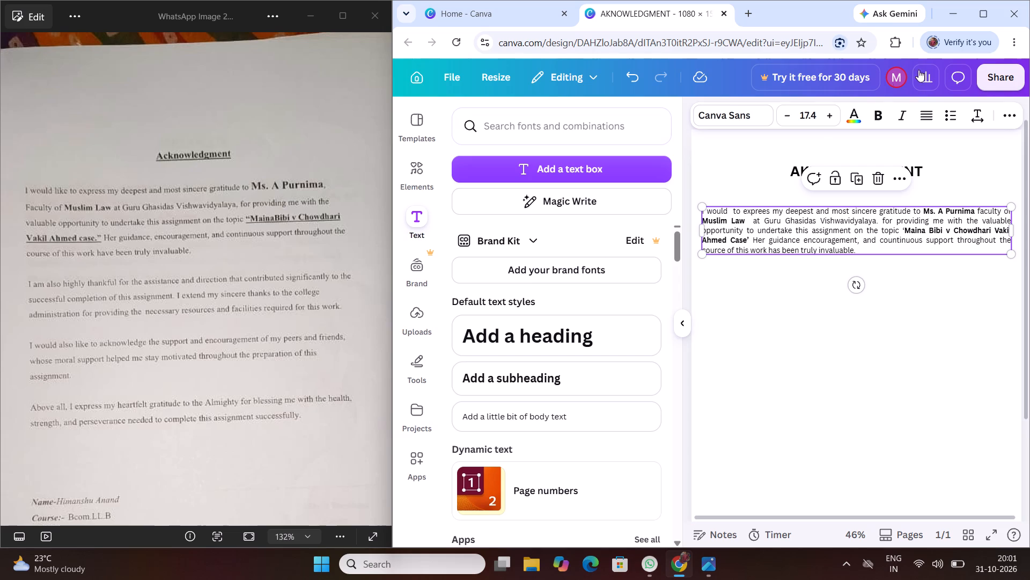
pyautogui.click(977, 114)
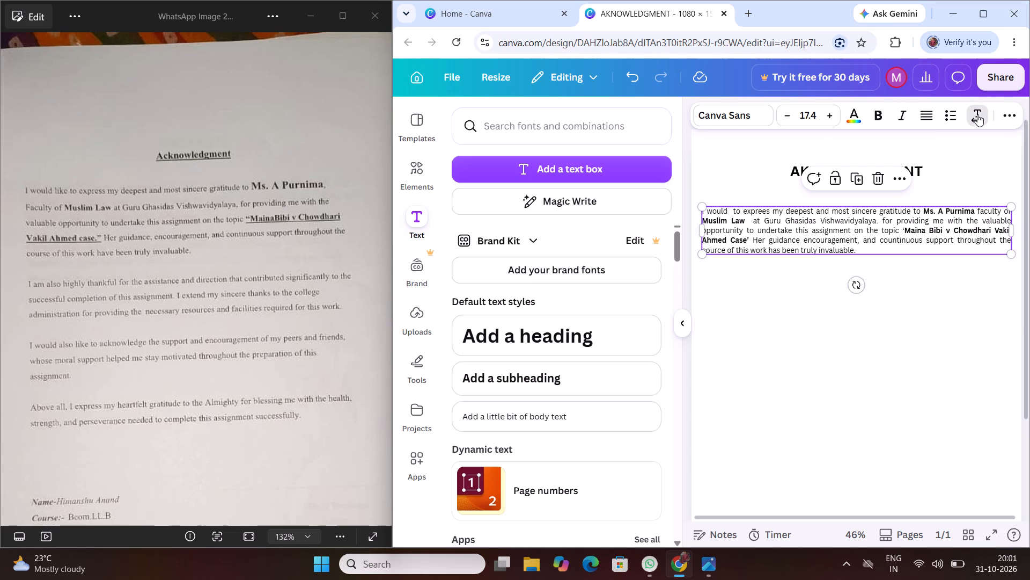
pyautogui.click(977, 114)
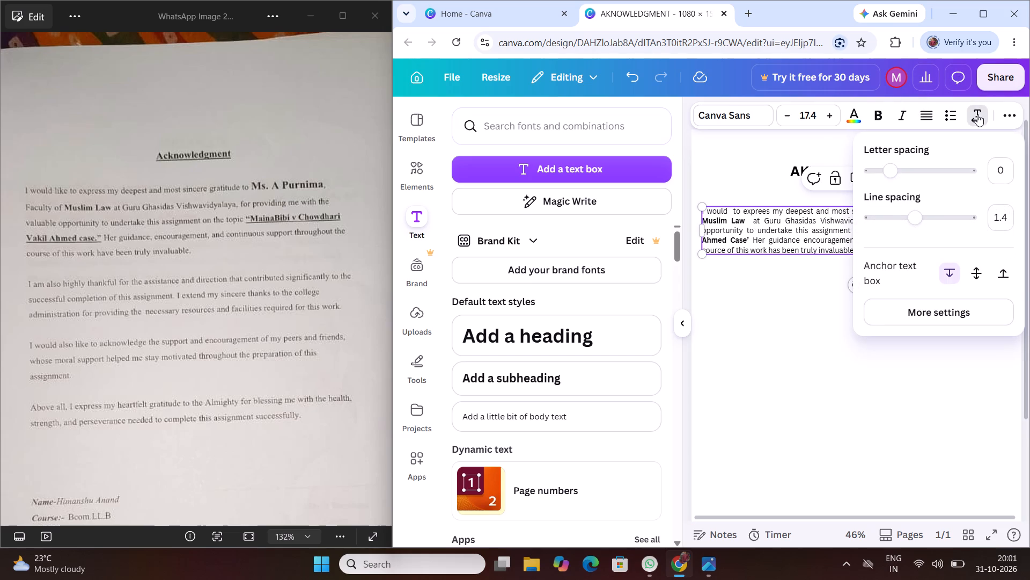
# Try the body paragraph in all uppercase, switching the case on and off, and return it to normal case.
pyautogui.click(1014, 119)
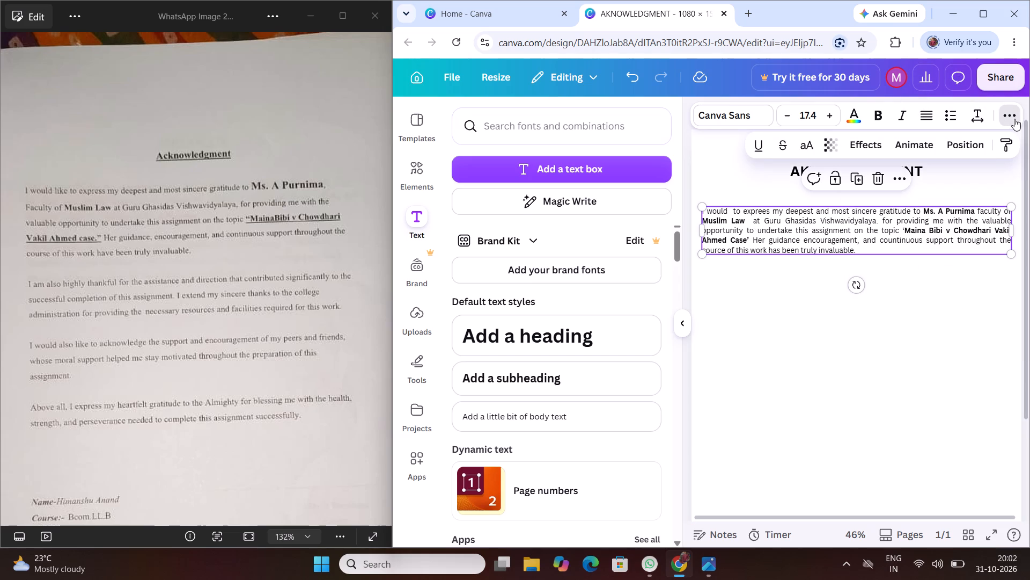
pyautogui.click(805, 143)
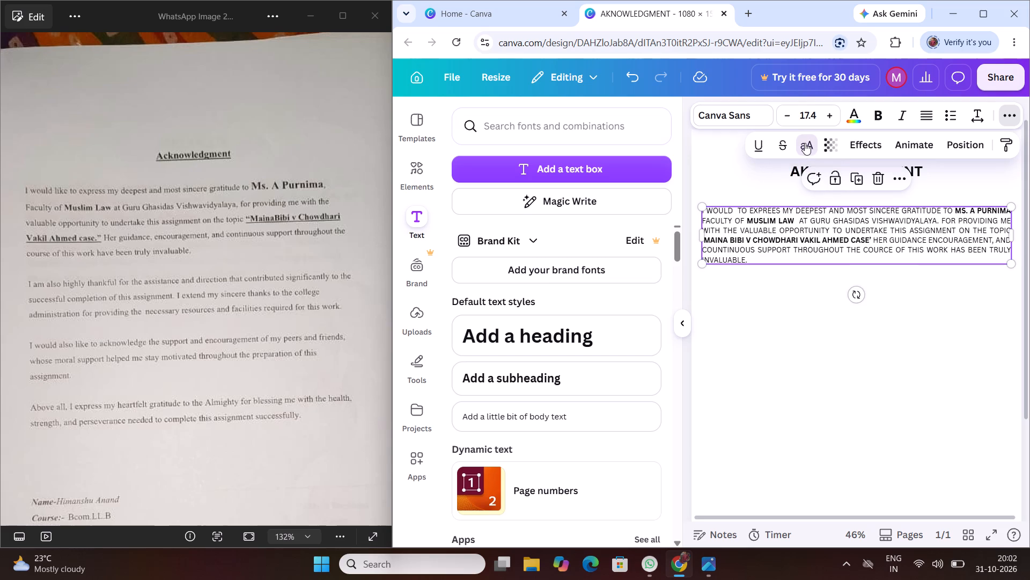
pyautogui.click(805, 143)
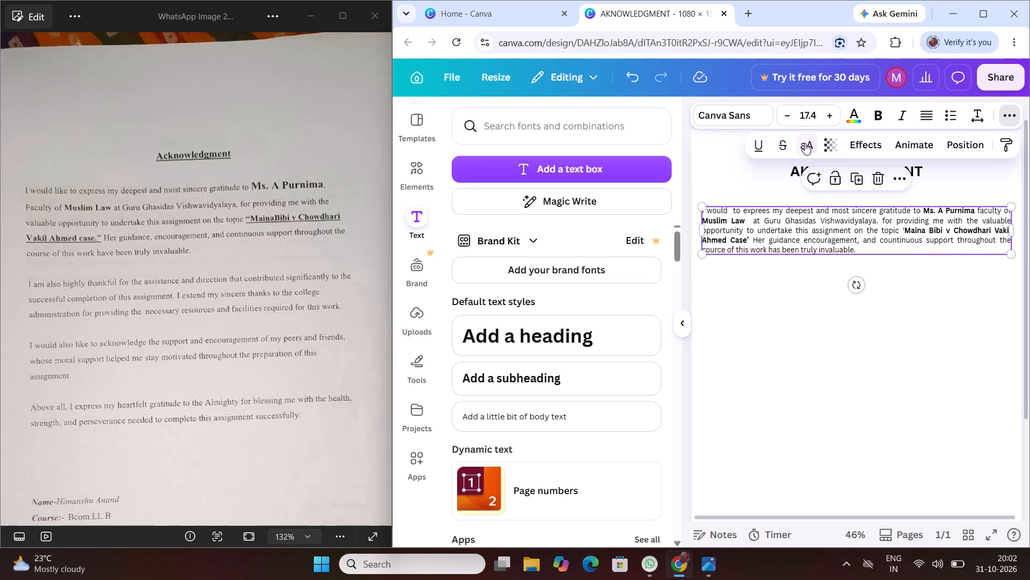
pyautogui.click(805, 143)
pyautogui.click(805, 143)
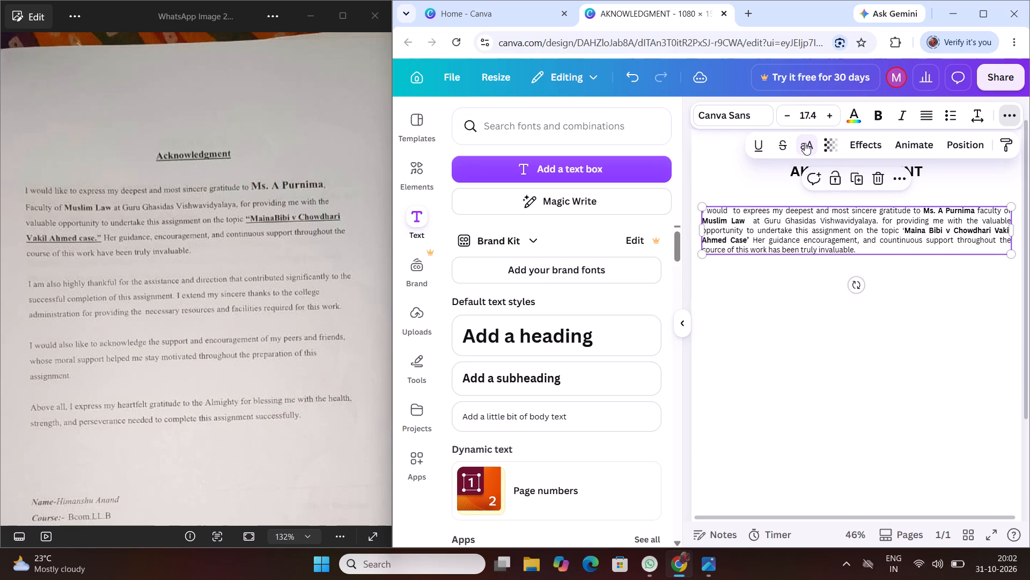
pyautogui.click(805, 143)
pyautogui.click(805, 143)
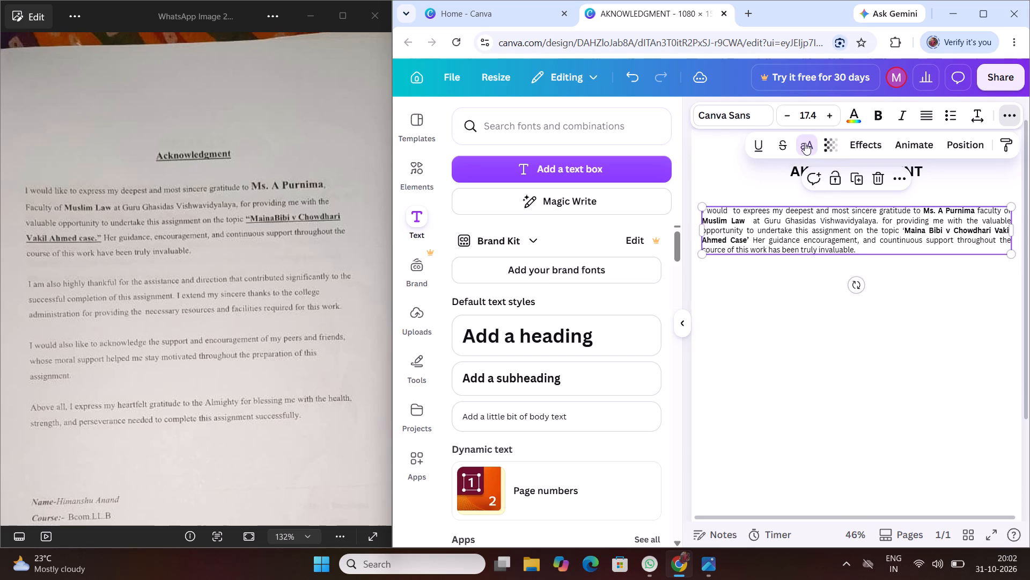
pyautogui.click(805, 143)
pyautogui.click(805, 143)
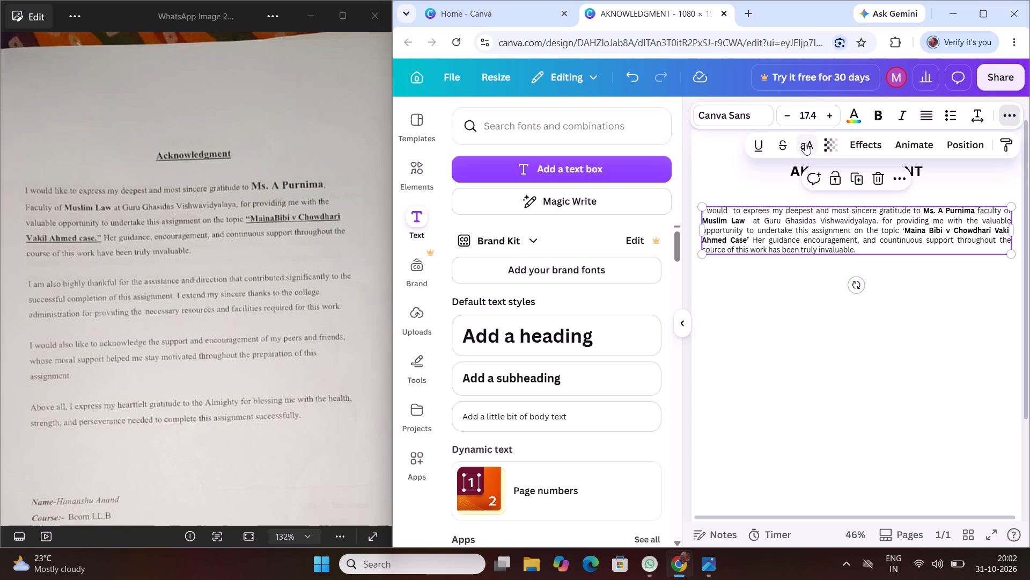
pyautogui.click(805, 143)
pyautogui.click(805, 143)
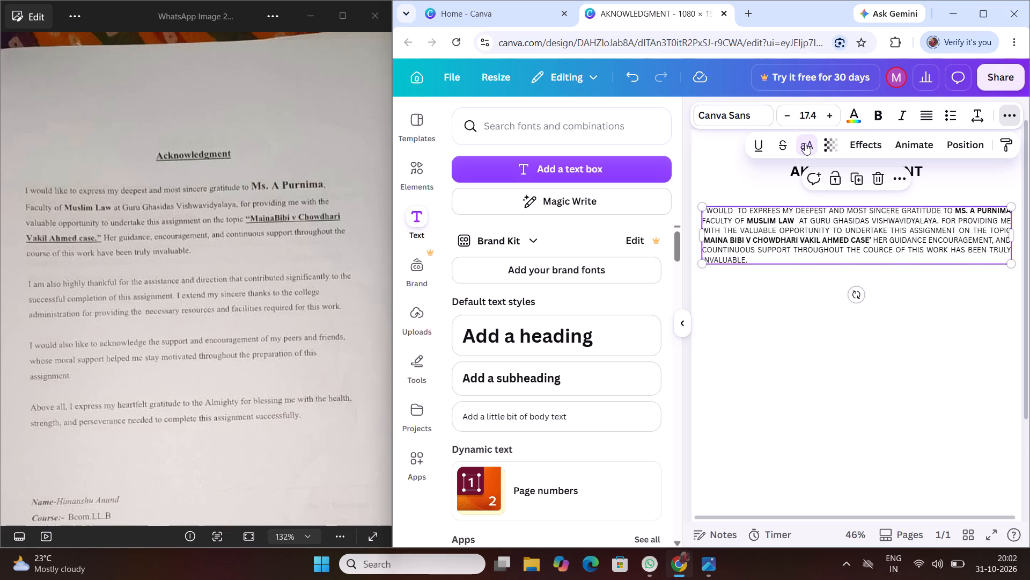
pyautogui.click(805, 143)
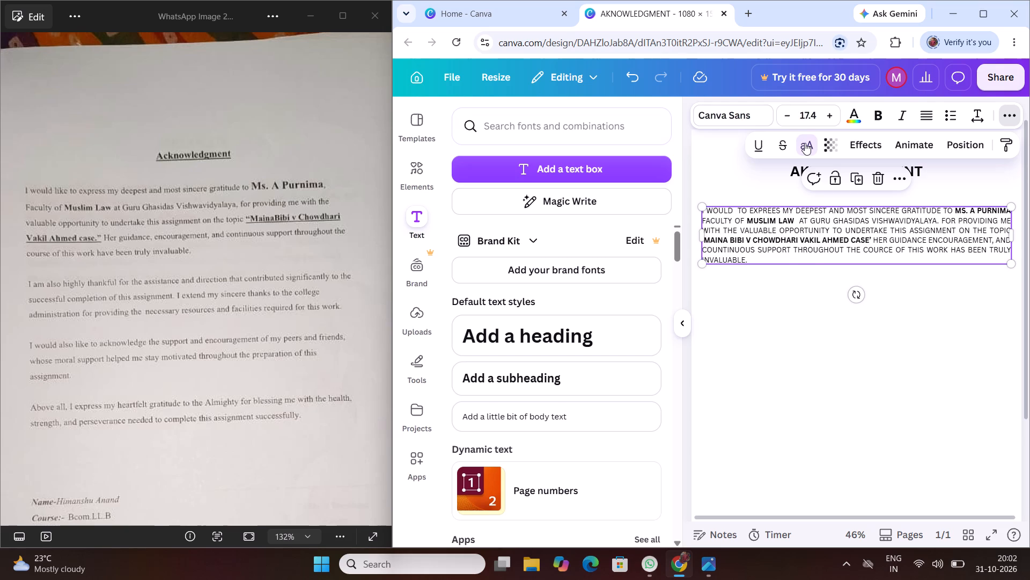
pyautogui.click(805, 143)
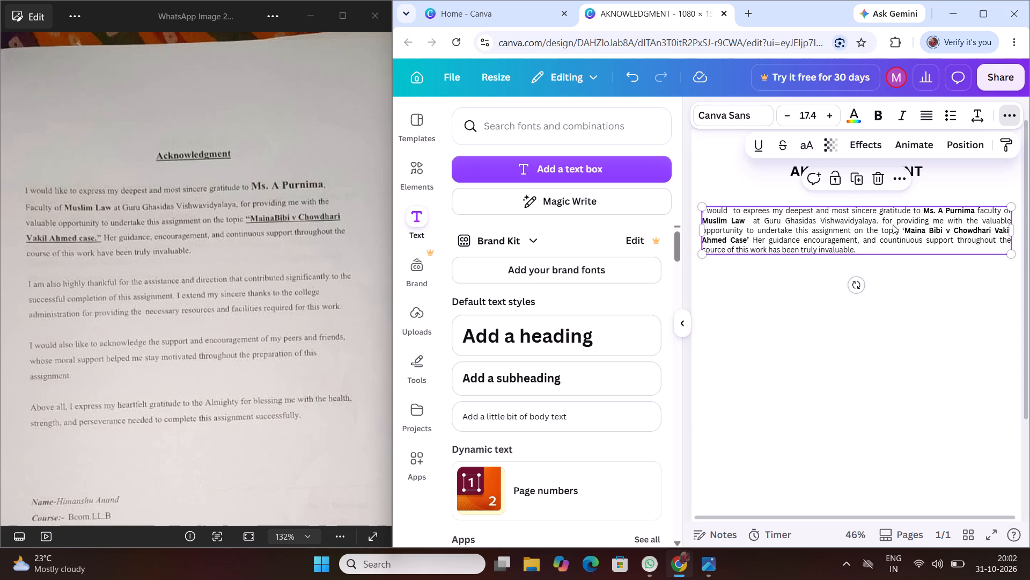
# Move the body paragraph slightly up the page, closer to the AKNOWLEDGMENT heading.
pyautogui.moveTo(907, 229); pyautogui.dragTo(906, 236)
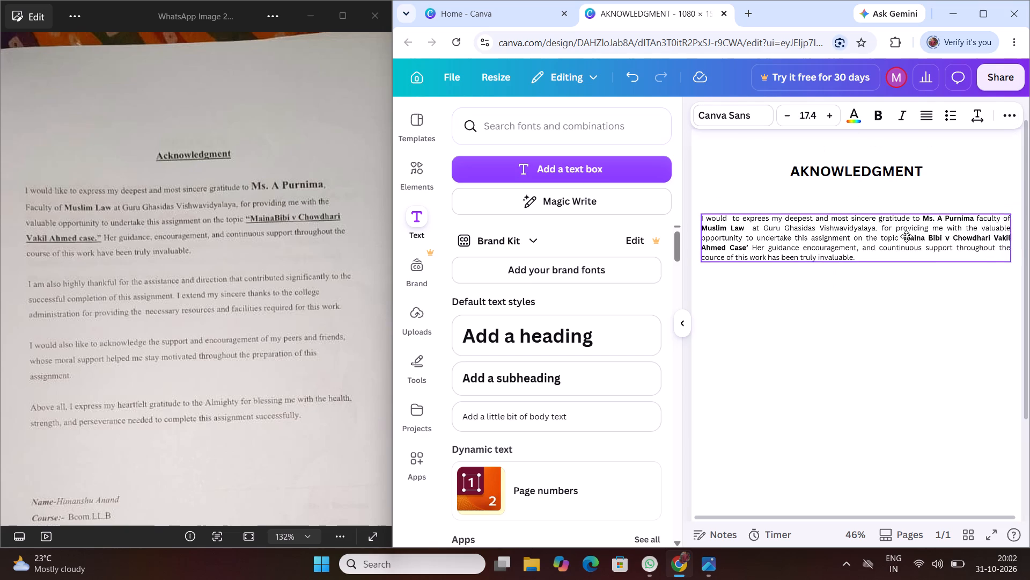
pyautogui.moveTo(906, 236); pyautogui.dragTo(908, 222)
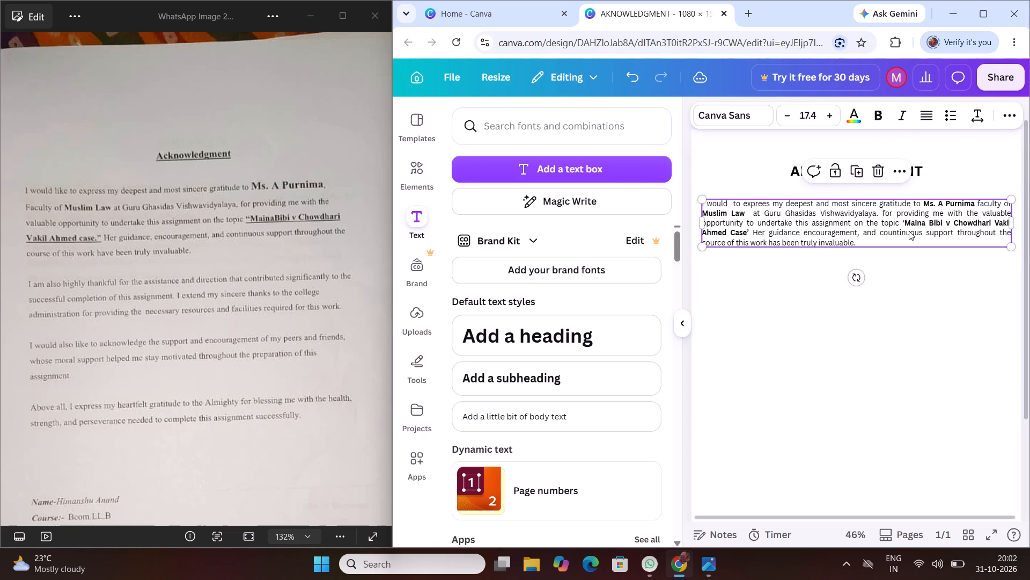
# Underline the bold case name 'Maina Bibi v Chowdhari Vakil Ahmed Case' in the body paragraph.
pyautogui.click(908, 219)
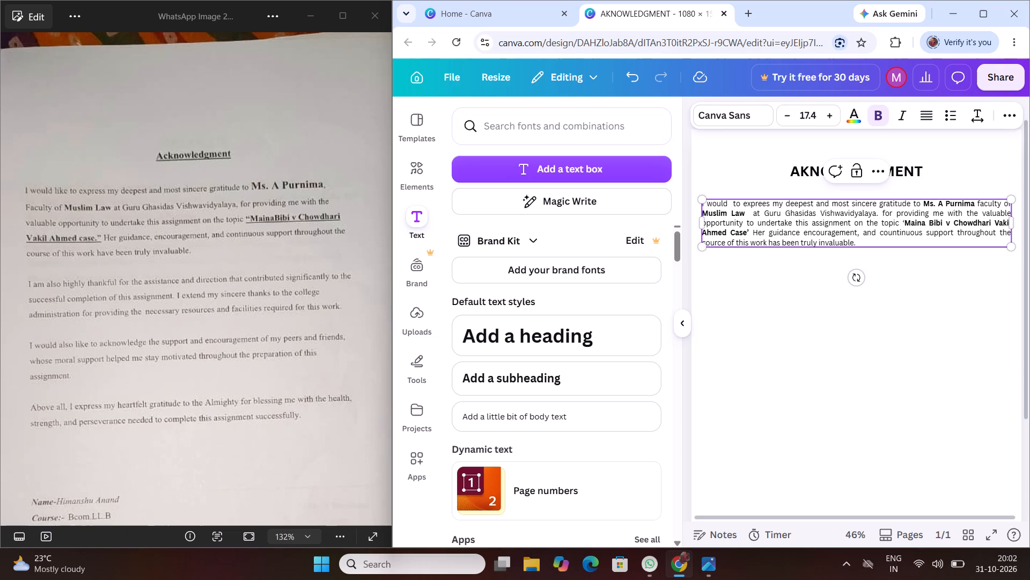
pyautogui.click(904, 223)
pyautogui.moveTo(904, 223); pyautogui.dragTo(1029, 223)
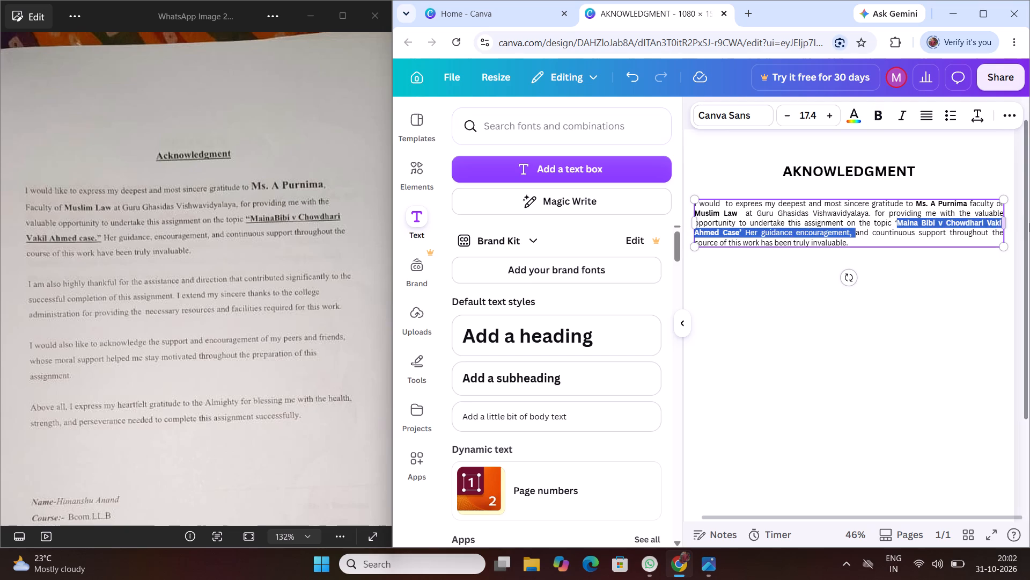
pyautogui.moveTo(1029, 223); pyautogui.dragTo(918, 234)
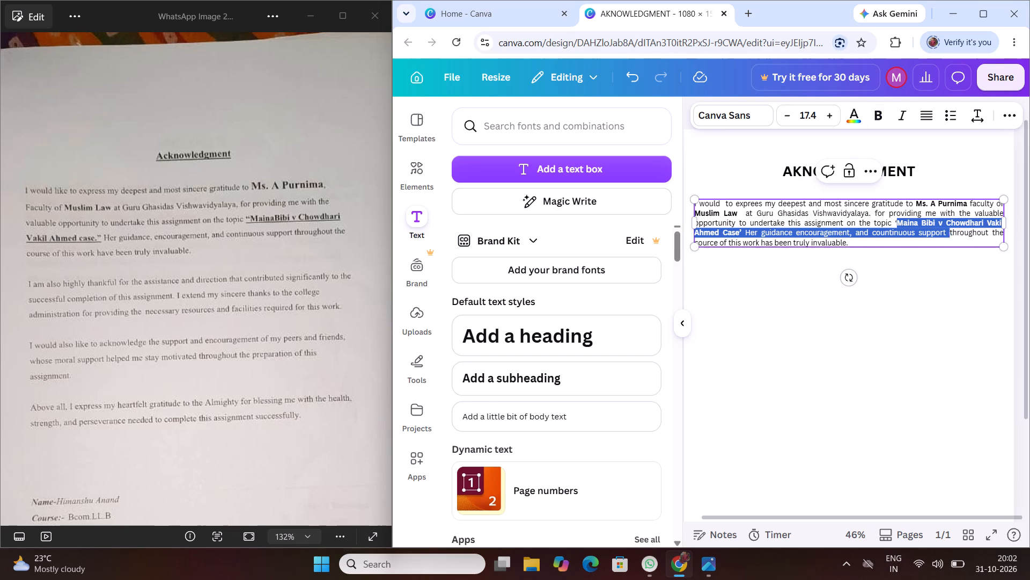
pyautogui.moveTo(918, 234); pyautogui.dragTo(865, 230)
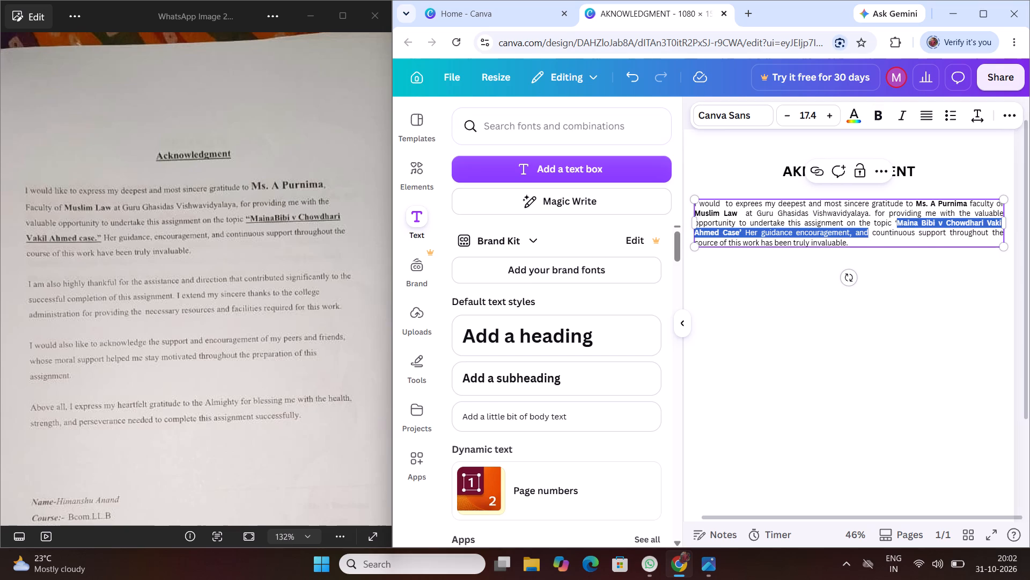
pyautogui.moveTo(866, 235); pyautogui.dragTo(843, 236)
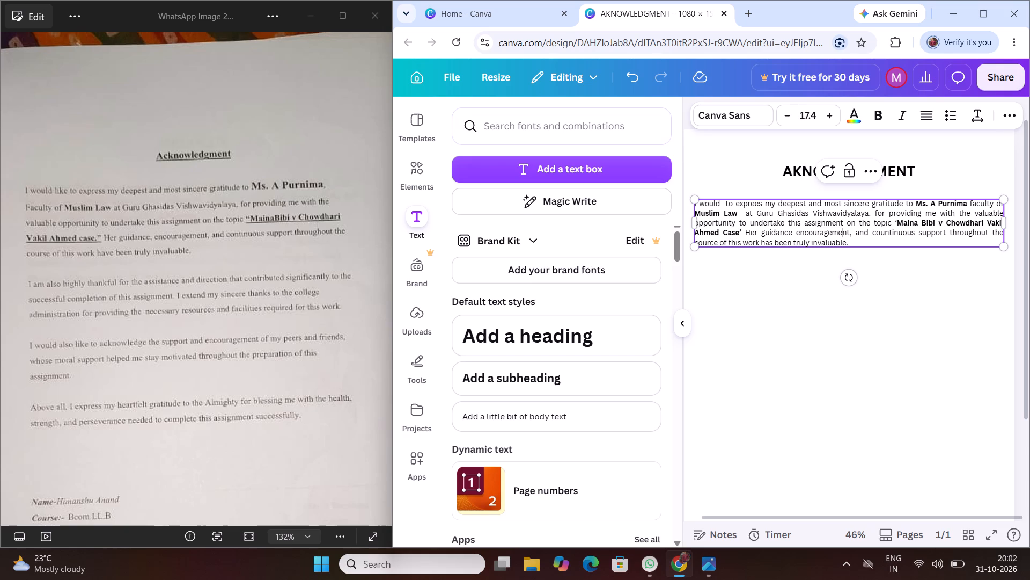
pyautogui.click(897, 221)
pyautogui.moveTo(897, 221); pyautogui.dragTo(949, 251)
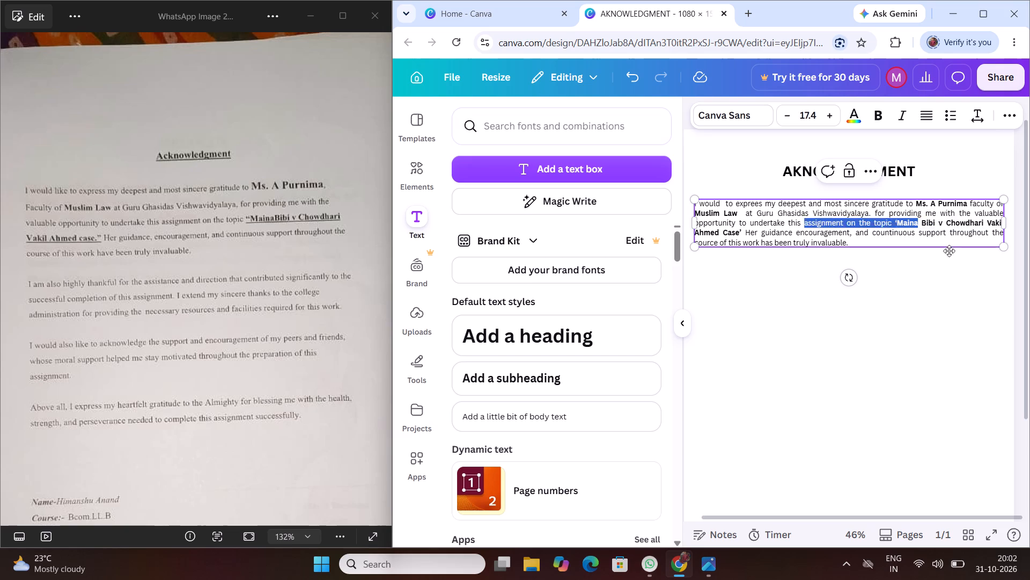
pyautogui.moveTo(949, 251); pyautogui.dragTo(745, 233)
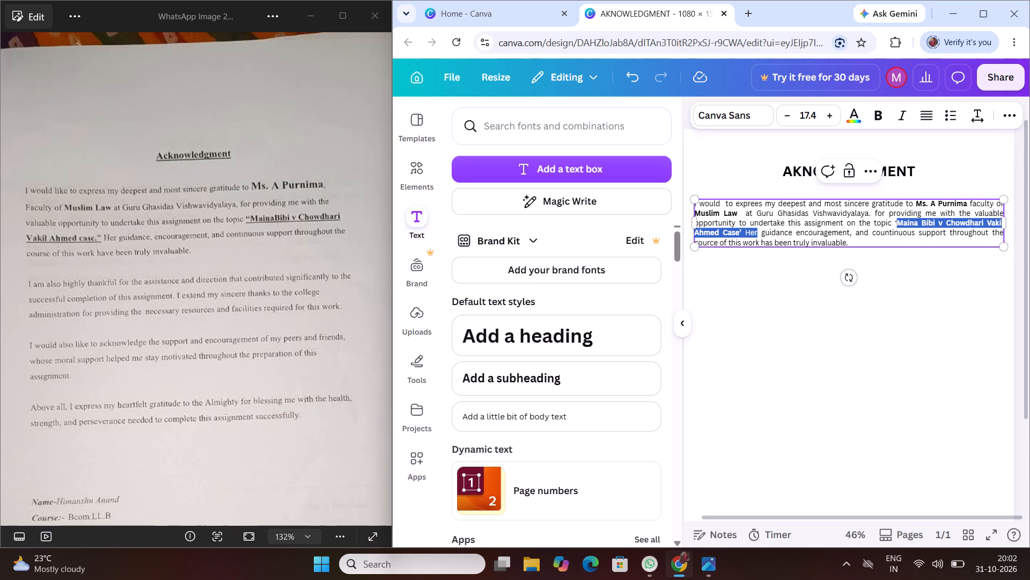
pyautogui.moveTo(745, 233); pyautogui.dragTo(741, 232)
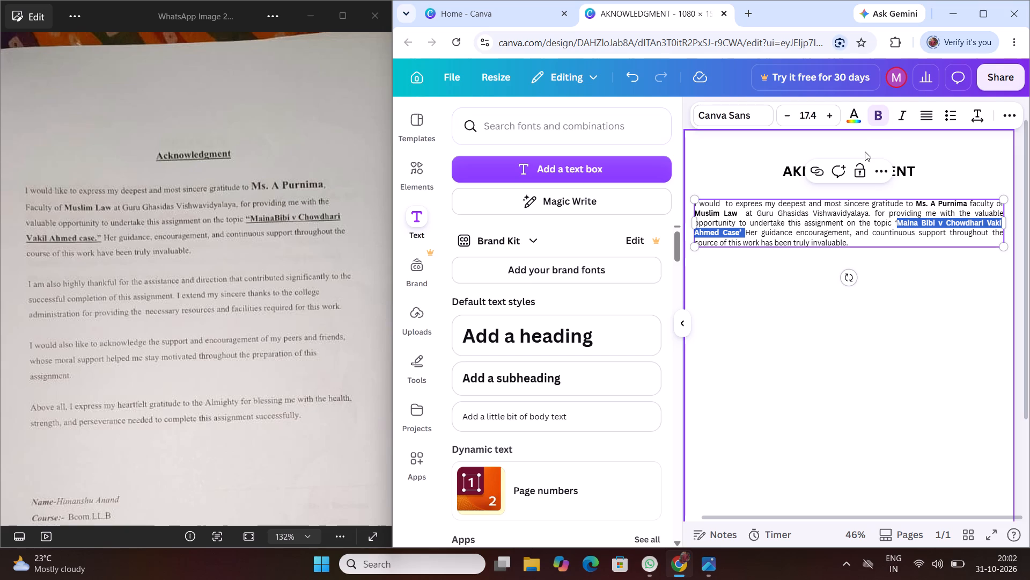
pyautogui.click(1012, 108)
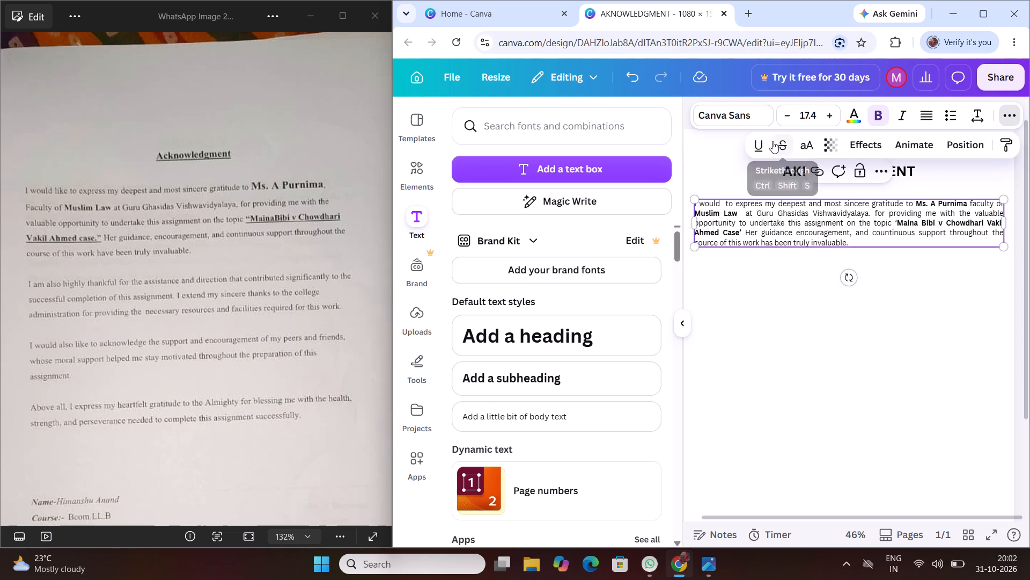
pyautogui.click(763, 142)
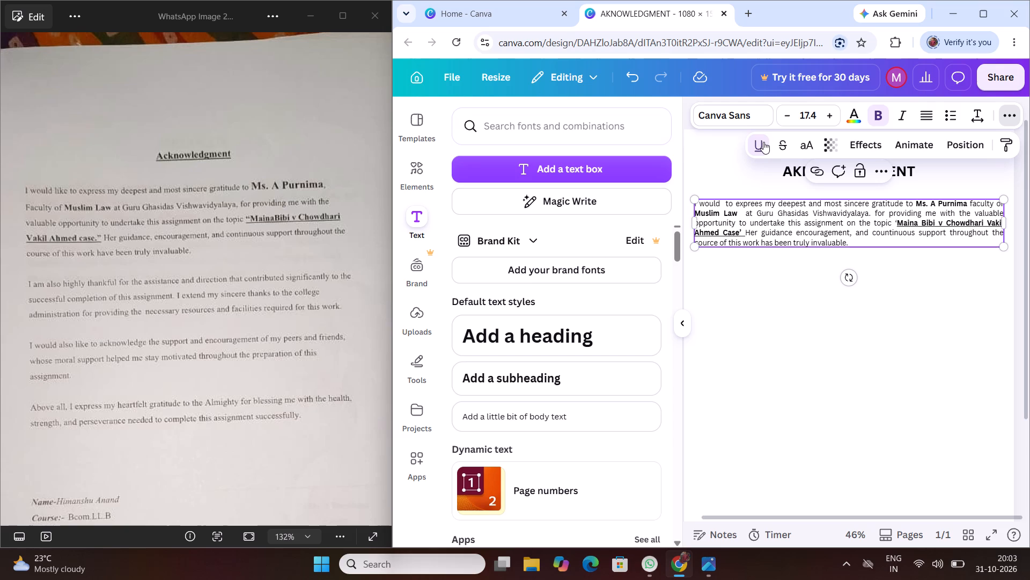
pyautogui.click(760, 142)
pyautogui.click(760, 142)
pyautogui.click(806, 316)
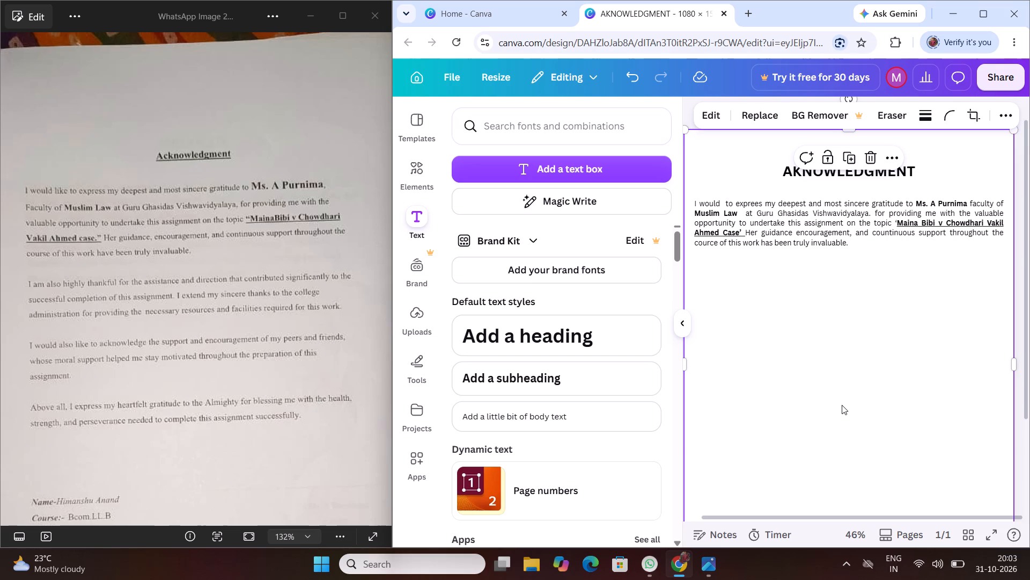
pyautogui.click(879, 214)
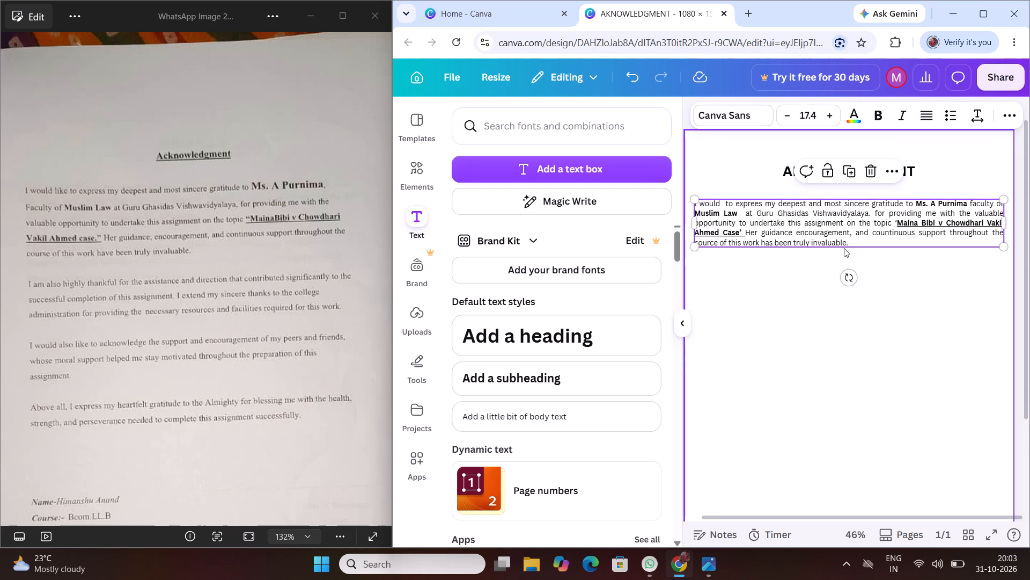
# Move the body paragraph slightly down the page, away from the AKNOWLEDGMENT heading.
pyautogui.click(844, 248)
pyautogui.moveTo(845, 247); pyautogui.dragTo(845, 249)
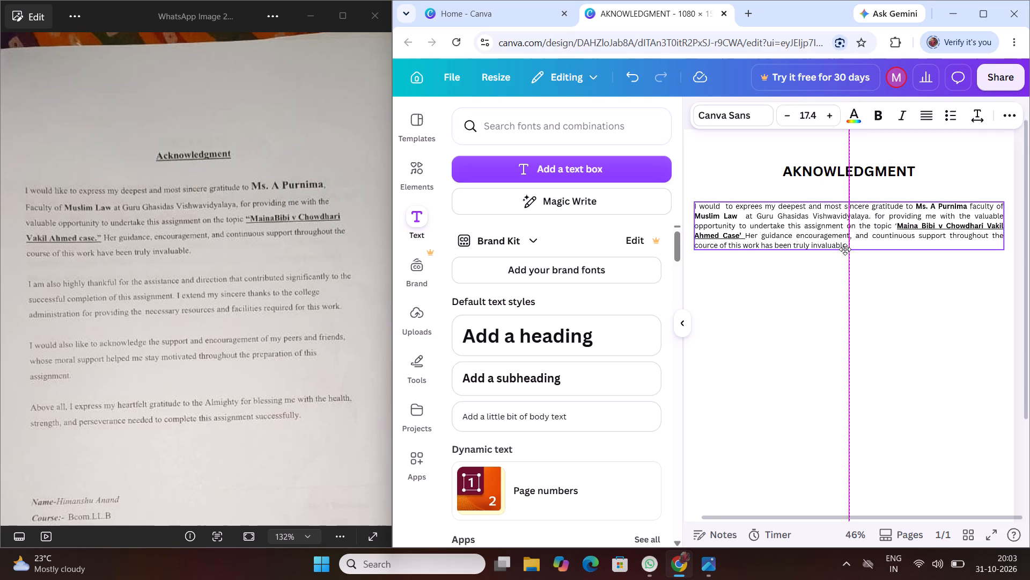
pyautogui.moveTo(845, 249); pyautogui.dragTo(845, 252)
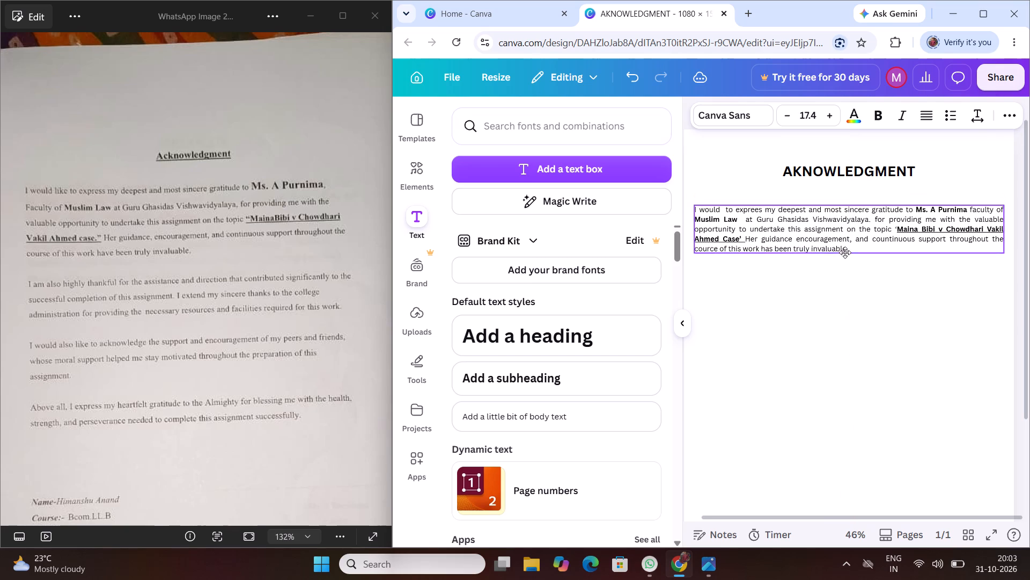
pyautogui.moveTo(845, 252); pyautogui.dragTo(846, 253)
# Scale the body paragraph's text box down proportionally to about 988 wide, at font size 16.9.
pyautogui.click(856, 233)
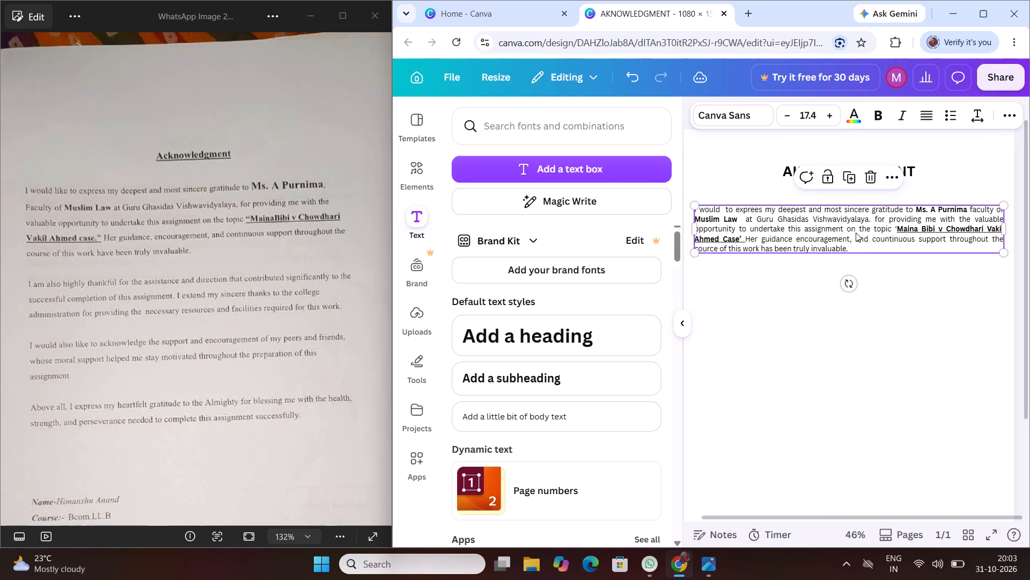
pyautogui.moveTo(1005, 253); pyautogui.dragTo(999, 275)
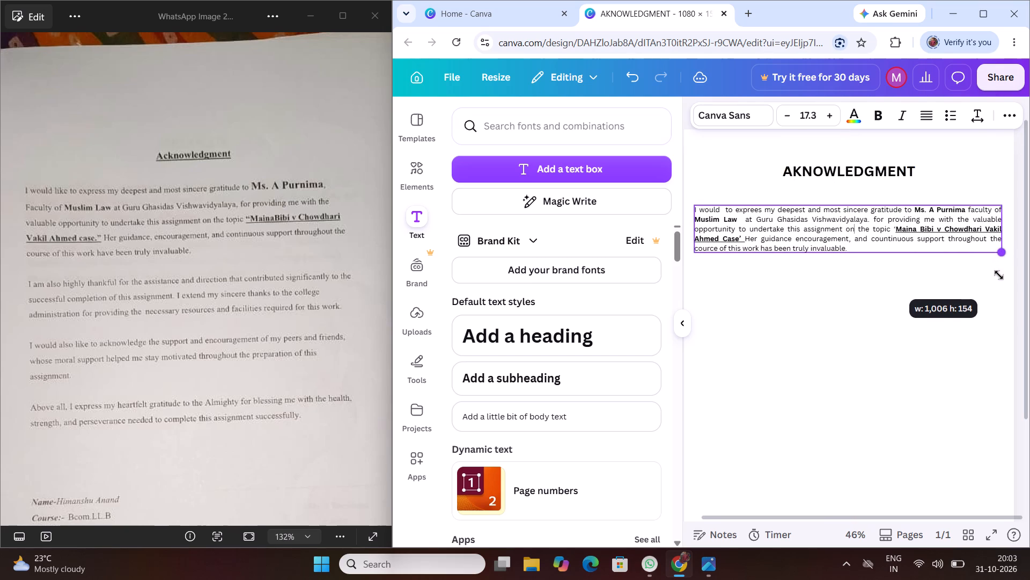
pyautogui.moveTo(999, 275); pyautogui.dragTo(994, 272)
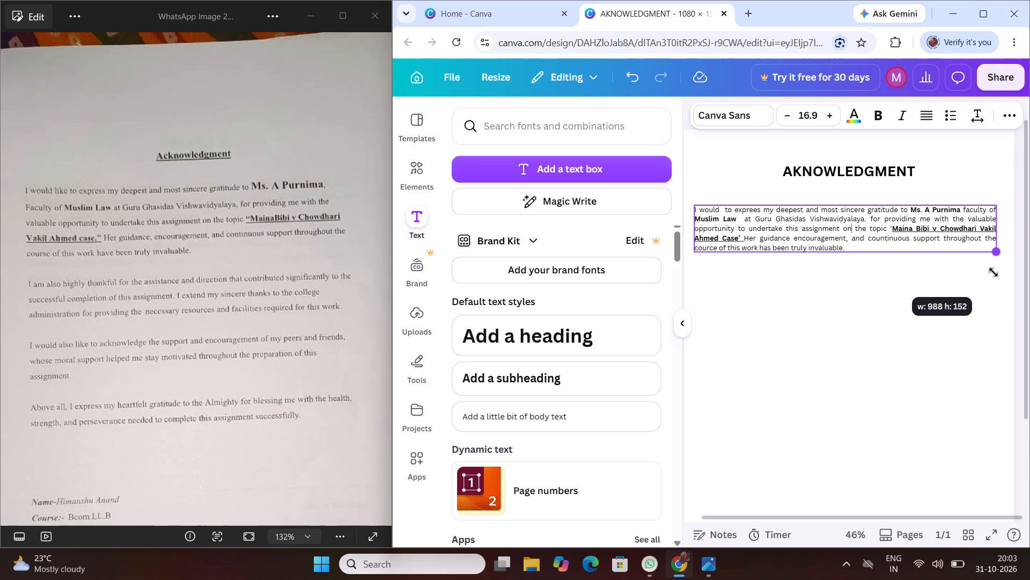
pyautogui.moveTo(994, 272); pyautogui.dragTo(993, 272)
pyautogui.moveTo(942, 235); pyautogui.dragTo(951, 235)
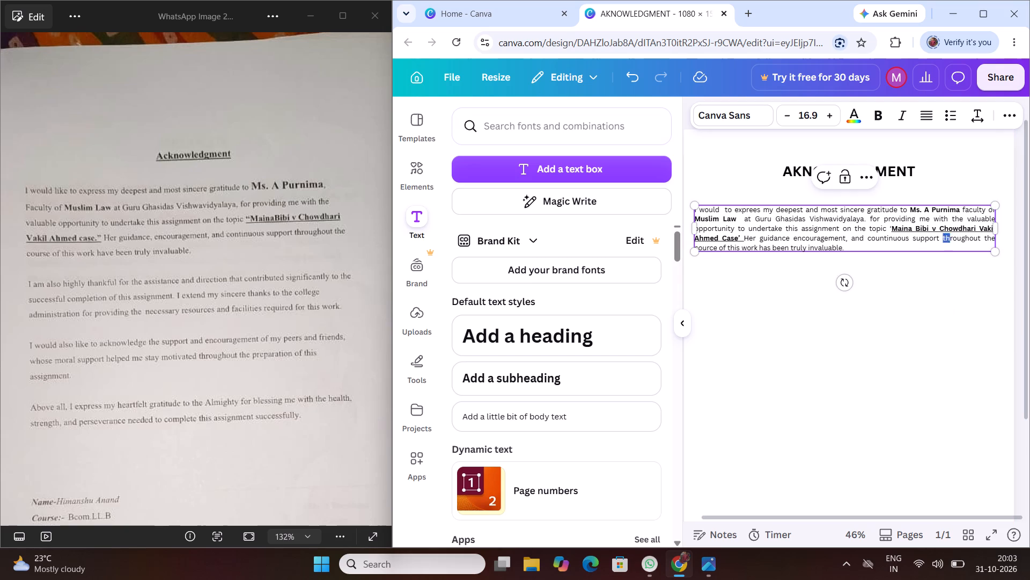
pyautogui.moveTo(951, 235); pyautogui.dragTo(959, 235)
pyautogui.click(949, 269)
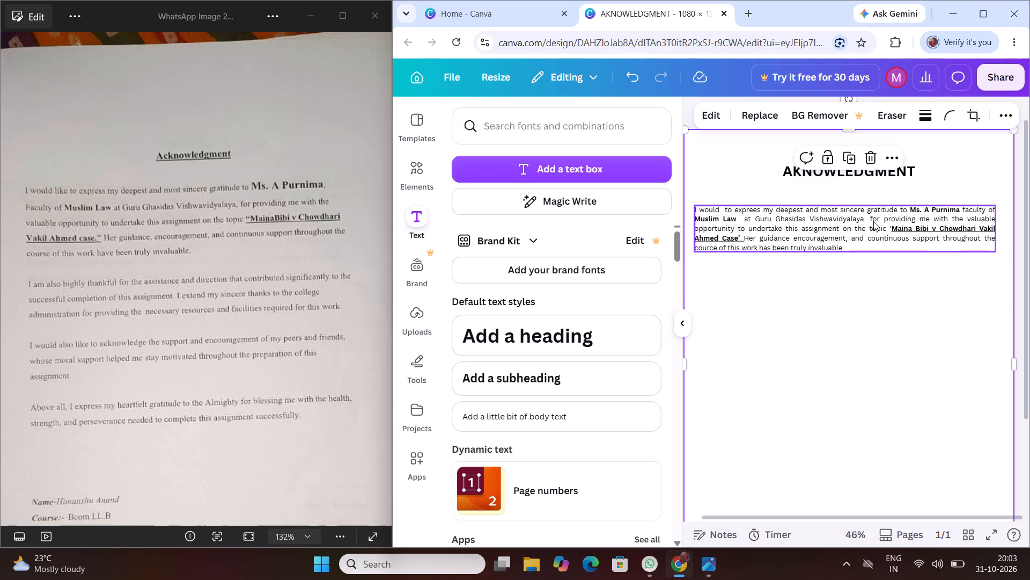
# Move the resized body paragraph slightly up, centring it horizontally beneath the AKNOWLEDGMENT heading.
pyautogui.moveTo(858, 223); pyautogui.dragTo(870, 214)
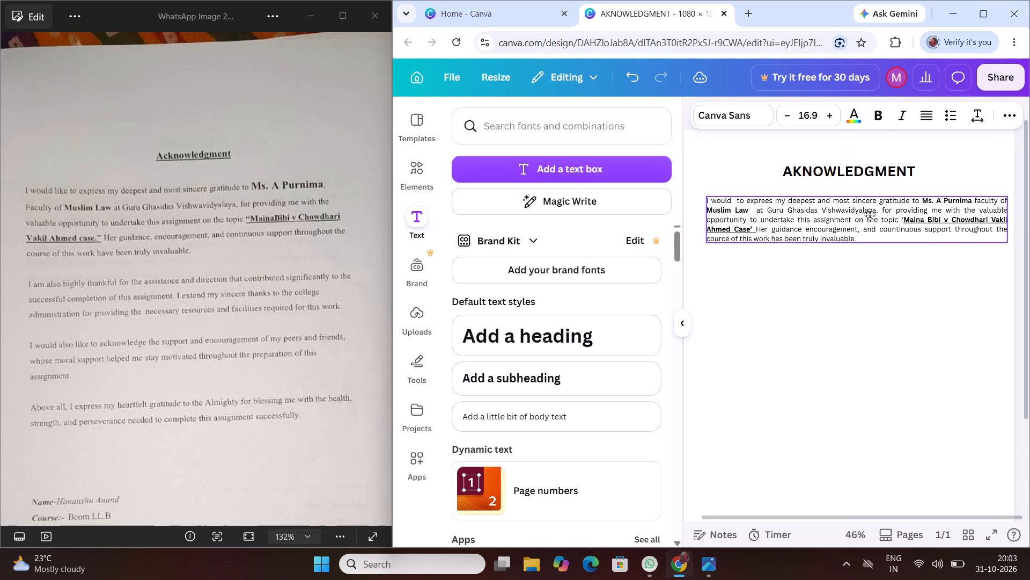
pyautogui.moveTo(870, 214); pyautogui.dragTo(865, 216)
pyautogui.click(865, 318)
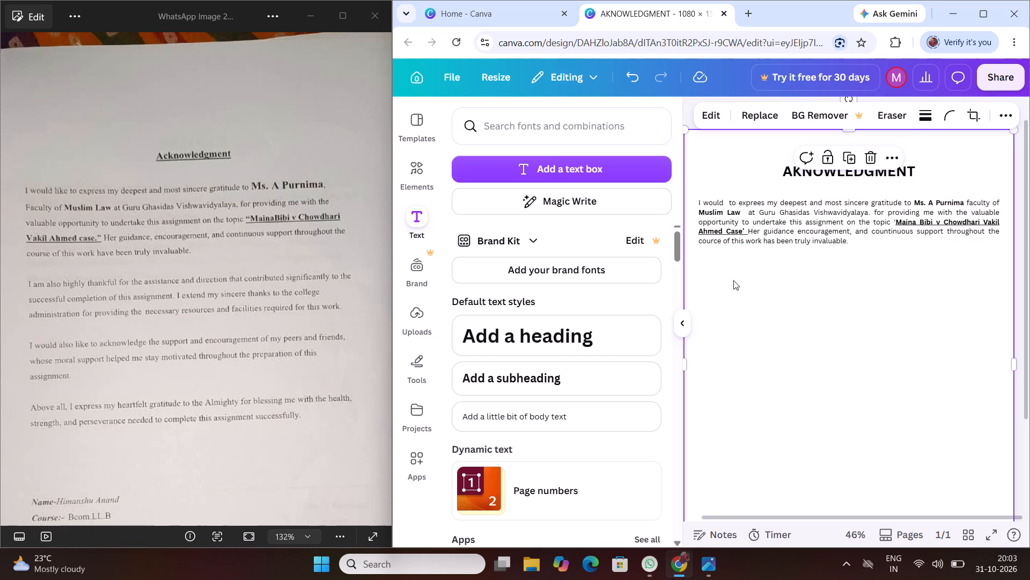
# Switch to the Photos app and open the photographed Acknowledgment page in the image editor.
pyautogui.click(27, 280)
pyautogui.moveTo(27, 280); pyautogui.dragTo(30, 286)
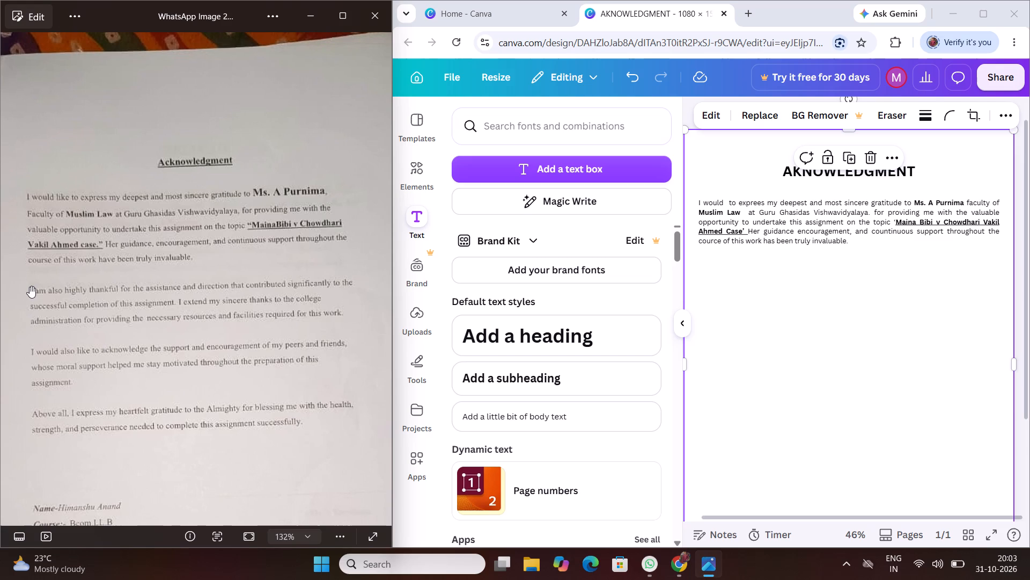
pyautogui.scroll(-1, 61, 323)
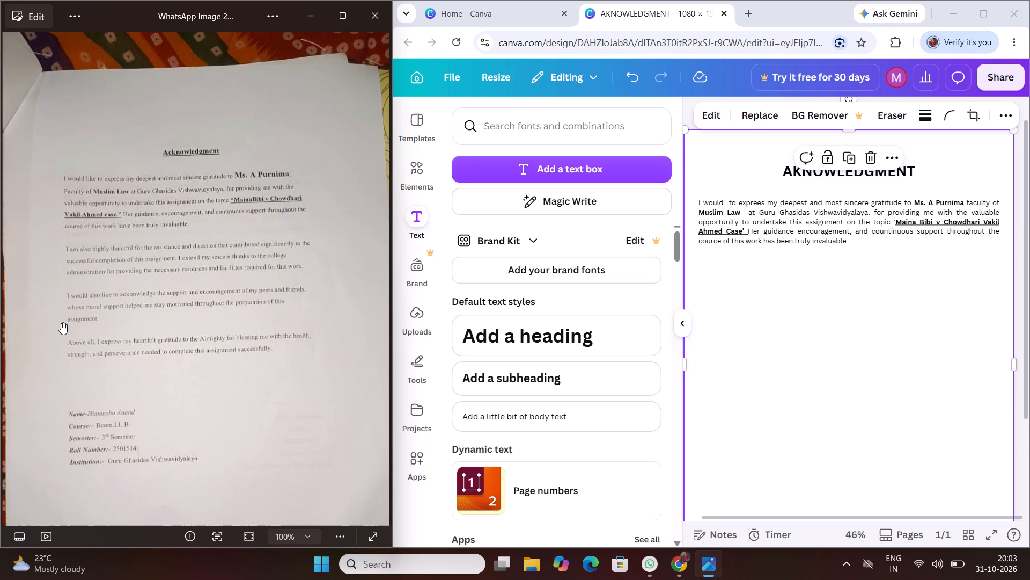
pyautogui.click(277, 23)
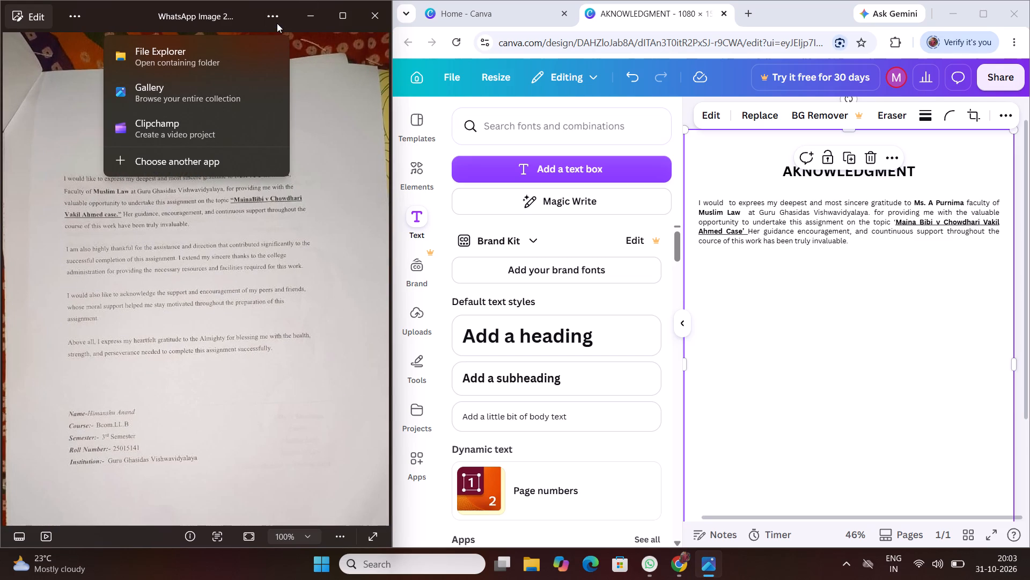
pyautogui.click(30, 9)
pyautogui.click(30, 9)
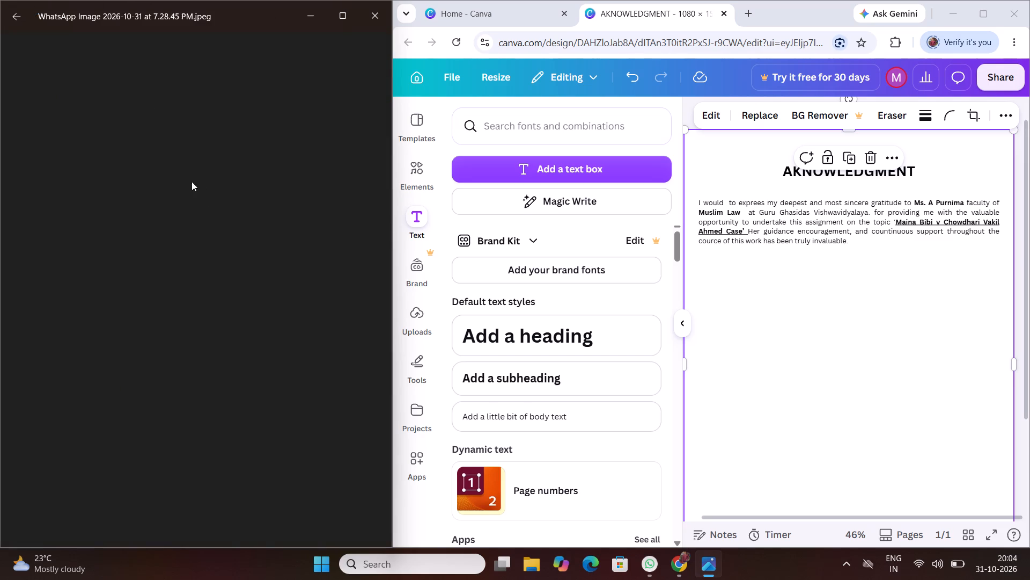
# In Photos, crop the reference photo to the printed acknowledgment text, about 702 x 724 pixels, and save it over the original file.
pyautogui.keyDown('ctrl'); pyautogui.scroll(1, 224, 299); pyautogui.keyUp('ctrl')
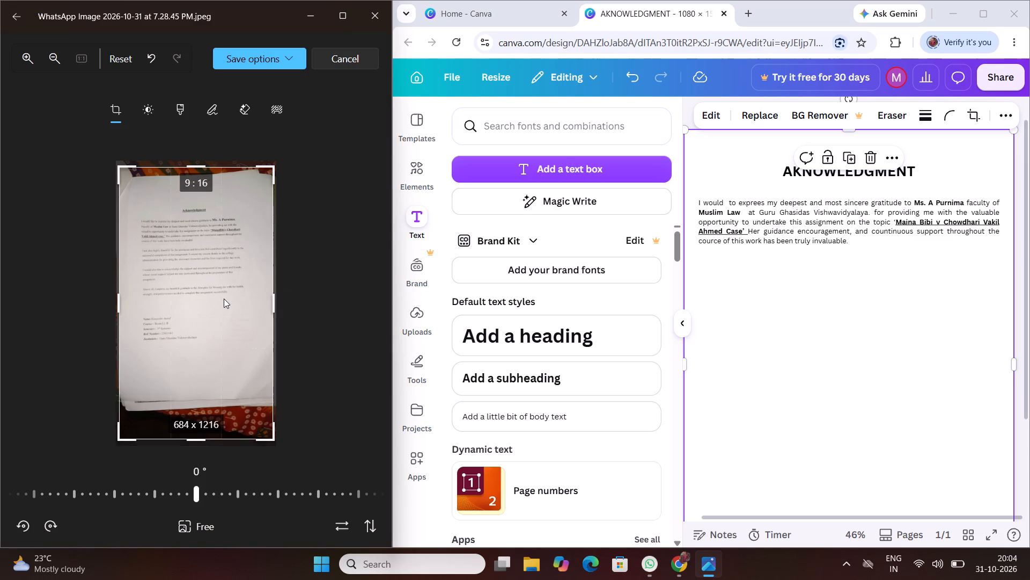
pyautogui.moveTo(263, 443); pyautogui.dragTo(277, 376)
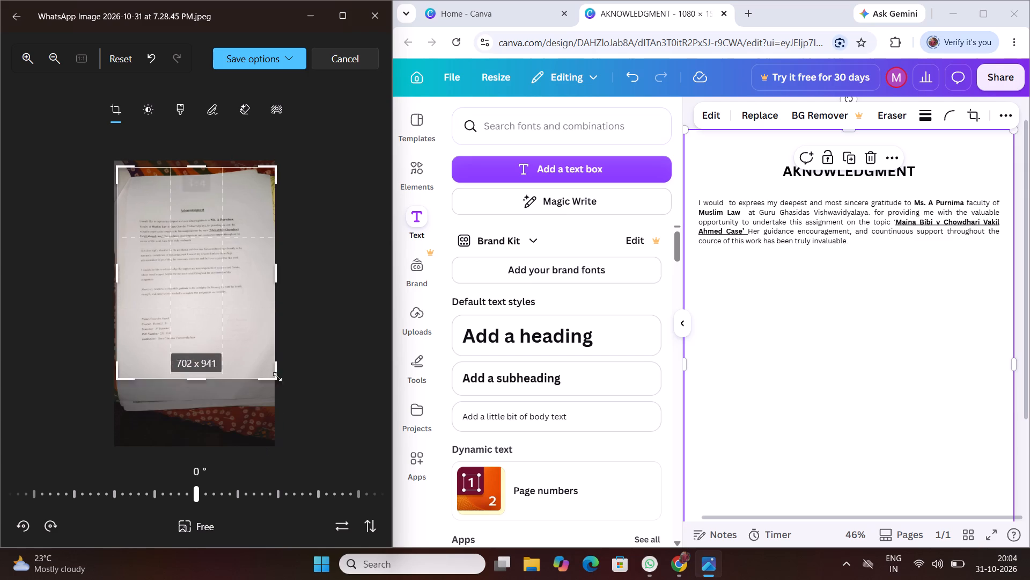
pyautogui.moveTo(277, 376); pyautogui.dragTo(280, 366)
pyautogui.moveTo(298, 168); pyautogui.dragTo(299, 186)
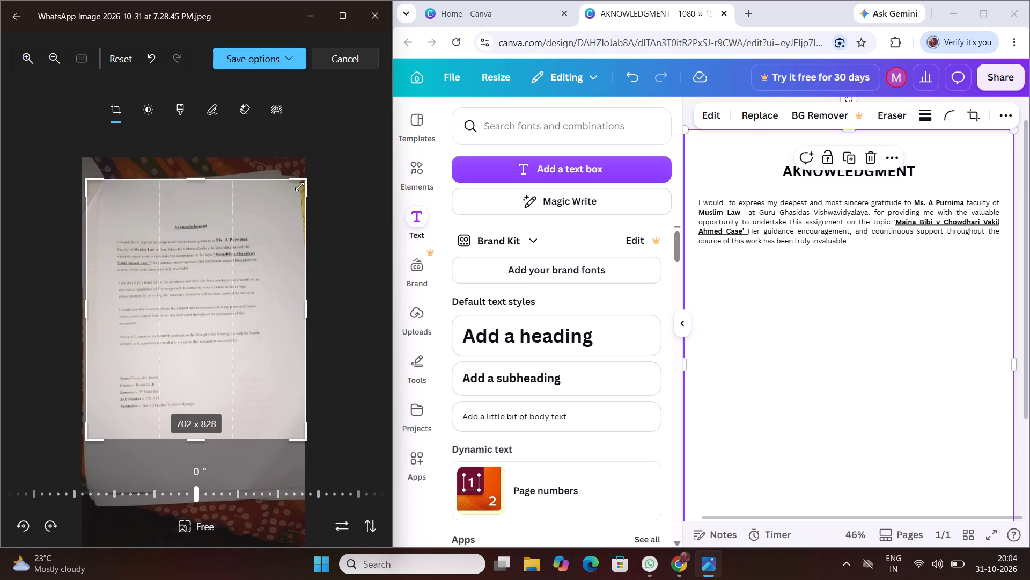
pyautogui.moveTo(299, 186); pyautogui.dragTo(304, 214)
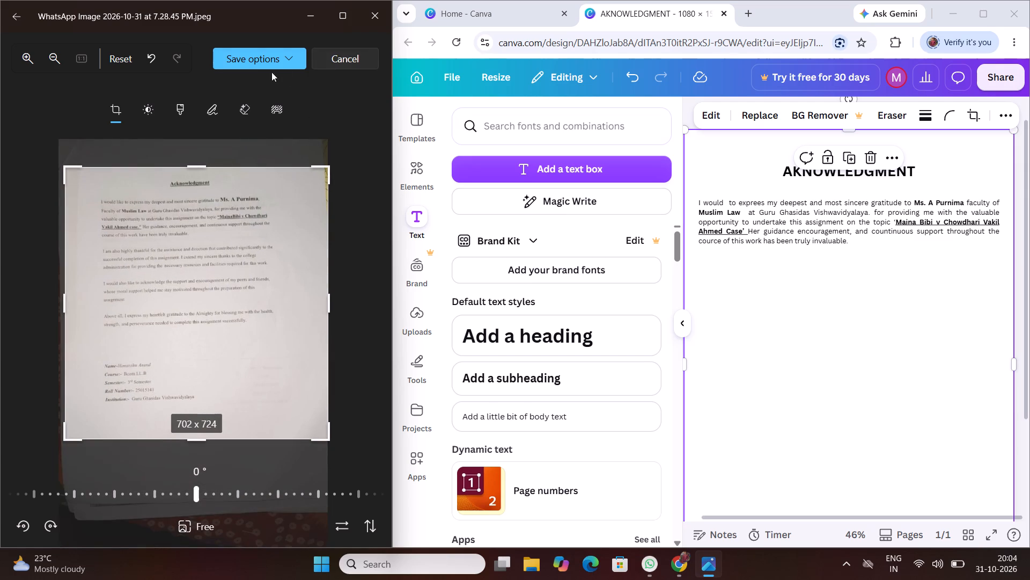
pyautogui.click(256, 56)
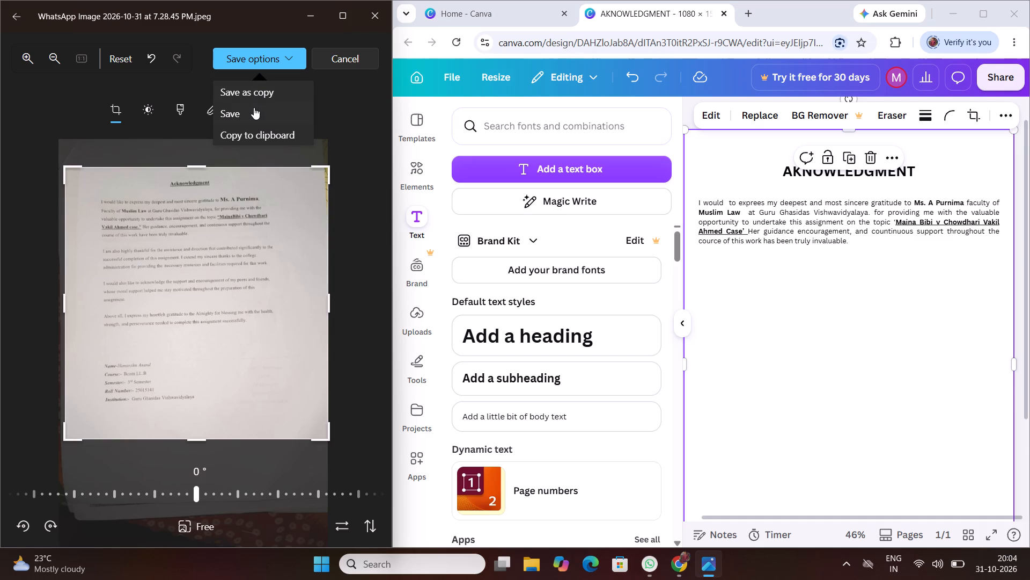
pyautogui.click(254, 107)
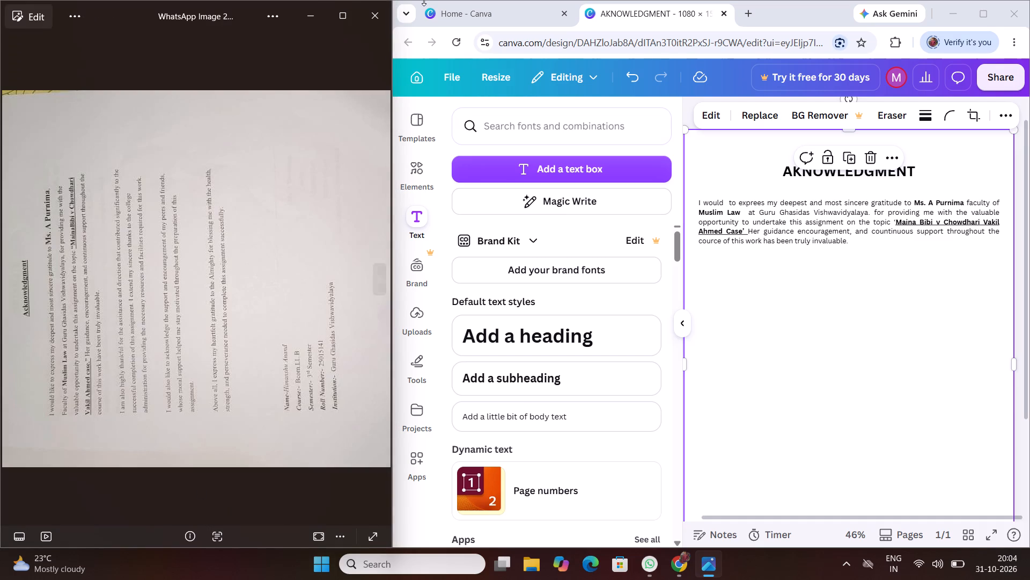
# Rotate the reference photo 90 degrees clockwise so the printed acknowledgment text reads upright.
pyautogui.click(79, 10)
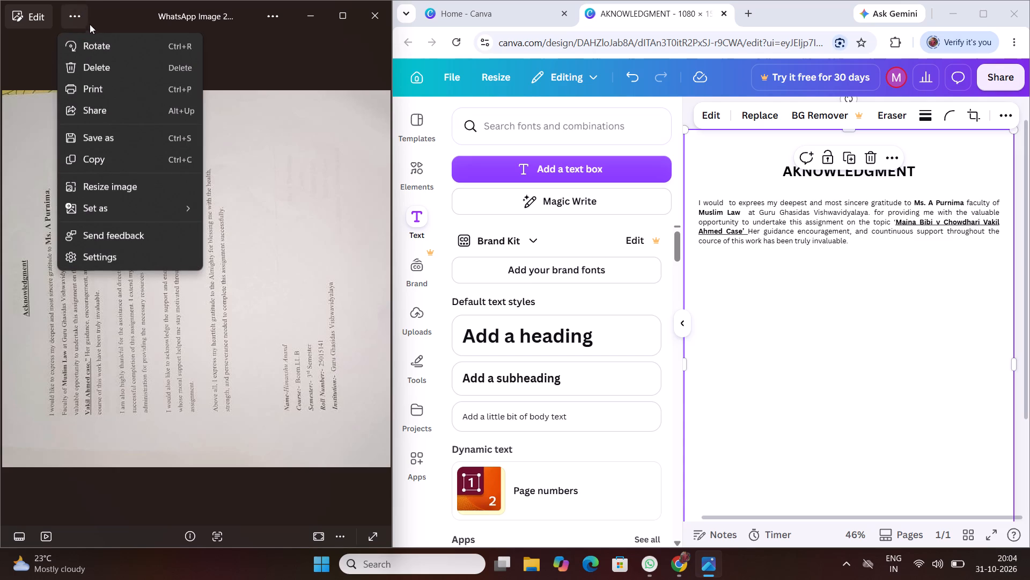
pyautogui.click(103, 38)
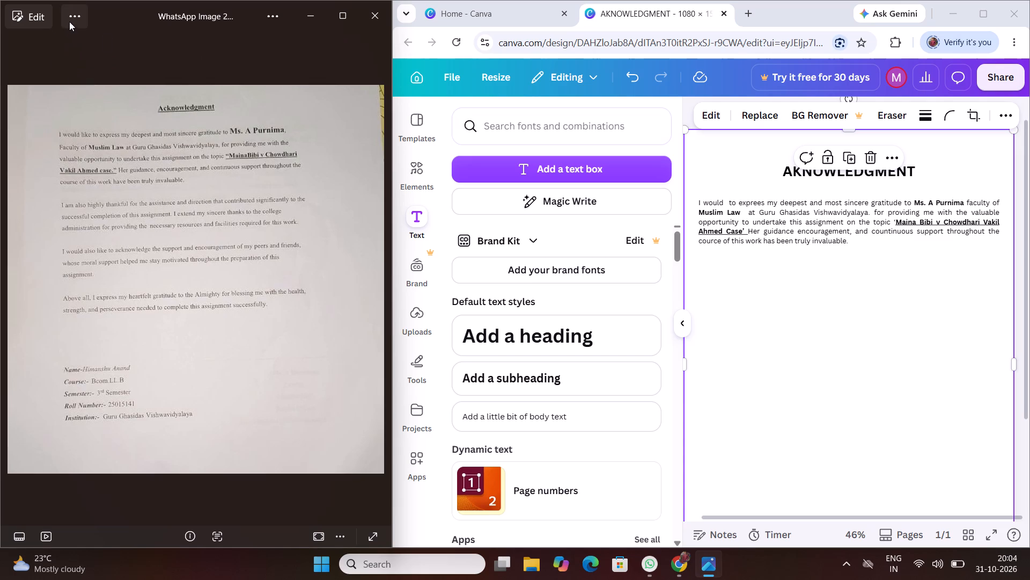
# Open the additional options for the rotated reference photo.
pyautogui.click(69, 21)
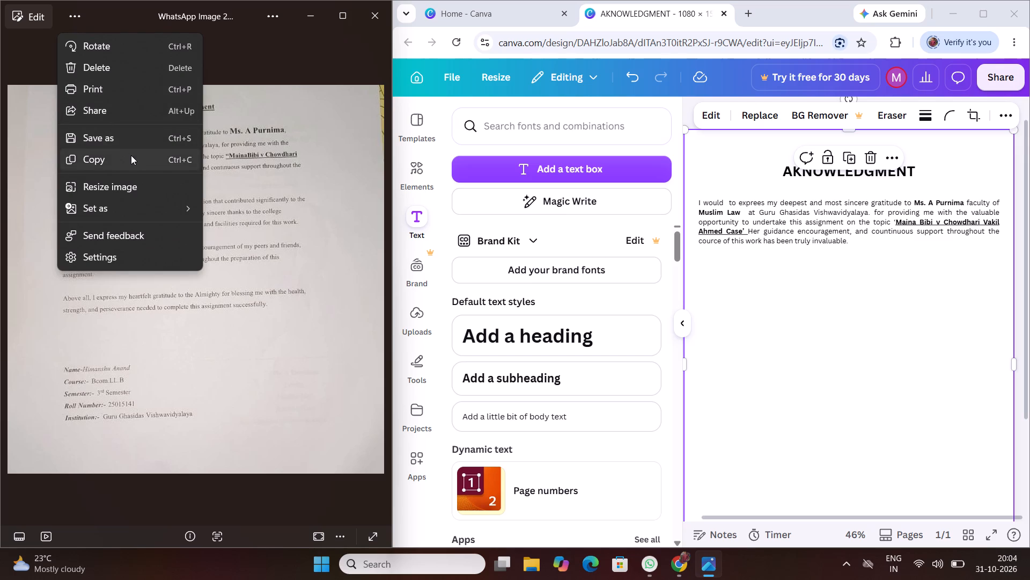
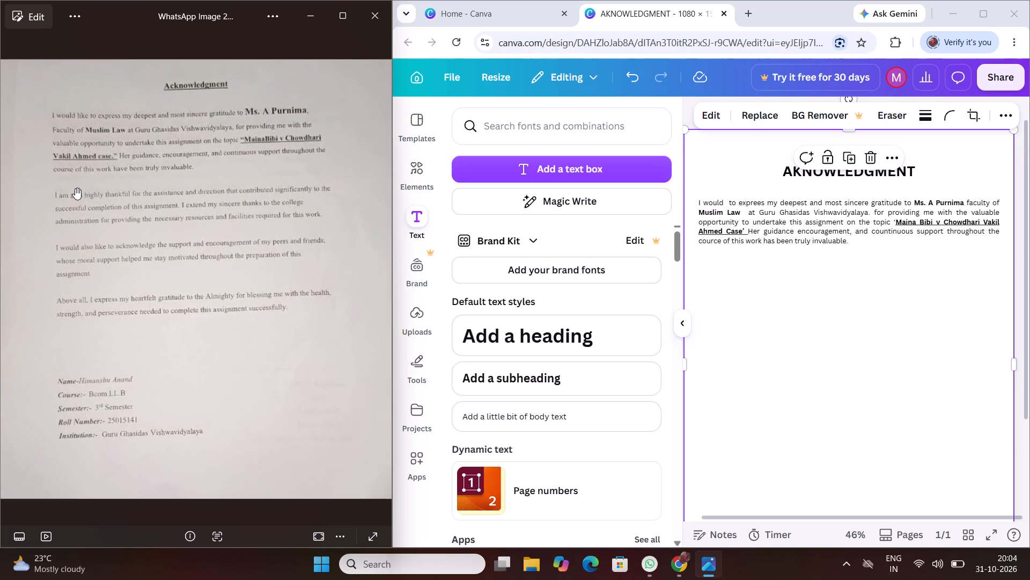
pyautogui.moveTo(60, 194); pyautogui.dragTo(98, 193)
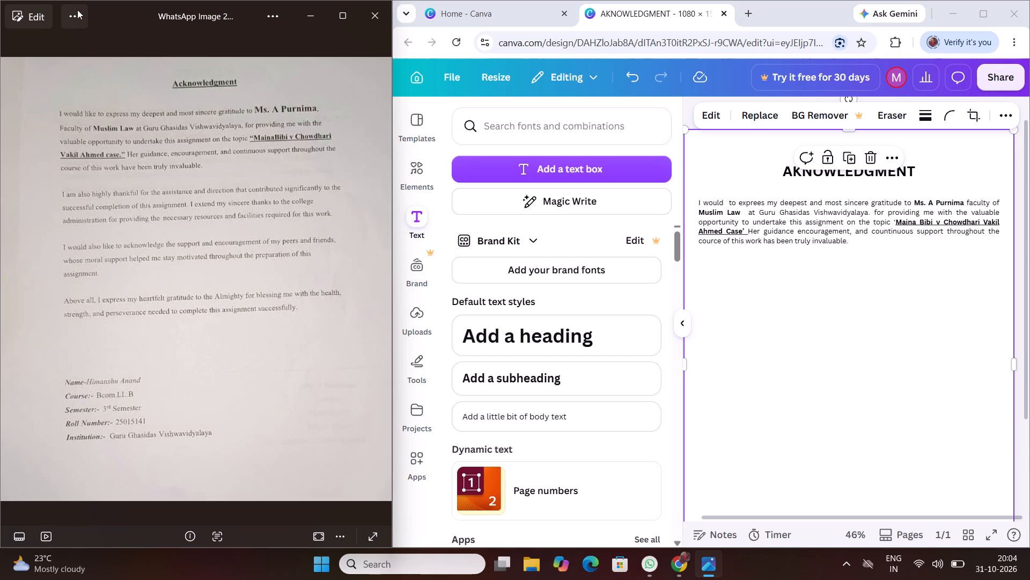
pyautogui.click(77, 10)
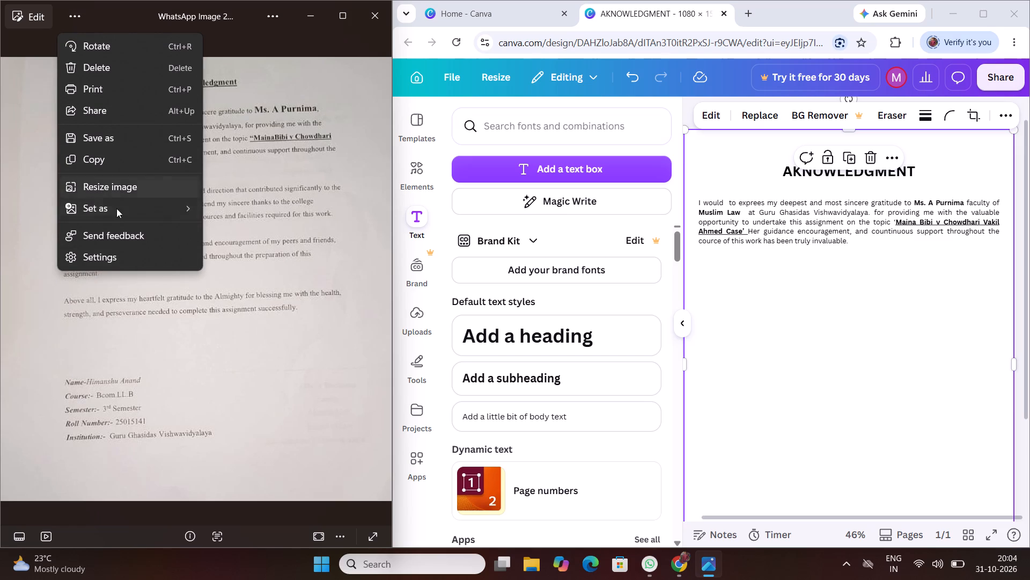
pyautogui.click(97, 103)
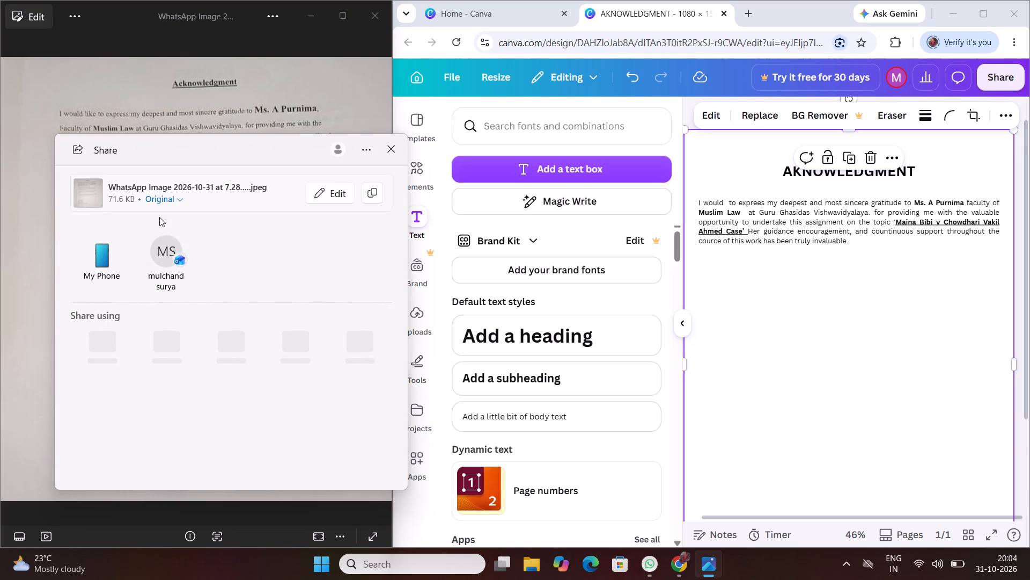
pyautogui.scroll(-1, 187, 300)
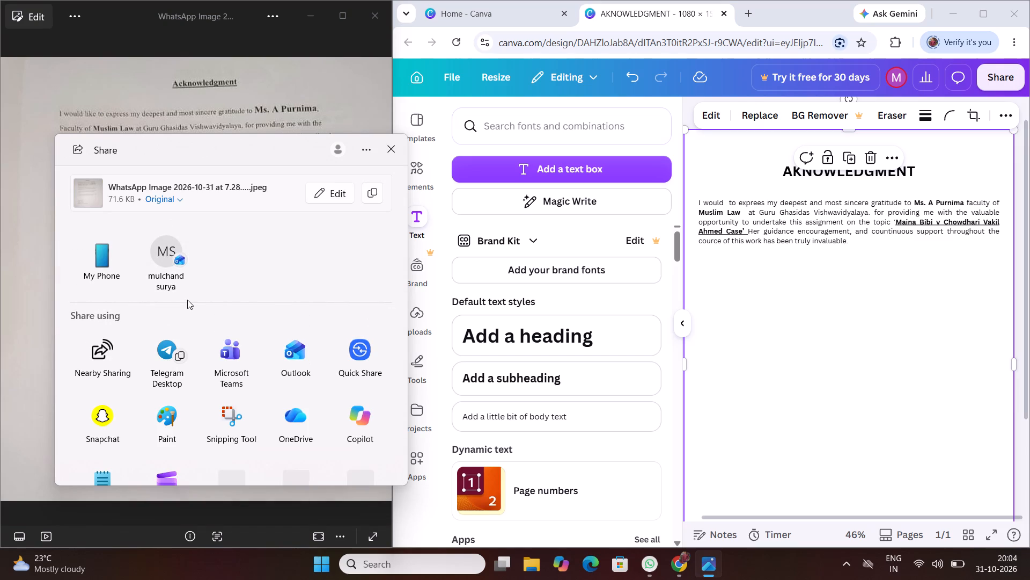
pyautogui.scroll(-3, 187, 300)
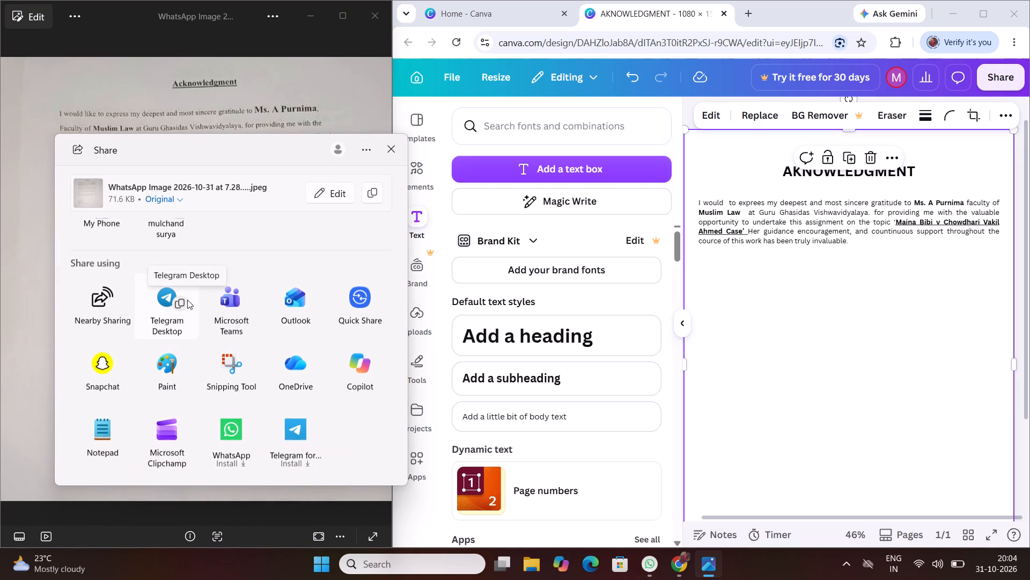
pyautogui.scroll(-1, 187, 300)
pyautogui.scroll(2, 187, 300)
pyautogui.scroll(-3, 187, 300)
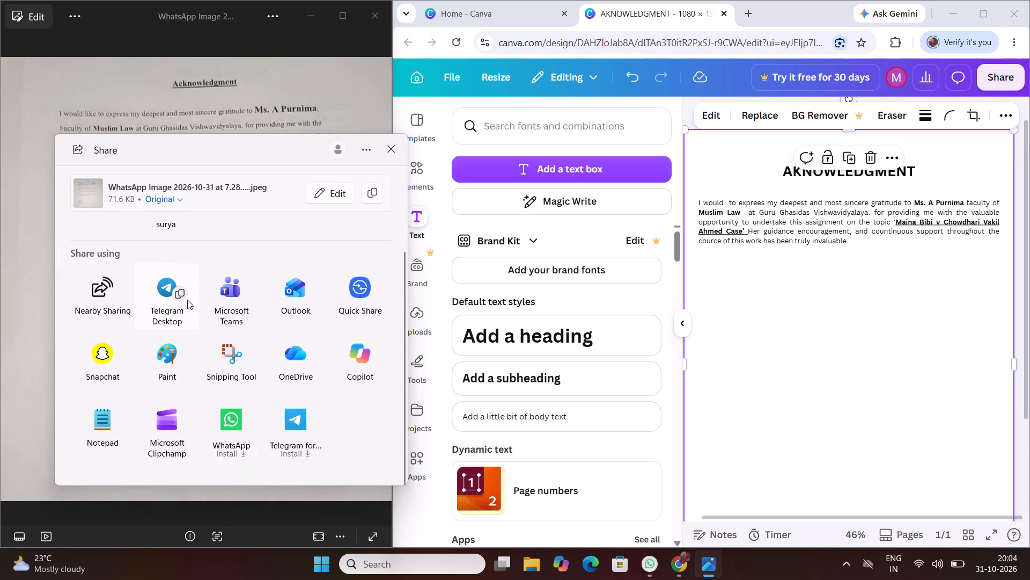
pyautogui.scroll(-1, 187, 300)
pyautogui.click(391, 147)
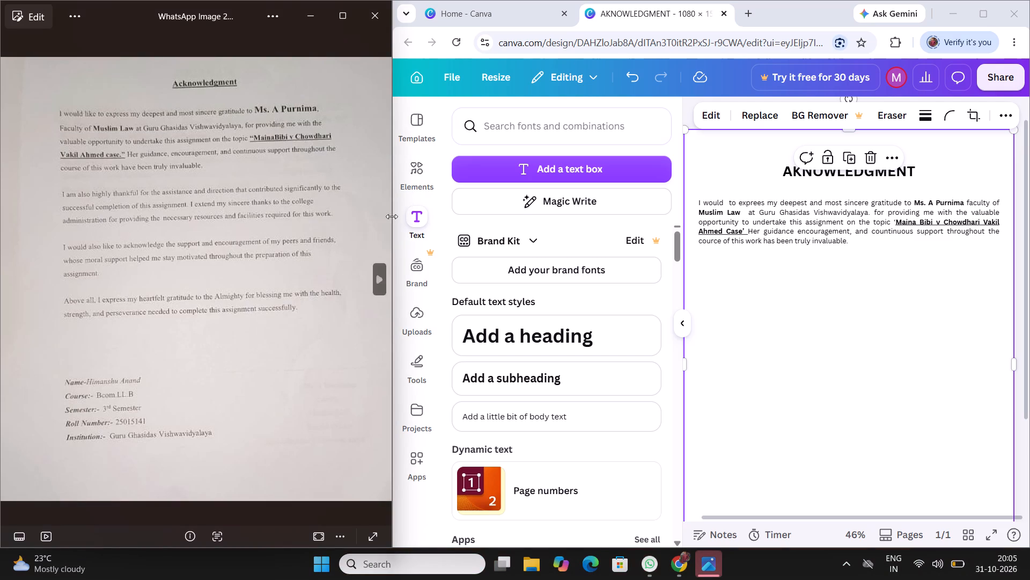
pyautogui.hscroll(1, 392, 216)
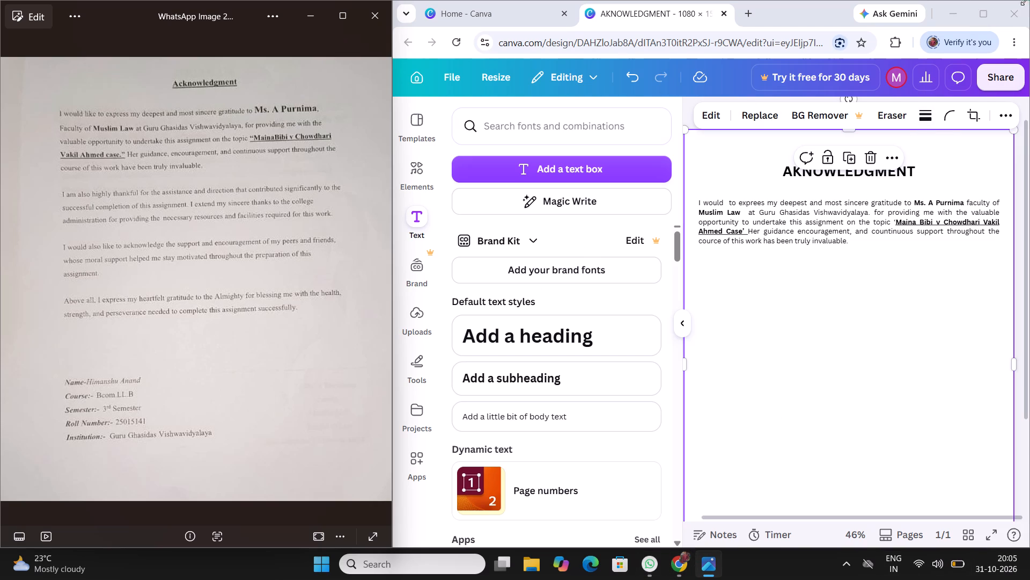
# Minimise the browser window with the Canva design and the Photos window to reach the desktop.
pyautogui.click(959, 18)
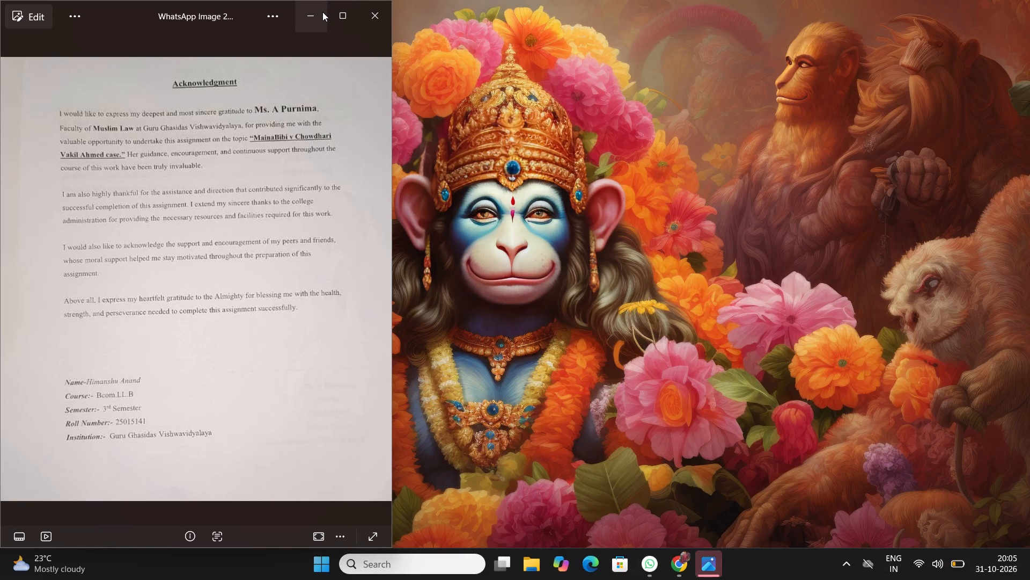
pyautogui.click(321, 12)
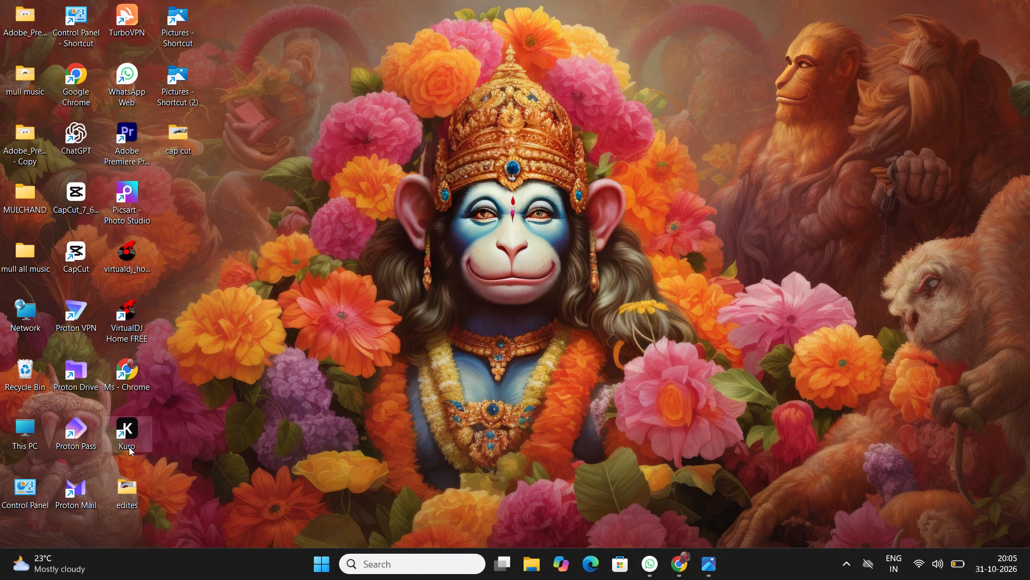
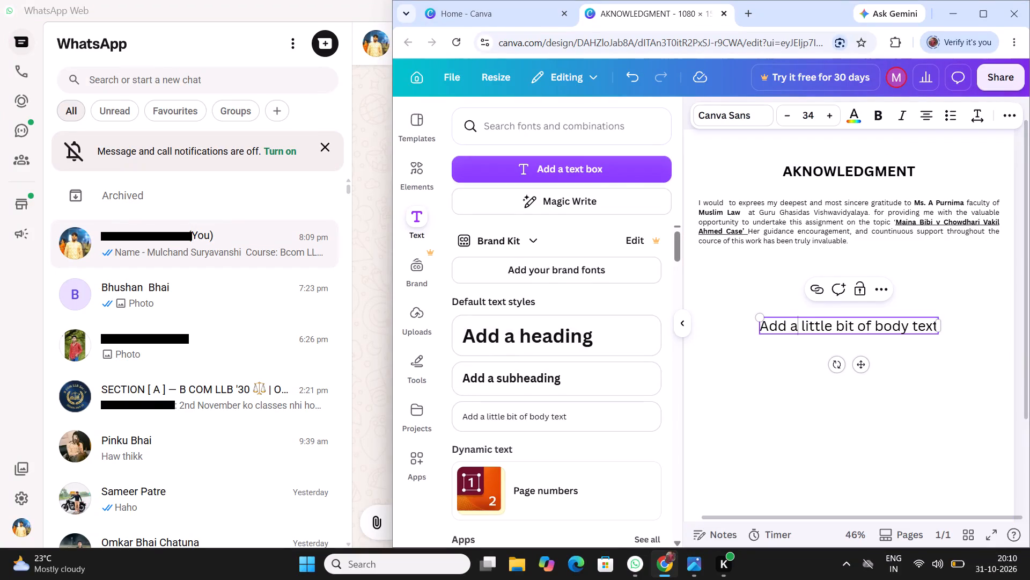
# Clear the placeholder wording from the new body text box below the acknowledgment paragraph.
pyautogui.press('BackSpace')
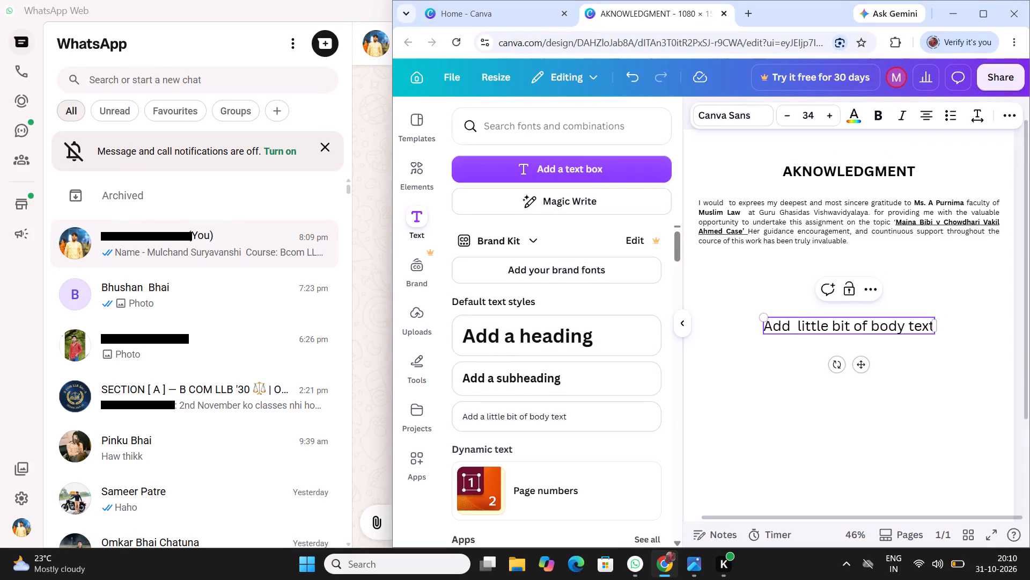
pyautogui.click(929, 322)
pyautogui.click(930, 322)
pyautogui.press('BackSpace')
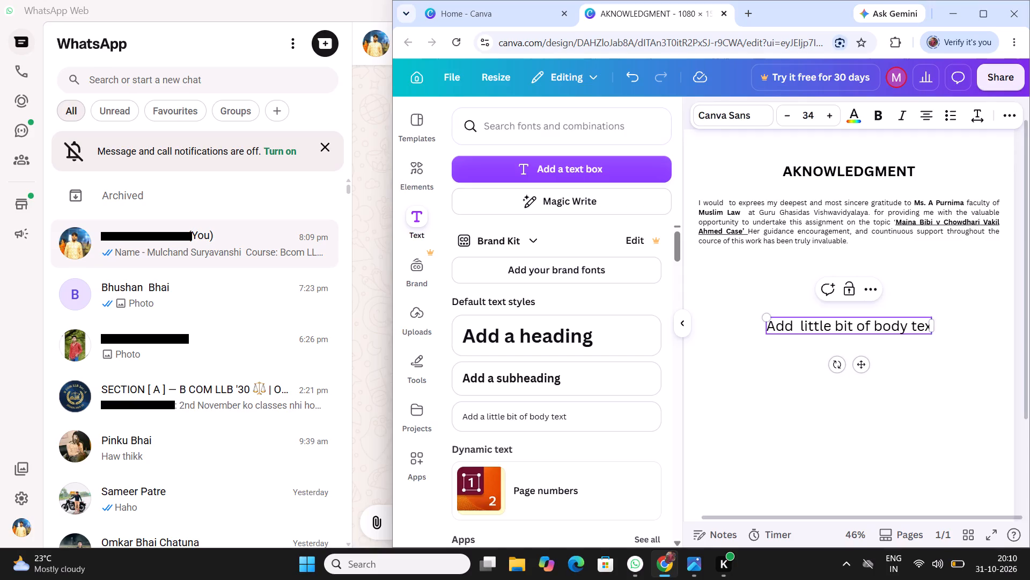
# Replace the new text box's placeholder with the copied paragraph, from 'I am also highly thankful' to 'facilities required for this work'.
pyautogui.press('BackSpace')
pyautogui.press('BackSpace')
pyautogui.press('BackSpace')
pyautogui.press('BackSpace')
pyautogui.press('BackSpace')
pyautogui.press('BackSpace')
pyautogui.press('BackSpace')
pyautogui.press('BackSpace')
pyautogui.press('BackSpace')
pyautogui.press('BackSpace')
pyautogui.press('BackSpace')
pyautogui.press('BackSpace')
pyautogui.press('BackSpace')
pyautogui.press('BackSpace')
pyautogui.press('BackSpace')
pyautogui.press('BackSpace')
pyautogui.press('BackSpace')
pyautogui.press('BackSpace')
pyautogui.press('BackSpace')
pyautogui.press('BackSpace')
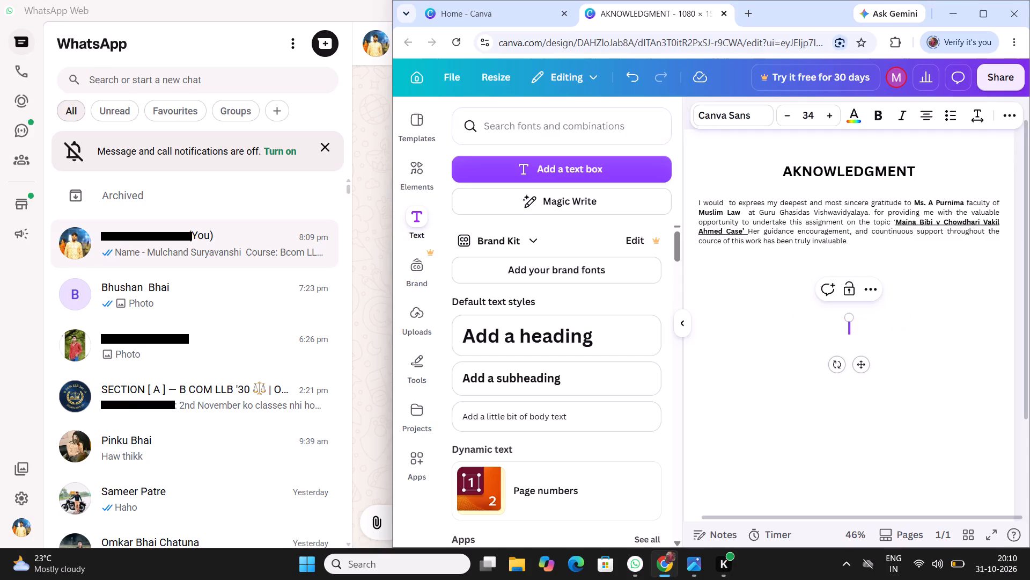
pyautogui.hotkey('ctrl', 'v')
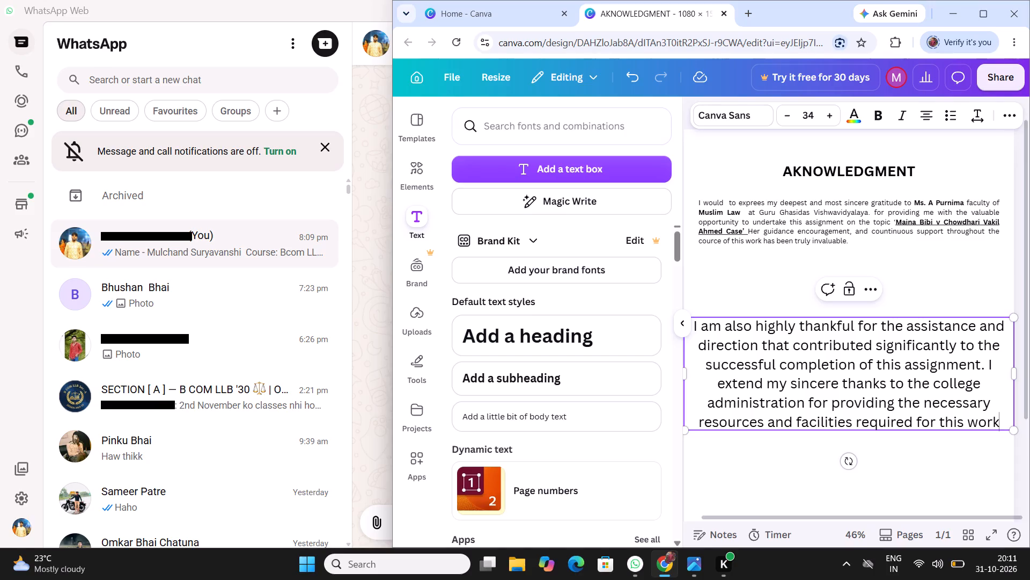
# Move the new paragraph up the page, scale it down to font size 20.9, and widen its box to wrap over four lines.
pyautogui.moveTo(1013, 372); pyautogui.dragTo(973, 348)
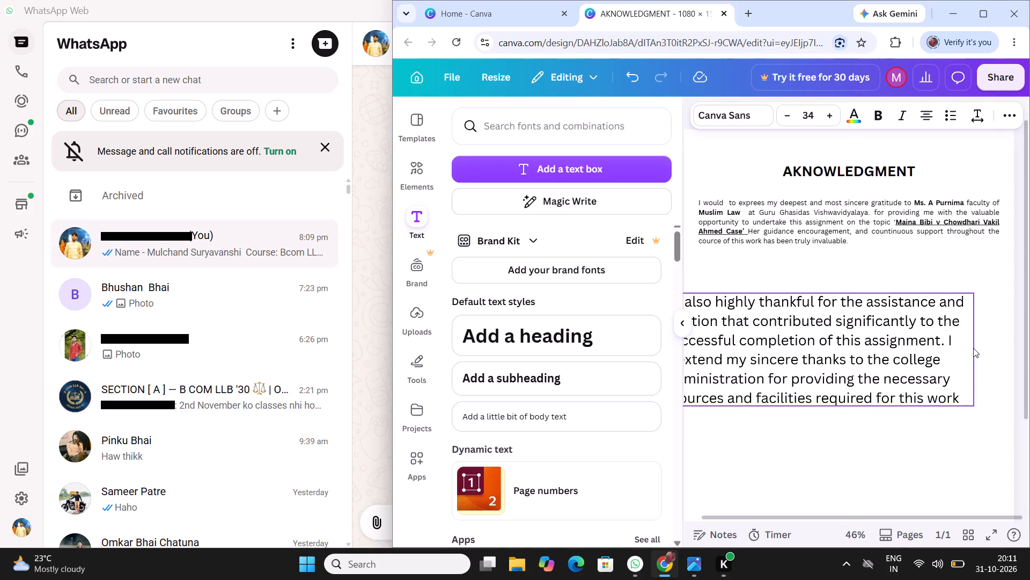
pyautogui.moveTo(973, 348); pyautogui.dragTo(975, 342)
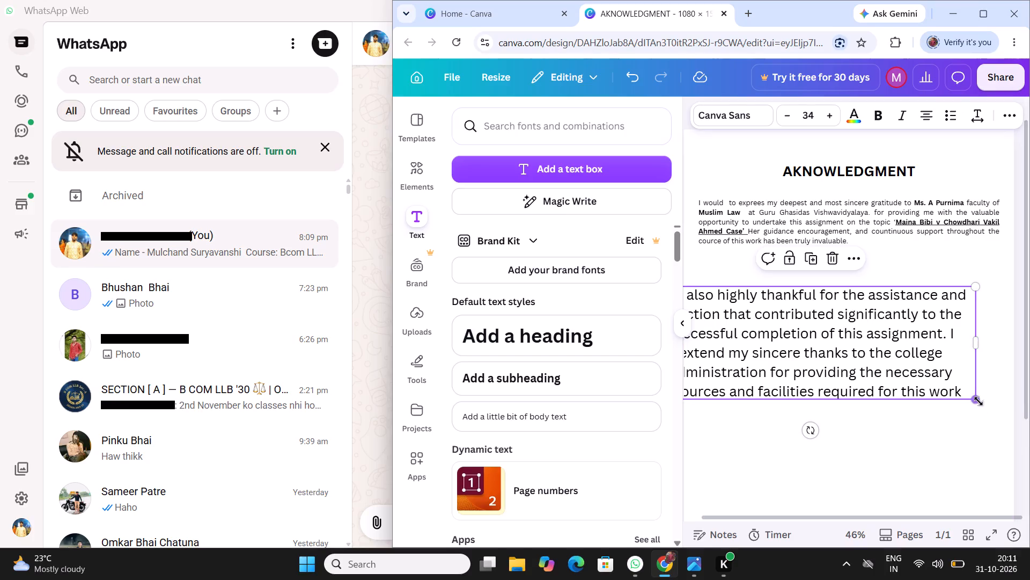
pyautogui.moveTo(976, 397); pyautogui.dragTo(855, 340)
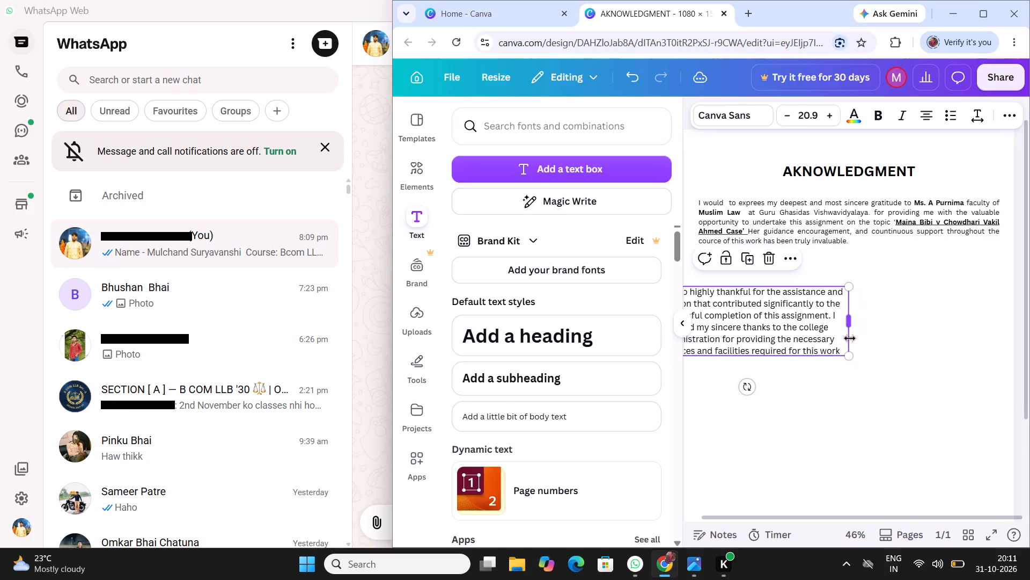
pyautogui.moveTo(850, 322); pyautogui.dragTo(978, 306)
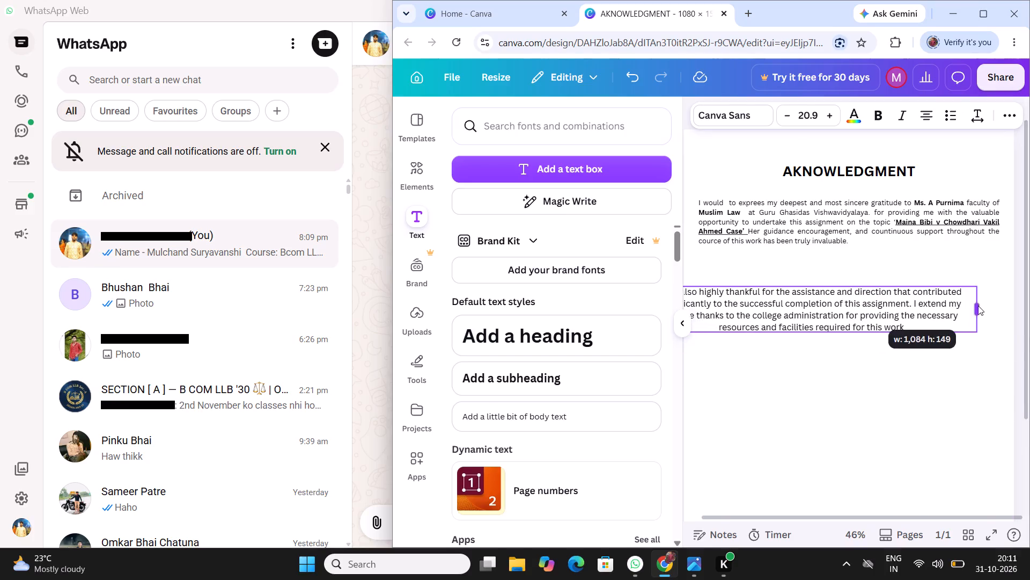
pyautogui.moveTo(978, 306); pyautogui.dragTo(992, 305)
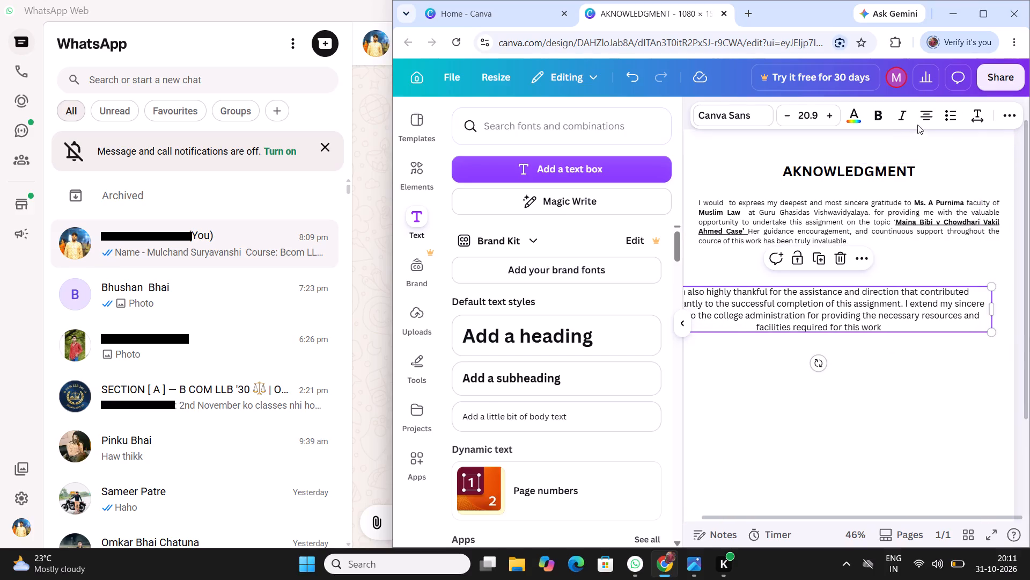
# Justify the new 'I am also highly thankful' paragraph.
pyautogui.click(924, 118)
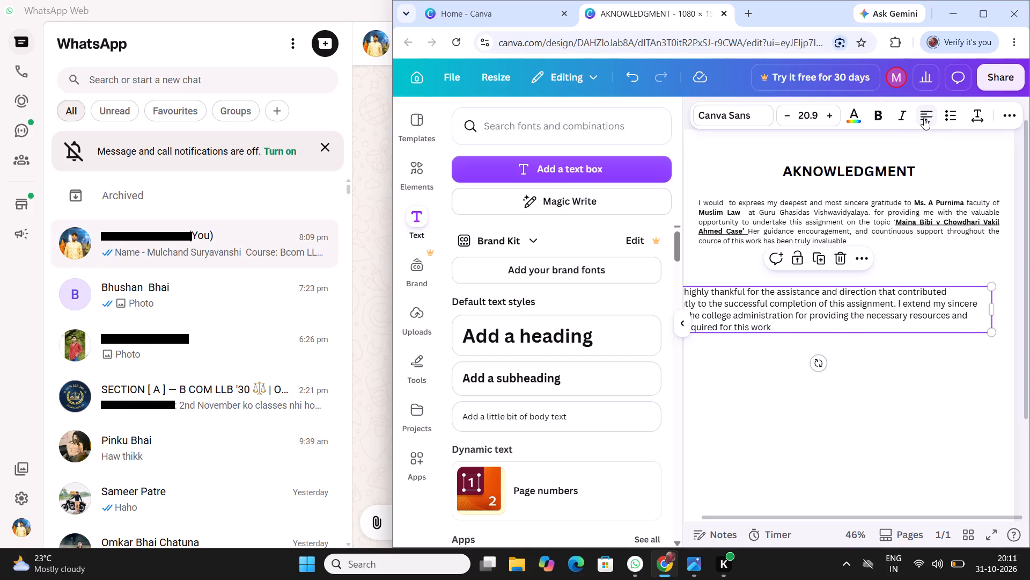
pyautogui.click(924, 118)
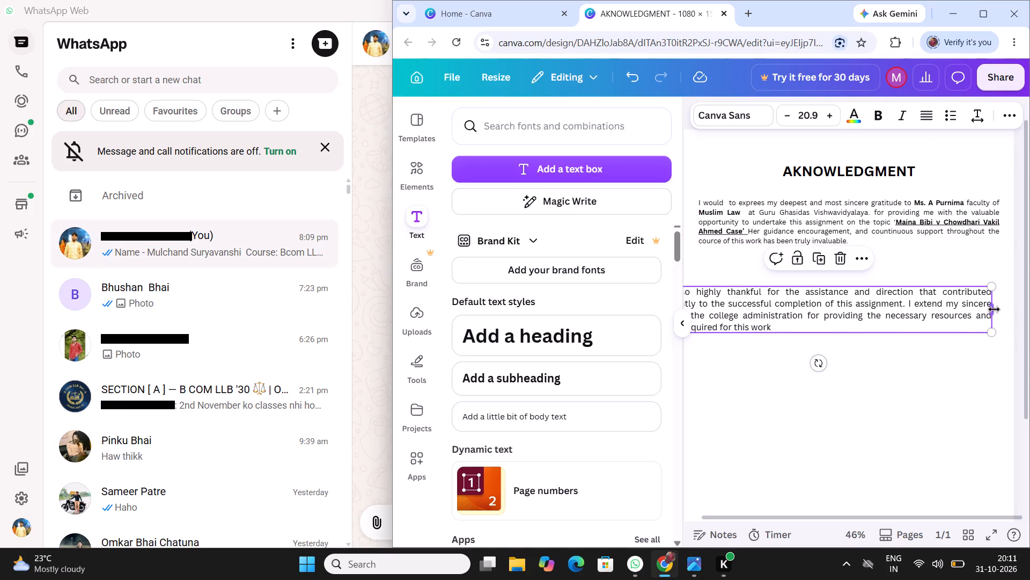
# Scale the justified paragraph down to font size 16.9 and widen its box so the text fits on three lines.
pyautogui.moveTo(992, 331); pyautogui.dragTo(991, 330)
pyautogui.moveTo(991, 330); pyautogui.dragTo(955, 312)
pyautogui.moveTo(953, 309); pyautogui.dragTo(966, 309)
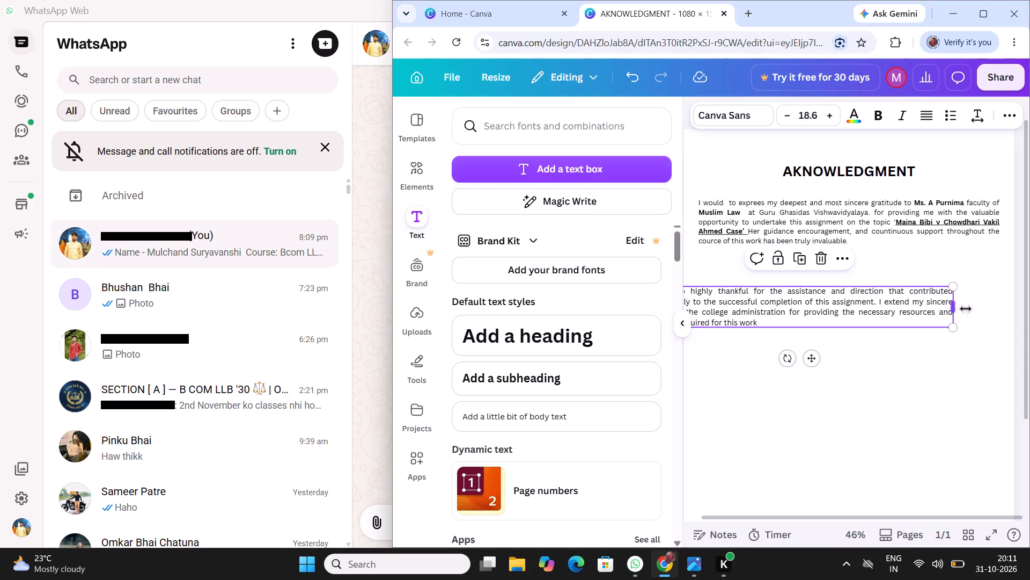
pyautogui.moveTo(966, 309); pyautogui.dragTo(976, 309)
pyautogui.moveTo(933, 301); pyautogui.dragTo(903, 299)
pyautogui.moveTo(944, 312); pyautogui.dragTo(941, 312)
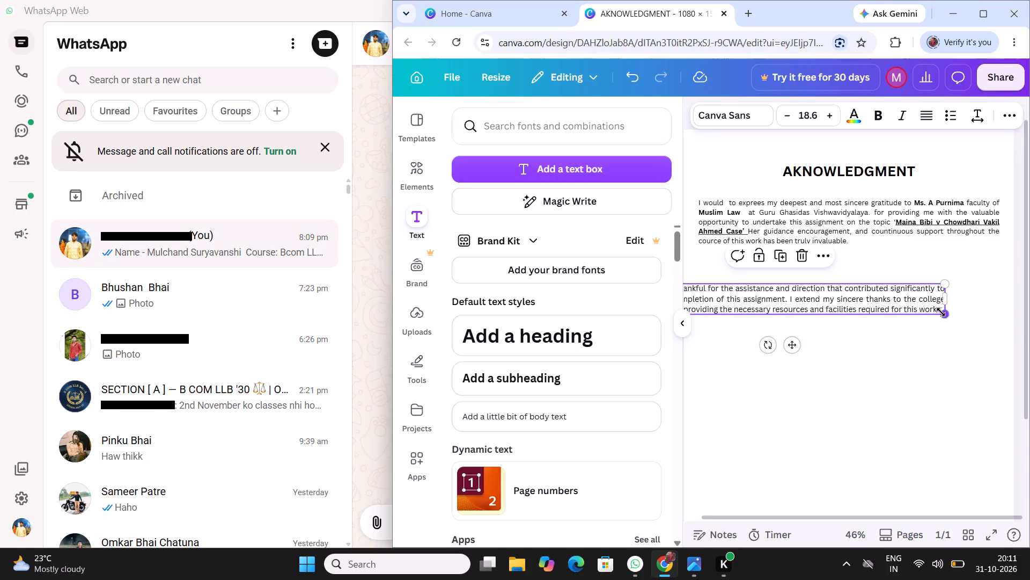
pyautogui.moveTo(941, 312); pyautogui.dragTo(915, 310)
# Move the resized second paragraph fully onto the page, just beneath the first body paragraph.
pyautogui.moveTo(846, 295); pyautogui.dragTo(929, 281)
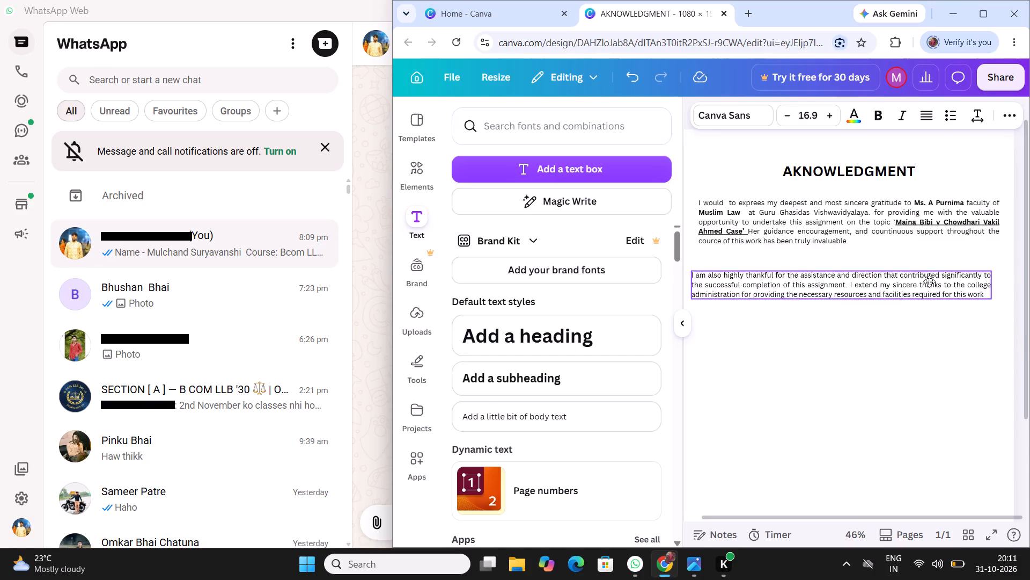
pyautogui.moveTo(929, 281); pyautogui.dragTo(928, 277)
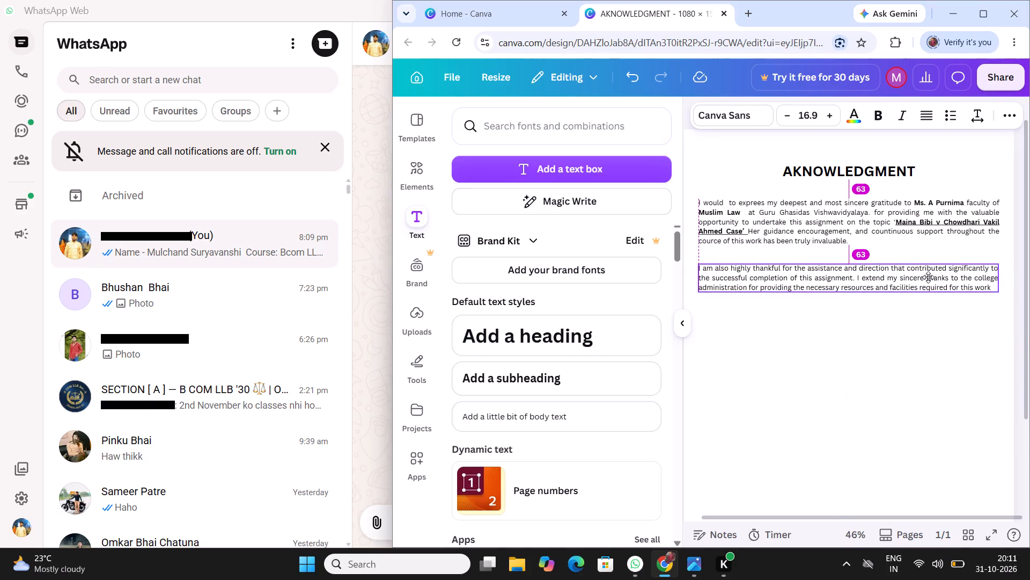
pyautogui.moveTo(928, 277); pyautogui.dragTo(929, 254)
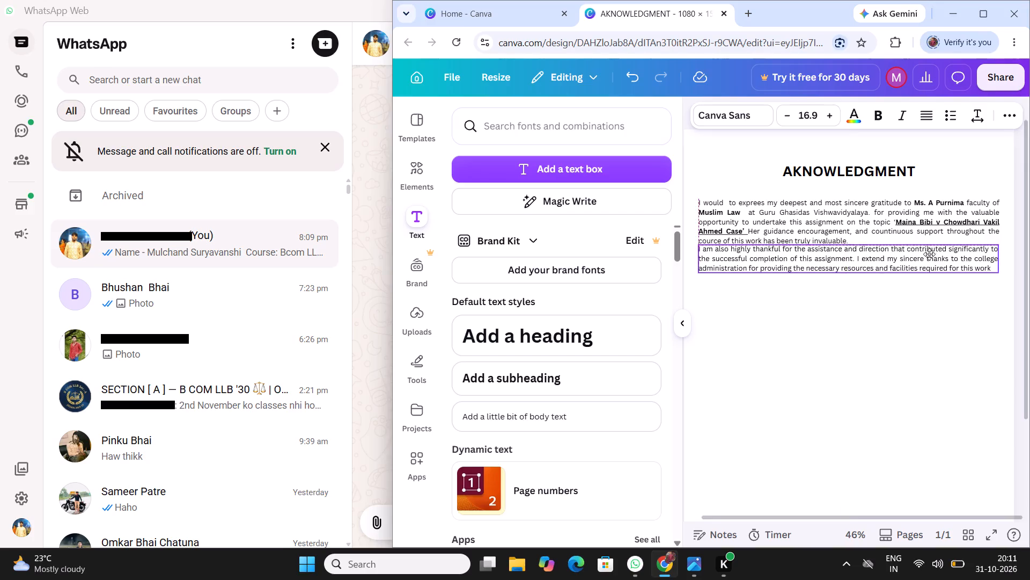
pyautogui.moveTo(929, 254); pyautogui.dragTo(929, 272)
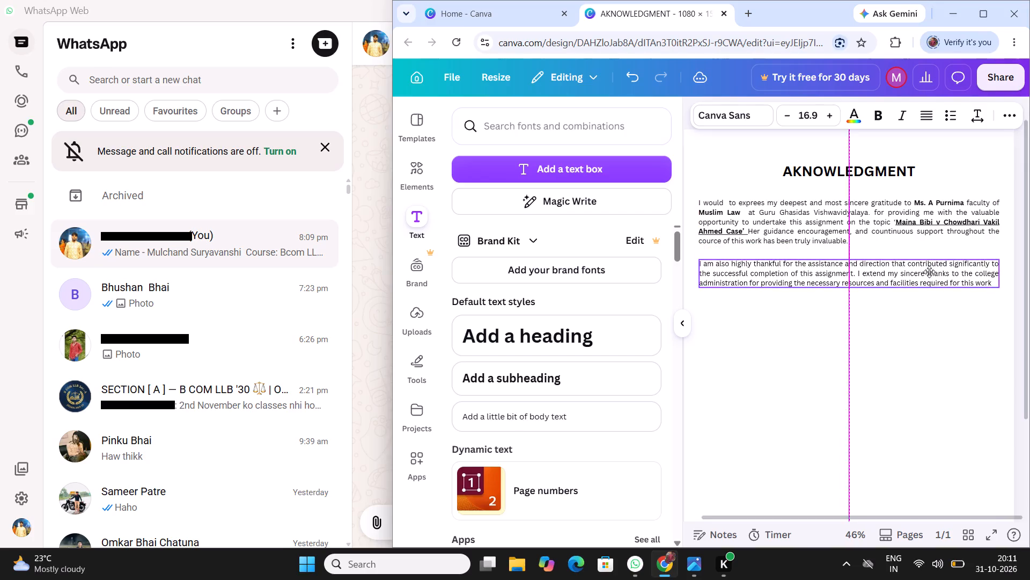
pyautogui.moveTo(929, 272); pyautogui.dragTo(927, 268)
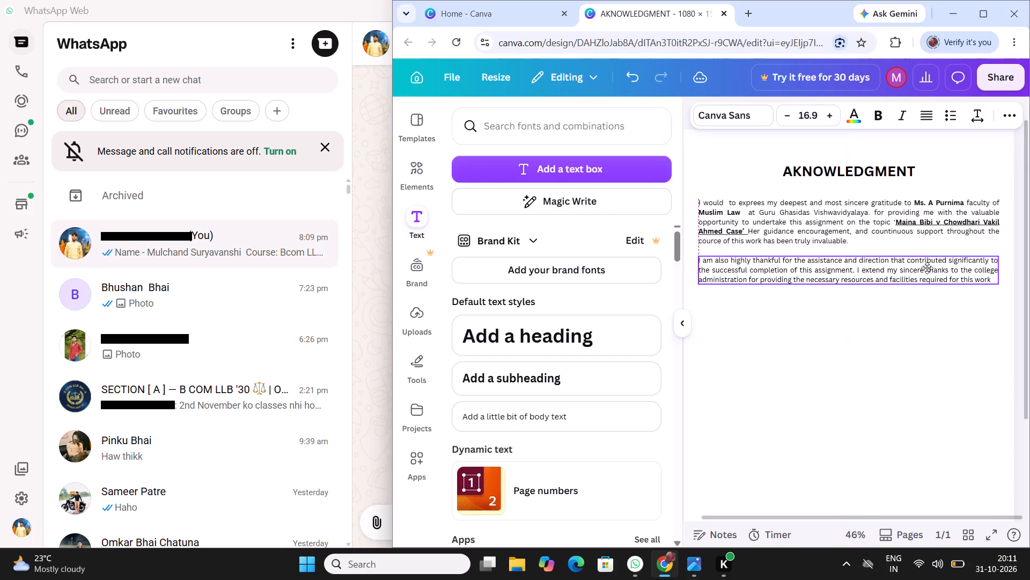
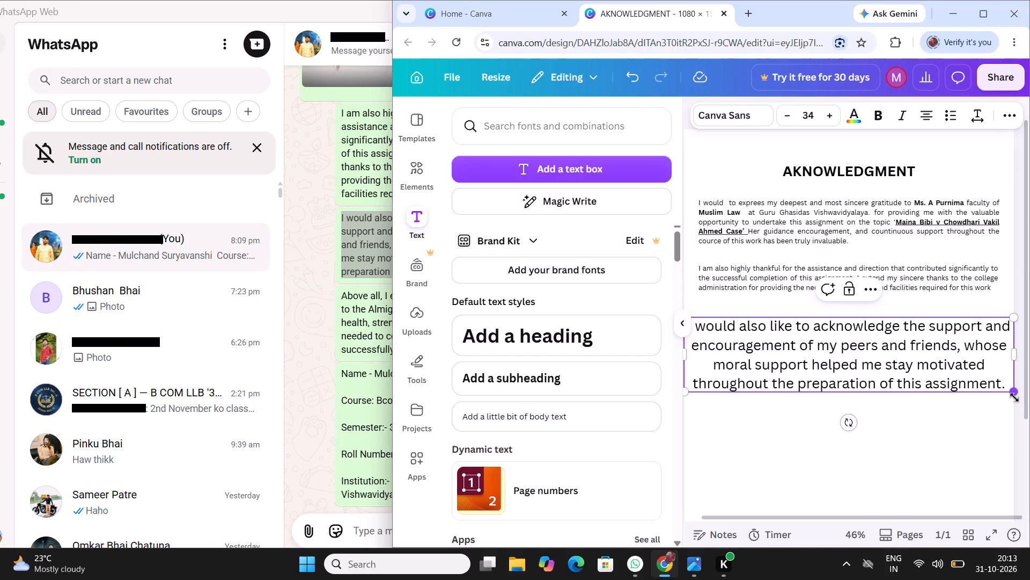
# Scale the 'I would also like to acknowledge' paragraph down to font size 19.3.
pyautogui.moveTo(1013, 394); pyautogui.dragTo(871, 365)
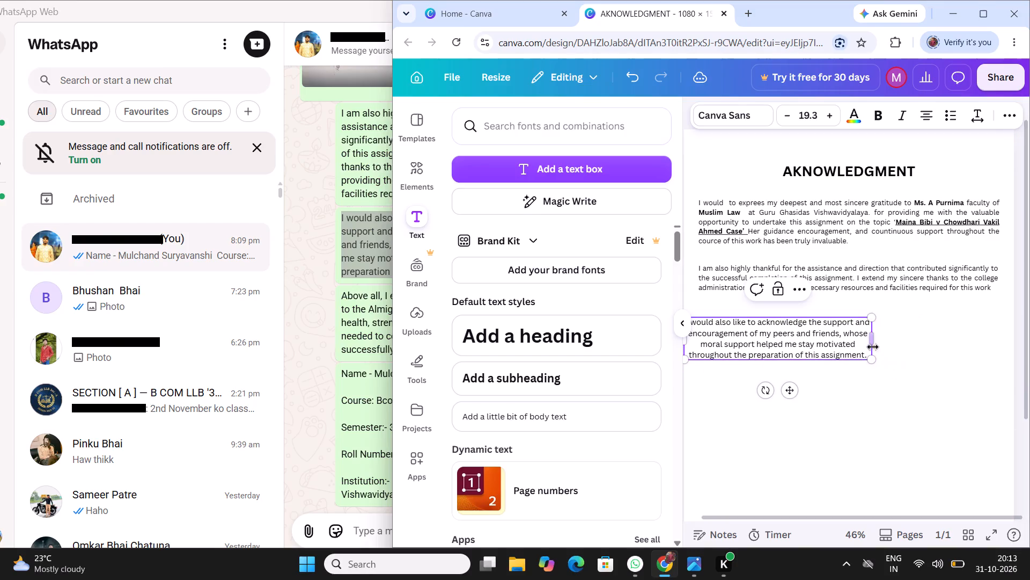
# Widen the 'I would also like to acknowledge' paragraph's box nearly to the page's right edge so the text wraps over three lines.
pyautogui.moveTo(869, 343); pyautogui.dragTo(876, 393)
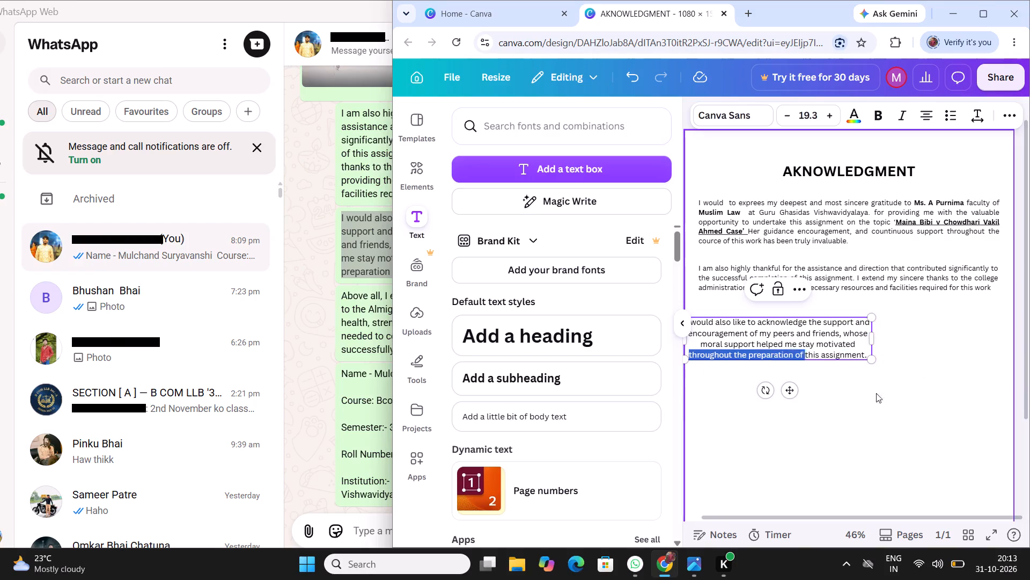
pyautogui.moveTo(876, 393); pyautogui.dragTo(726, 499)
pyautogui.click(775, 463)
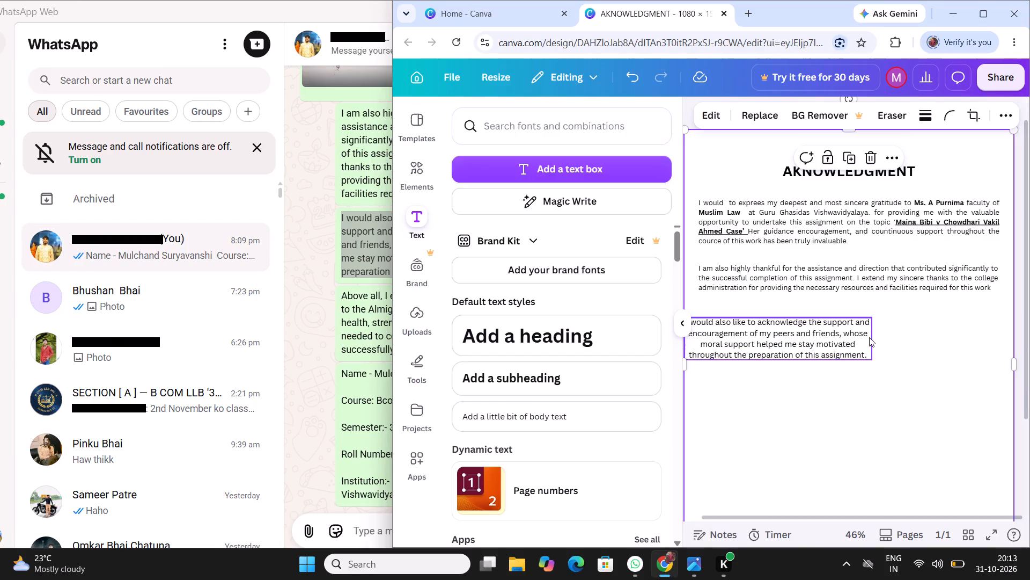
pyautogui.click(867, 337)
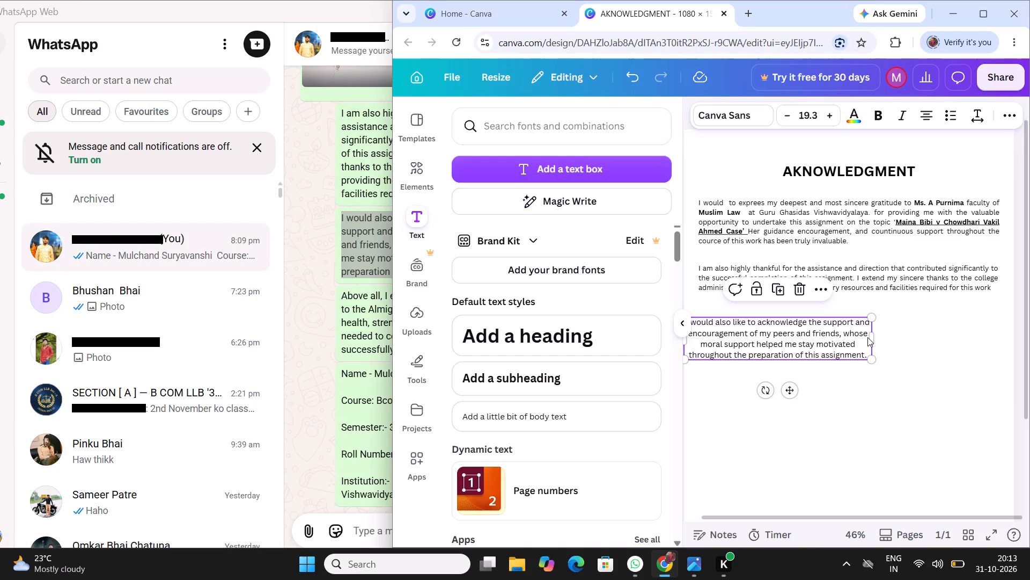
pyautogui.moveTo(873, 337); pyautogui.dragTo(1027, 337)
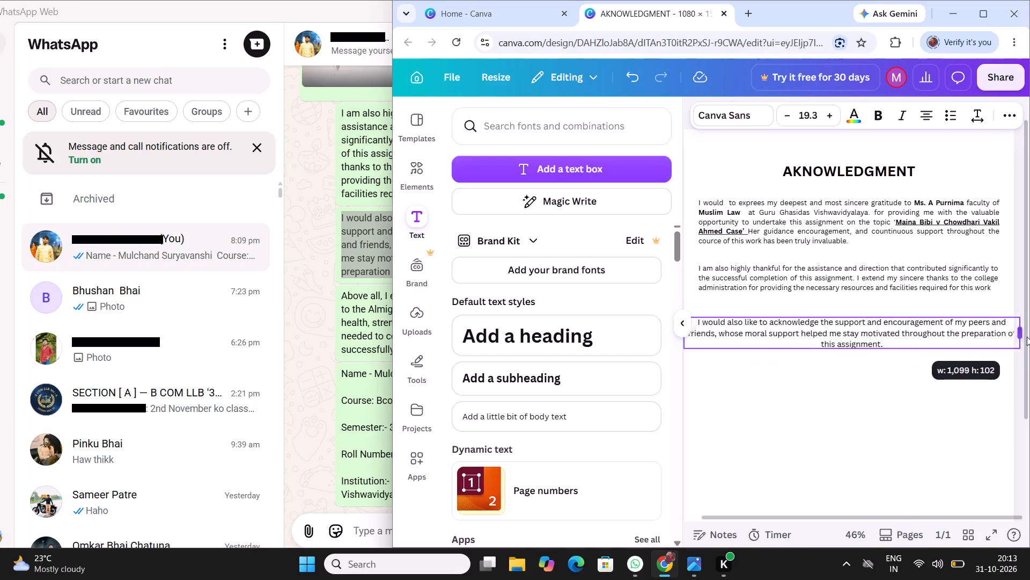
pyautogui.moveTo(1027, 337); pyautogui.dragTo(1003, 348)
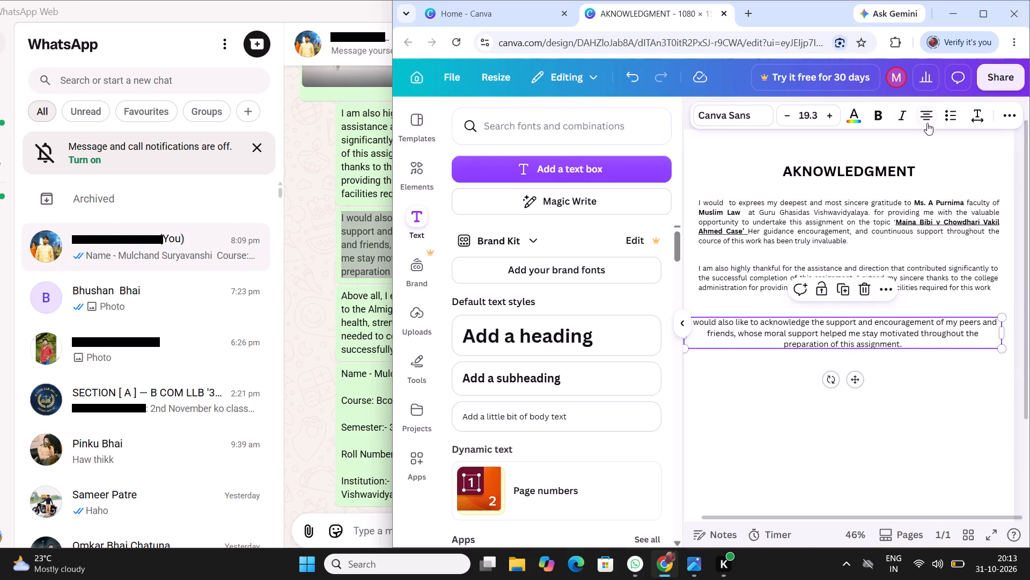
# Justify the 'I would also like to acknowledge' paragraph.
pyautogui.click(927, 121)
pyautogui.click(927, 121)
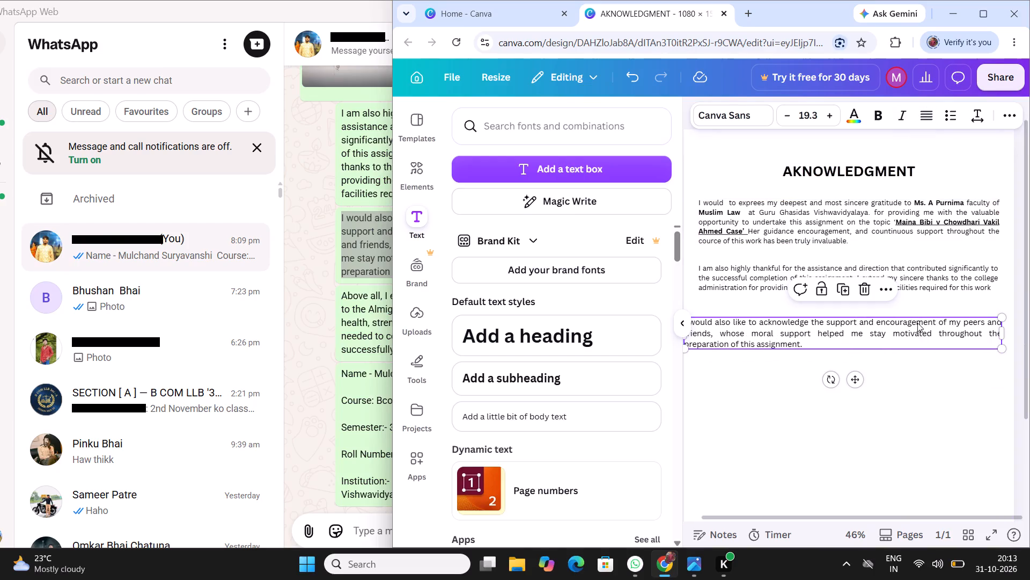
# Scale the justified third paragraph down to font size 15.7 and move it fully onto the page, just beneath the second paragraph.
pyautogui.moveTo(1002, 350); pyautogui.dragTo(1000, 349)
pyautogui.moveTo(1000, 349); pyautogui.dragTo(942, 340)
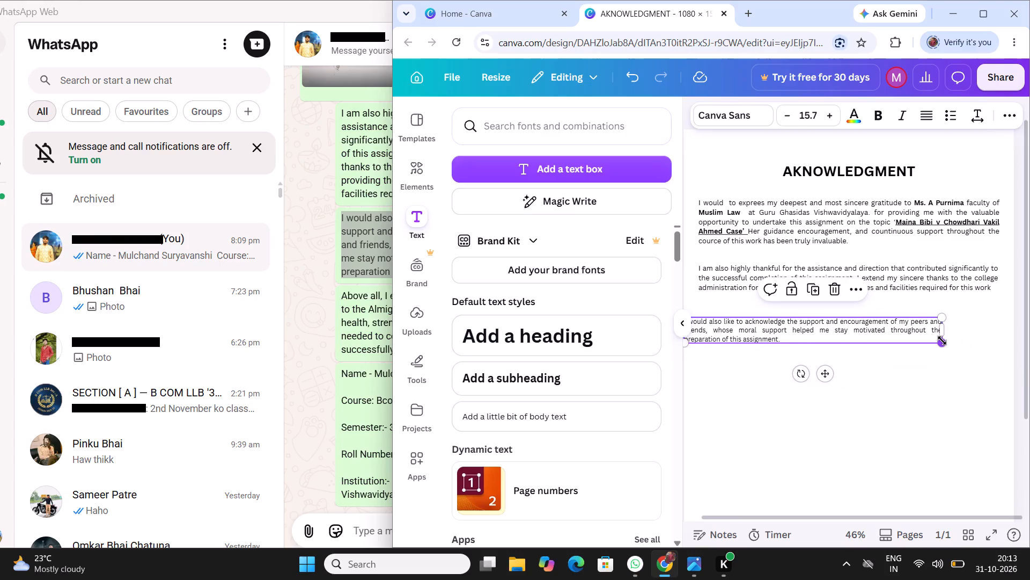
pyautogui.moveTo(886, 330); pyautogui.dragTo(918, 313)
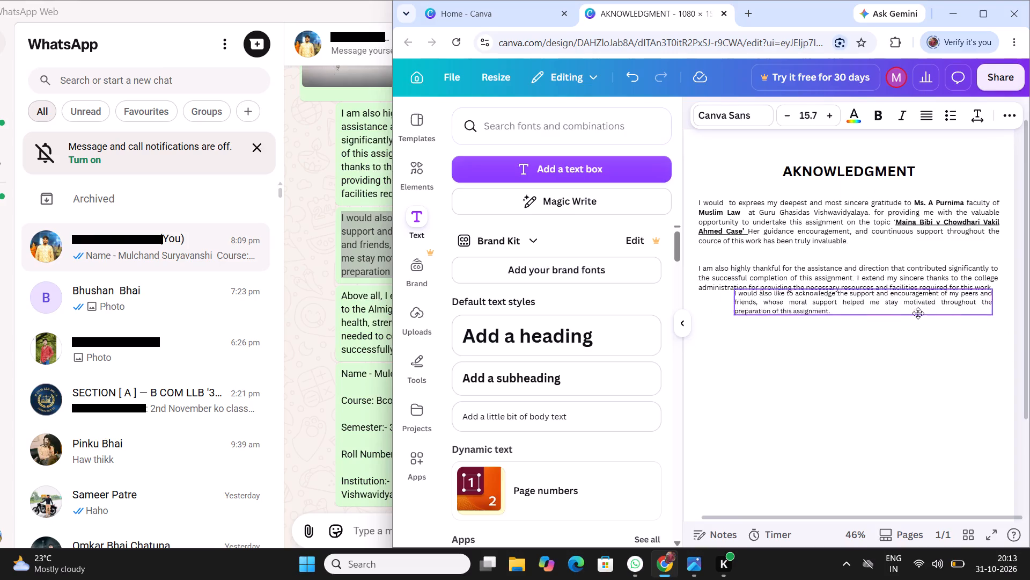
pyautogui.moveTo(918, 313); pyautogui.dragTo(908, 317)
# Scale the third paragraph up to font size 17.8, bringing its width close to that of the paragraphs above.
pyautogui.moveTo(961, 328); pyautogui.dragTo(976, 331)
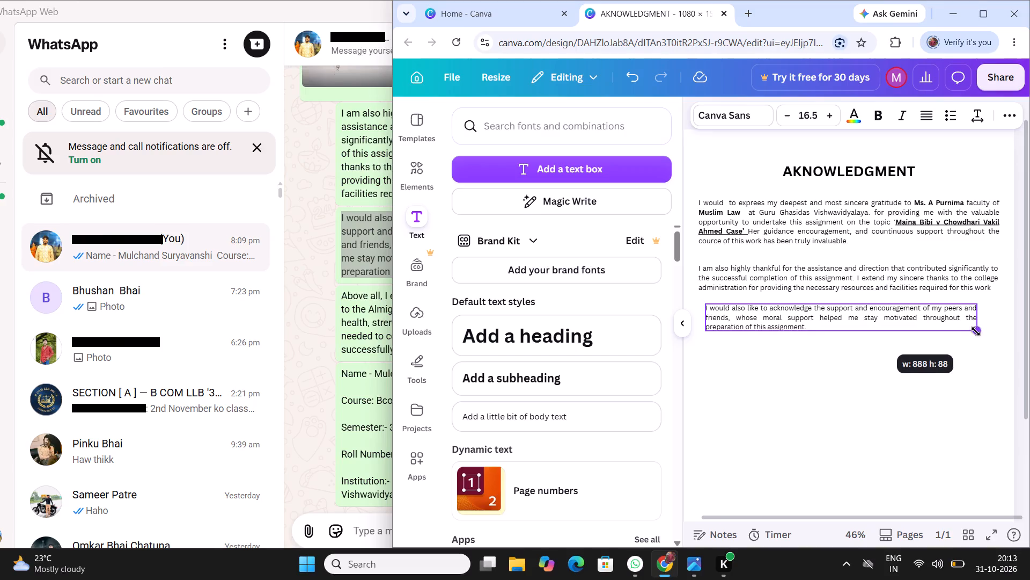
pyautogui.moveTo(976, 331); pyautogui.dragTo(992, 332)
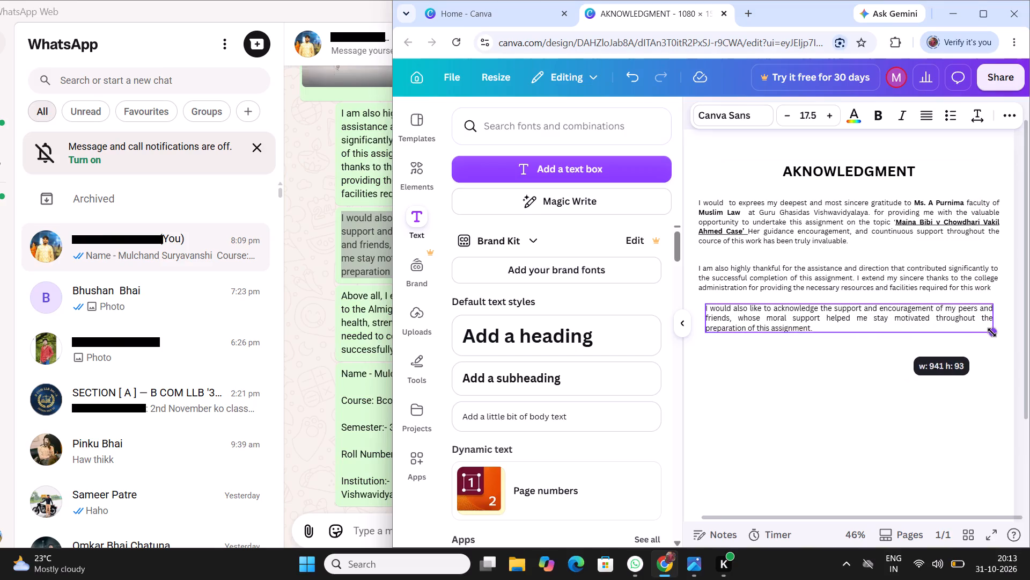
pyautogui.moveTo(992, 332); pyautogui.dragTo(993, 332)
# Align the third paragraph's left edge with the paragraphs above and widen its box slightly to match their width.
pyautogui.moveTo(941, 313); pyautogui.dragTo(932, 315)
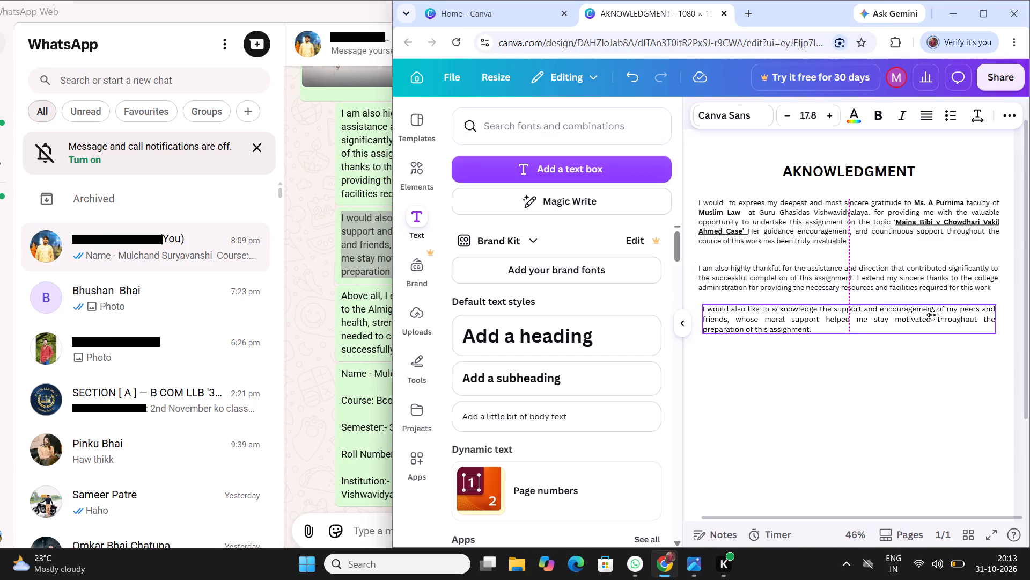
pyautogui.moveTo(932, 315); pyautogui.dragTo(933, 316)
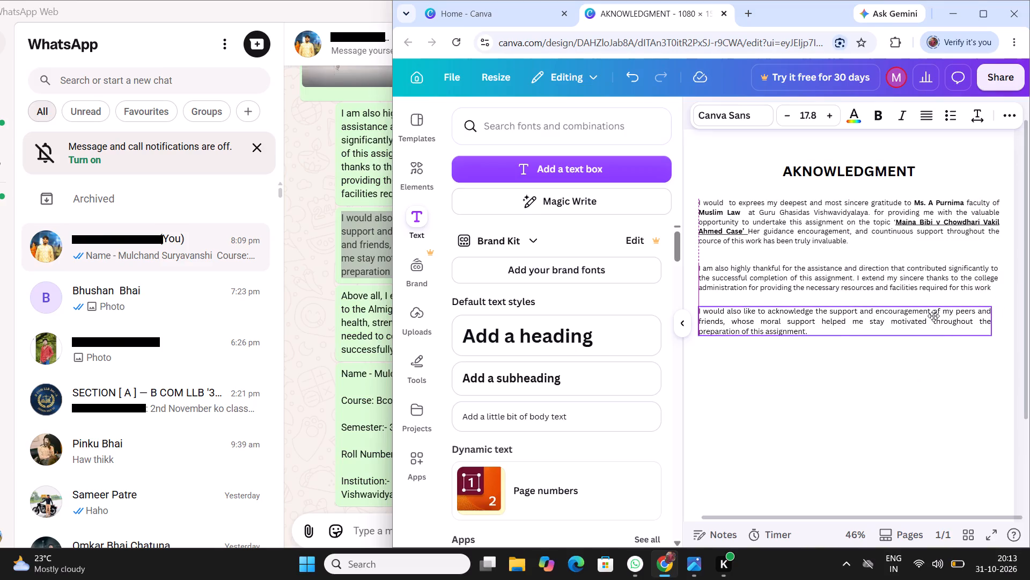
pyautogui.moveTo(933, 316); pyautogui.dragTo(934, 316)
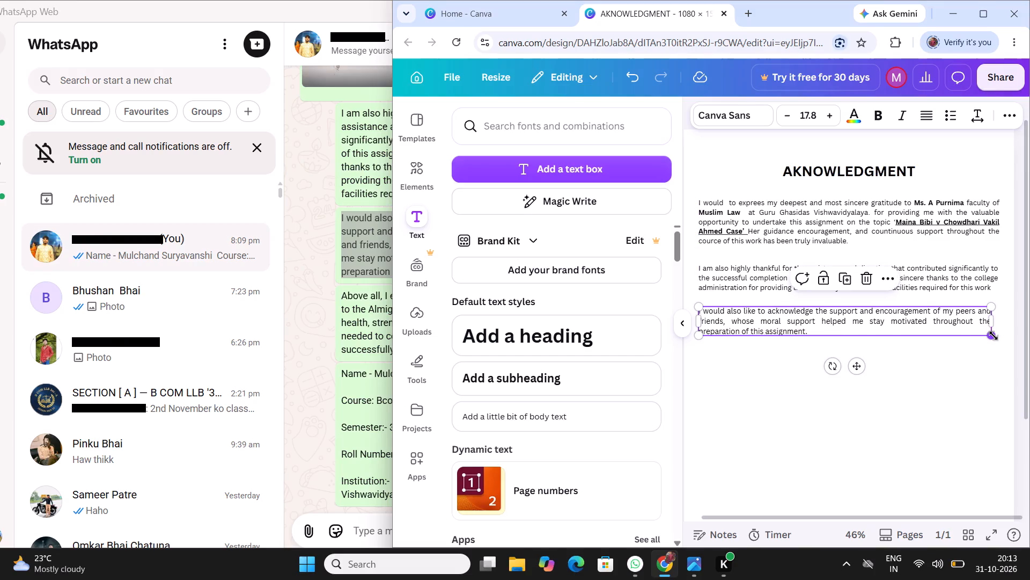
pyautogui.click(994, 336)
pyautogui.moveTo(992, 325); pyautogui.dragTo(997, 325)
# Position the third paragraph below the second with an even spacing of 63, keeping its left edge aligned, and deselect it.
pyautogui.moveTo(928, 314); pyautogui.dragTo(926, 318)
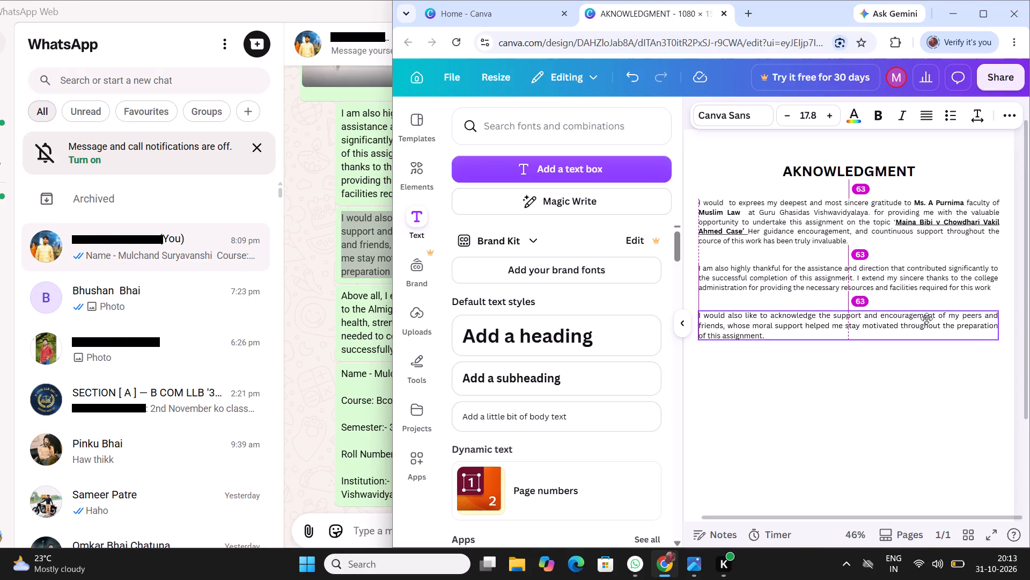
pyautogui.moveTo(926, 318); pyautogui.dragTo(928, 323)
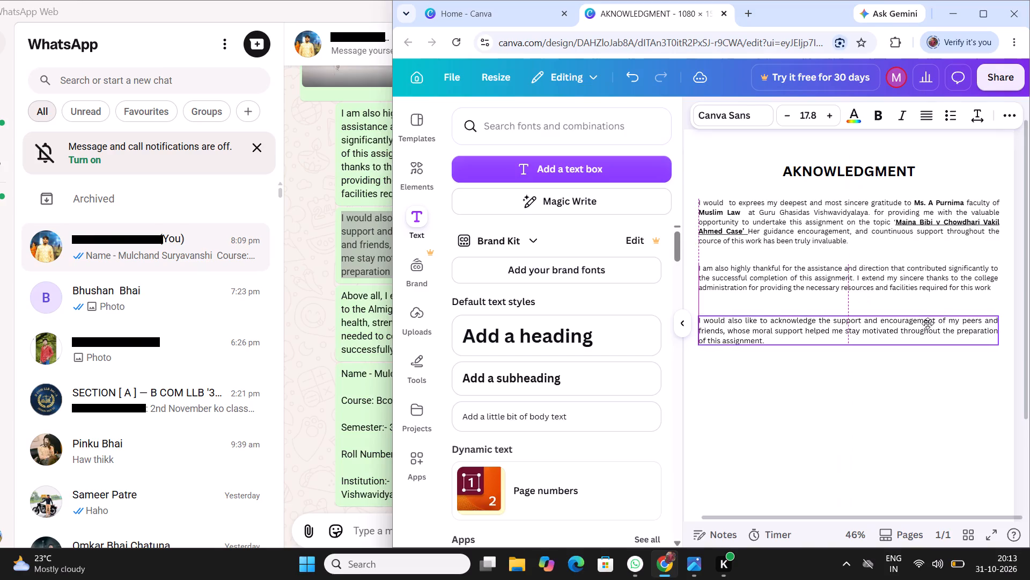
pyautogui.moveTo(928, 323); pyautogui.dragTo(930, 323)
pyautogui.click(773, 330)
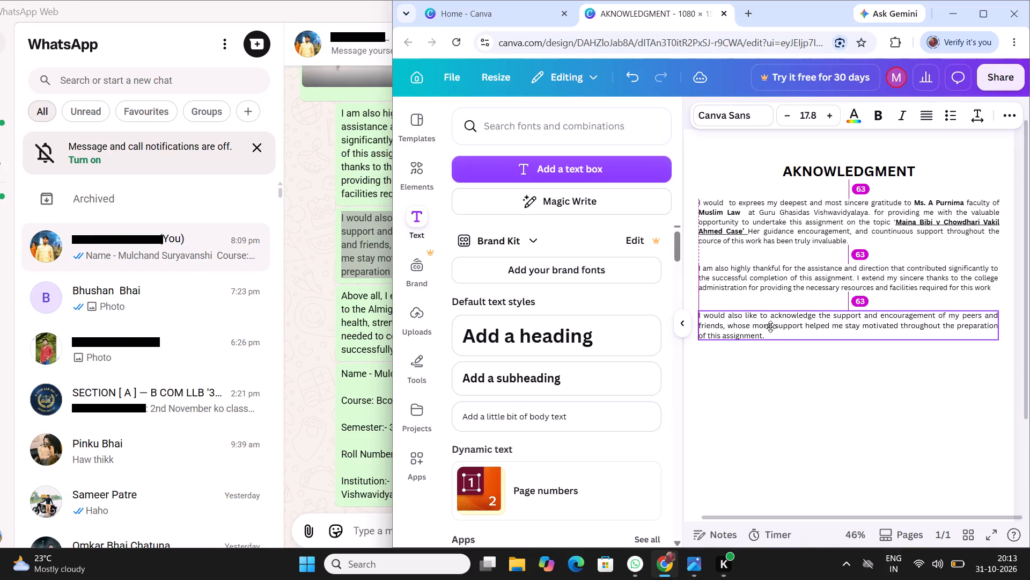
pyautogui.click(778, 401)
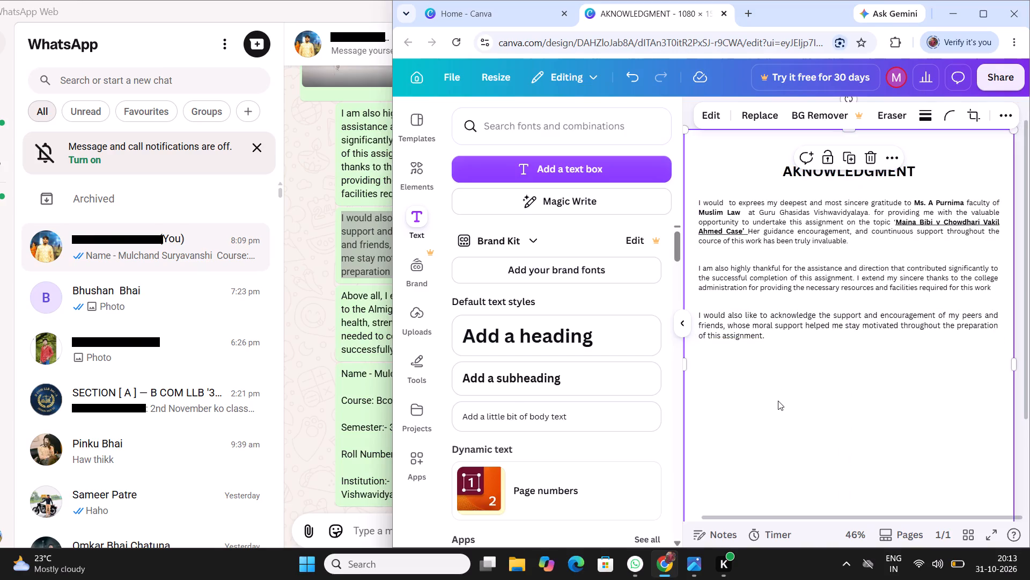
pyautogui.scroll(-1, 335, 335)
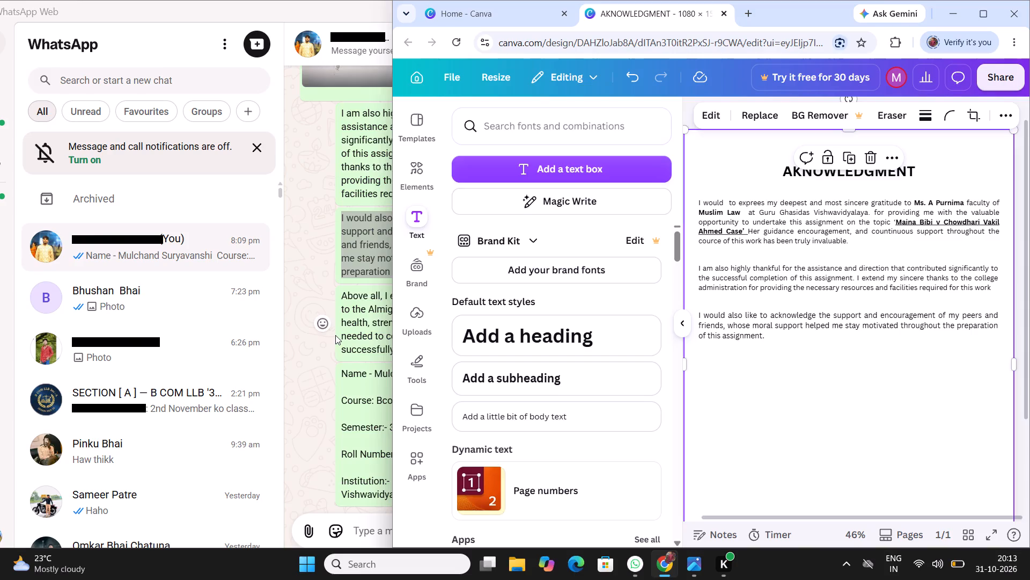
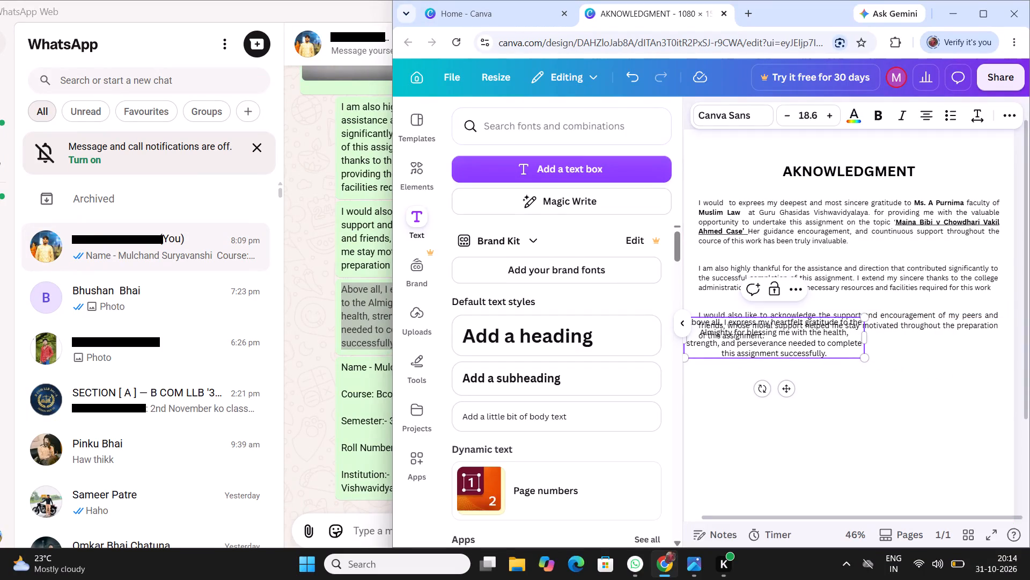
# Widen the text box of the fourth paragraph, beginning "Above all", to roughly the full page width.
pyautogui.moveTo(864, 334); pyautogui.dragTo(949, 338)
pyautogui.moveTo(895, 455); pyautogui.dragTo(855, 347)
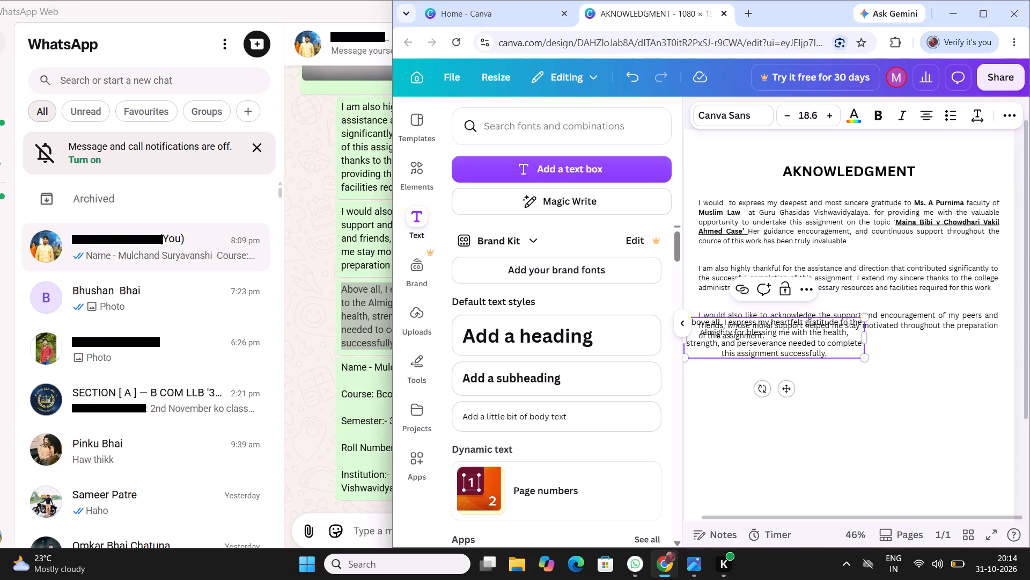
pyautogui.moveTo(867, 332); pyautogui.dragTo(975, 345)
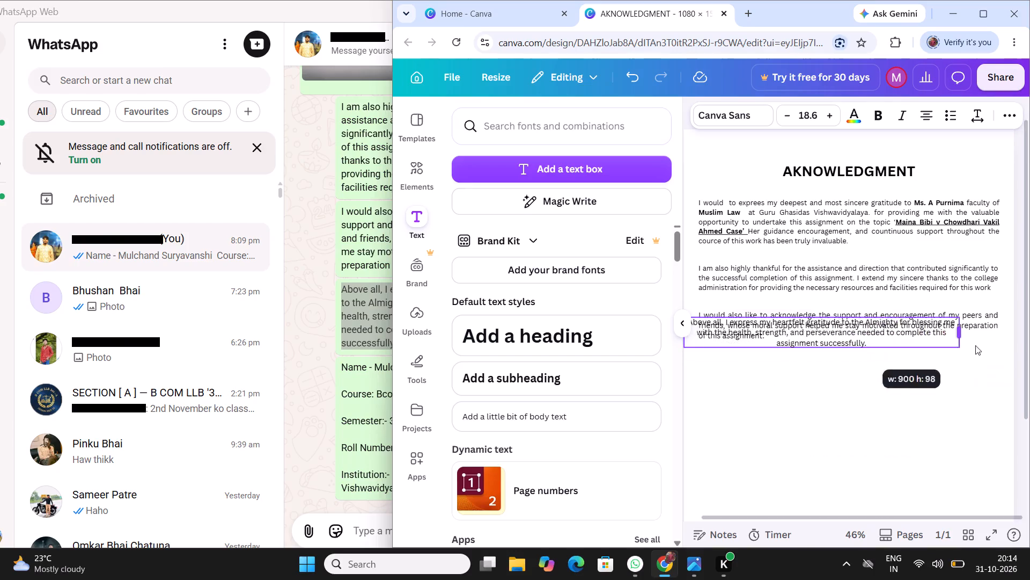
pyautogui.moveTo(975, 345); pyautogui.dragTo(1029, 345)
# Change the fourth paragraph's alignment from centred to justified.
pyautogui.click(925, 103)
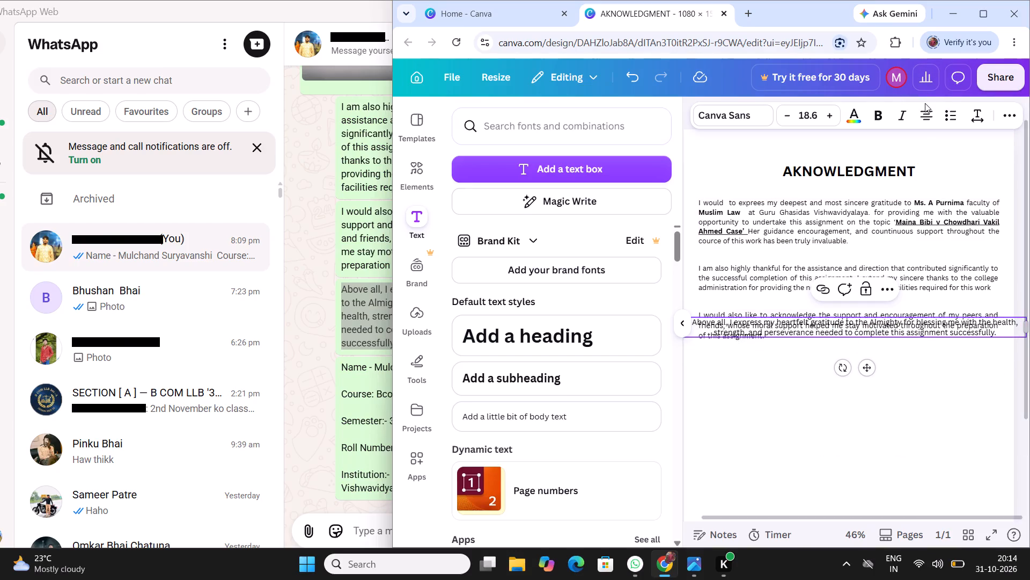
pyautogui.click(925, 110)
pyautogui.click(925, 110)
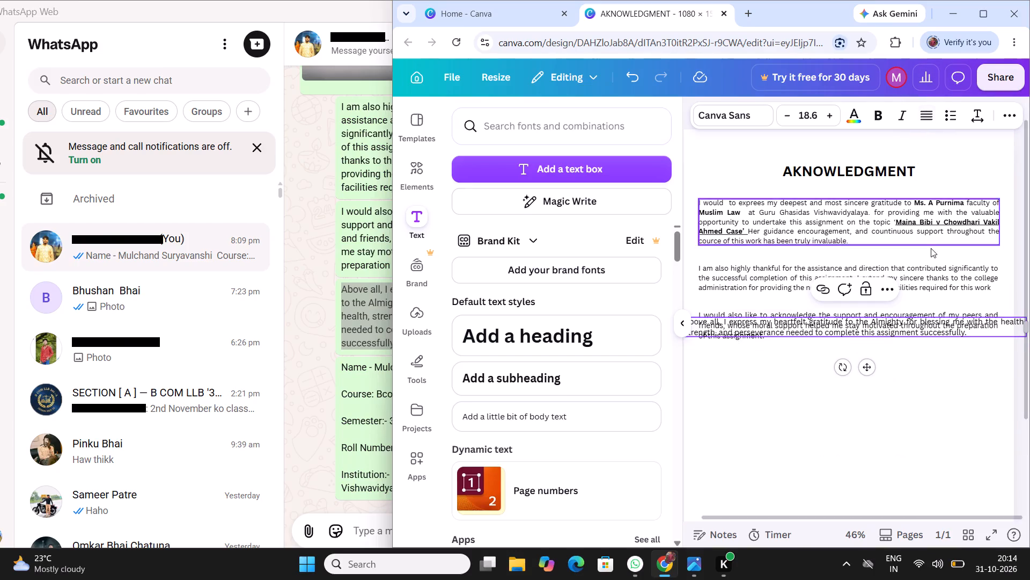
# Move the fourth paragraph down, clear of the overlapping third paragraph, into the empty space below it.
pyautogui.moveTo(928, 332); pyautogui.dragTo(923, 367)
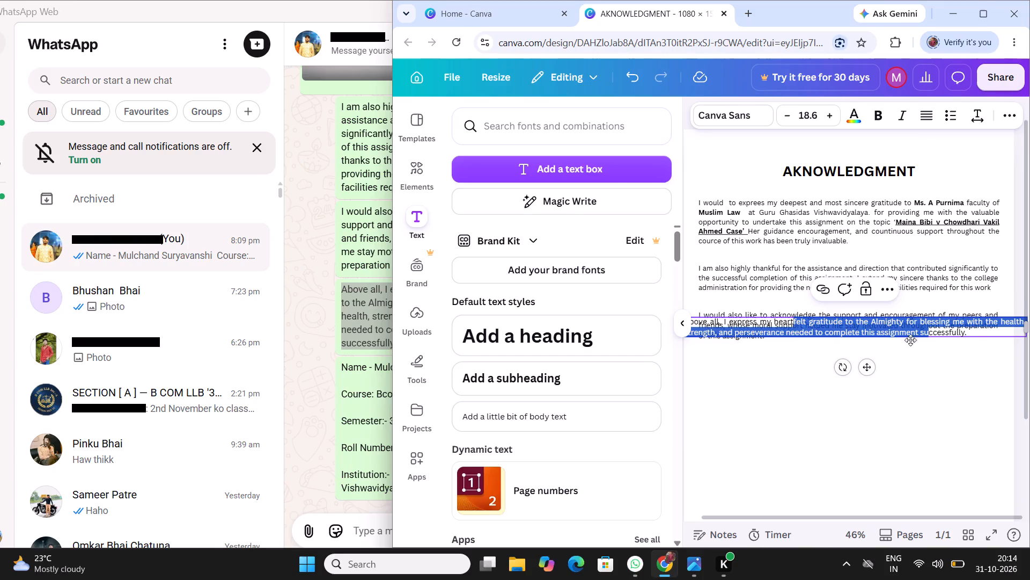
pyautogui.moveTo(791, 334); pyautogui.dragTo(791, 342)
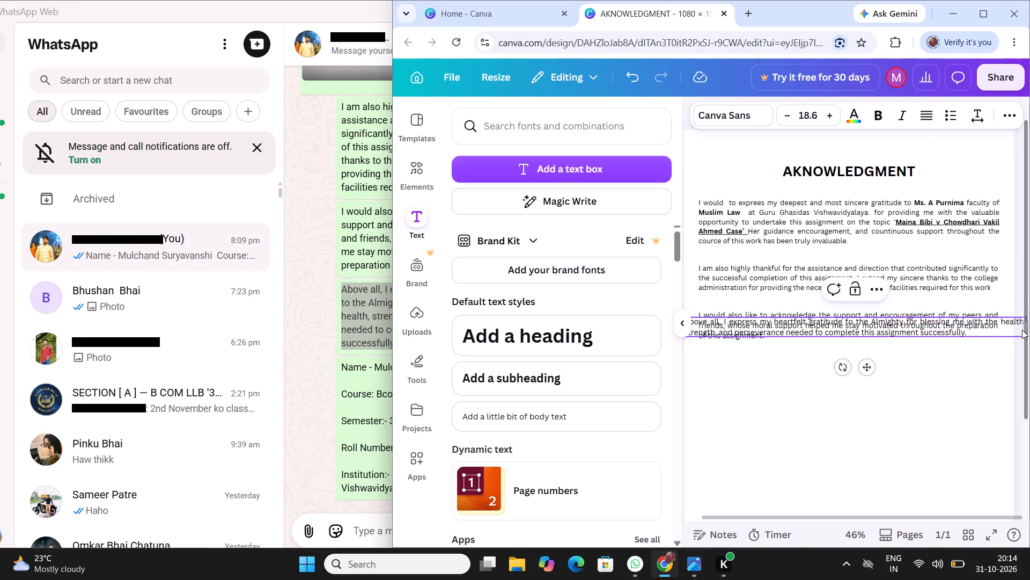
pyautogui.moveTo(1022, 330); pyautogui.dragTo(1011, 331)
pyautogui.moveTo(1010, 331); pyautogui.dragTo(1010, 336)
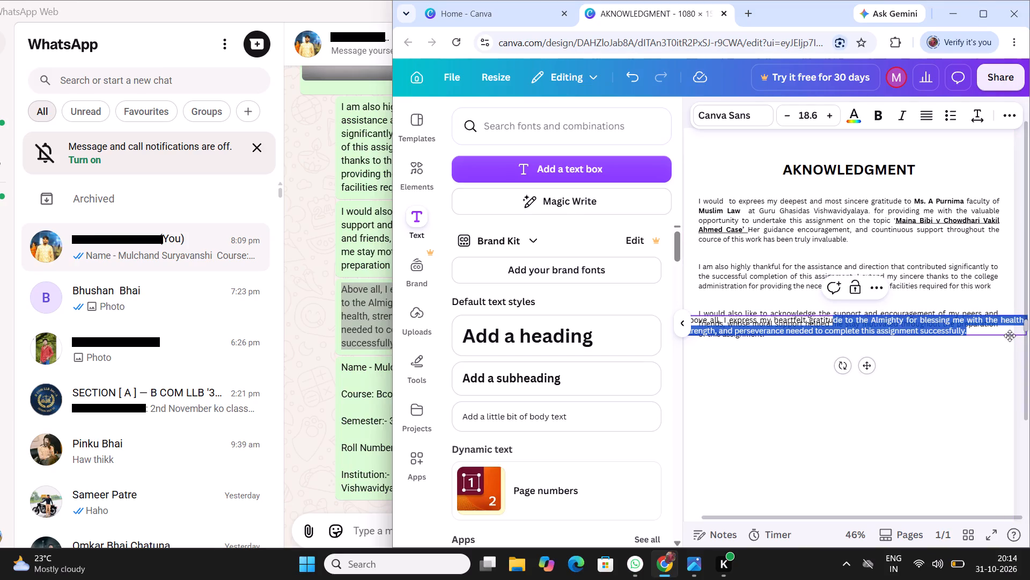
pyautogui.moveTo(1010, 336); pyautogui.dragTo(1010, 336)
pyautogui.doubleClick(997, 331)
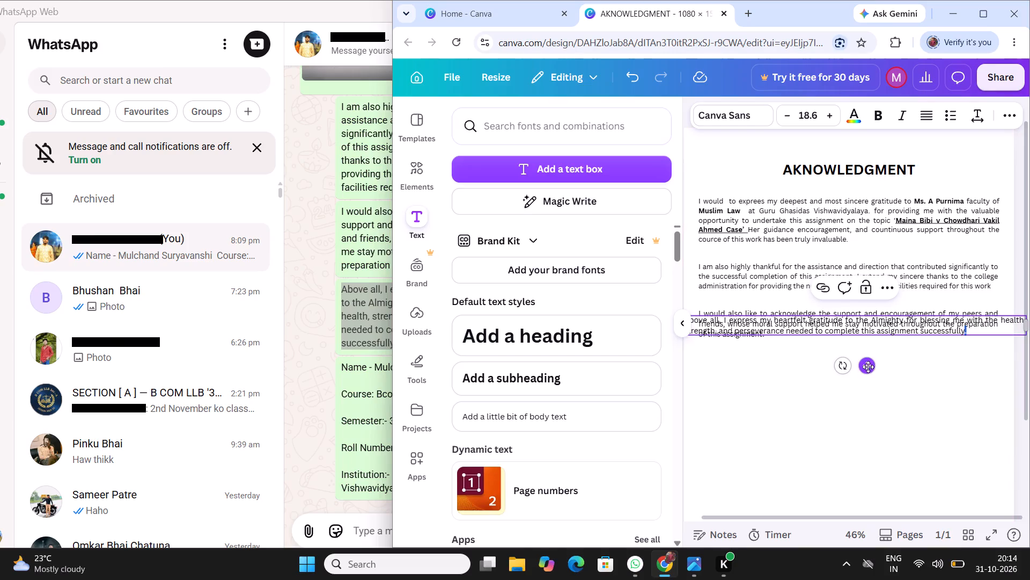
pyautogui.moveTo(868, 367); pyautogui.dragTo(823, 413)
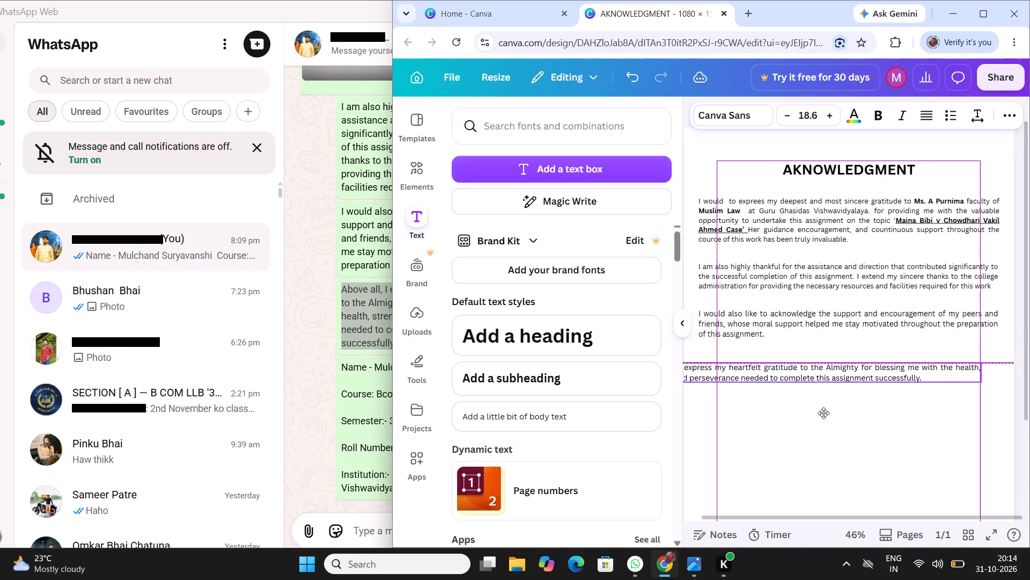
pyautogui.moveTo(823, 413); pyautogui.dragTo(823, 412)
# Narrow the fourth paragraph's box to about the width of the paragraphs above, wrapping its text onto three lines.
pyautogui.moveTo(978, 373); pyautogui.dragTo(962, 376)
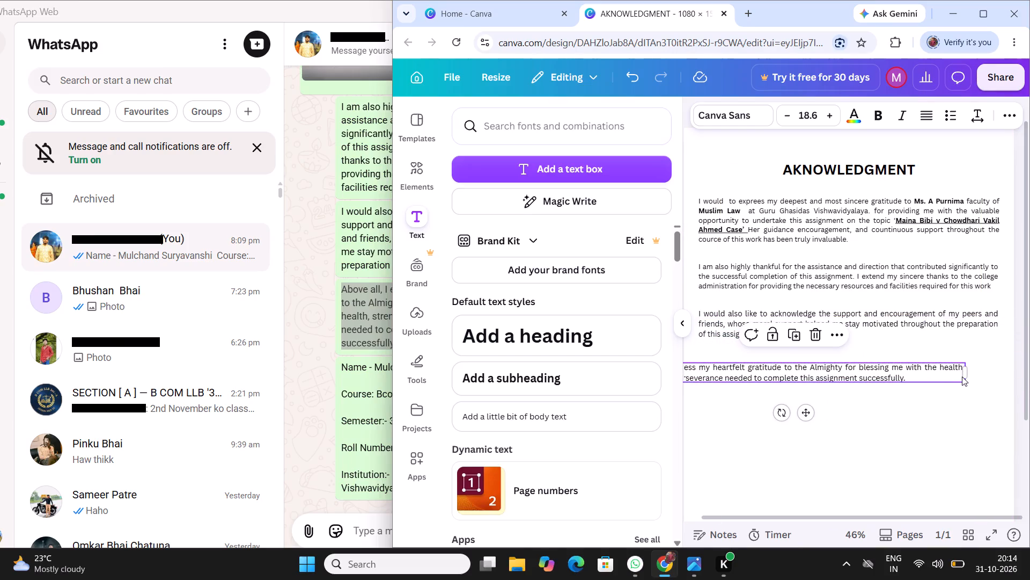
pyautogui.moveTo(970, 377); pyautogui.dragTo(918, 391)
pyautogui.moveTo(875, 380); pyautogui.dragTo(947, 374)
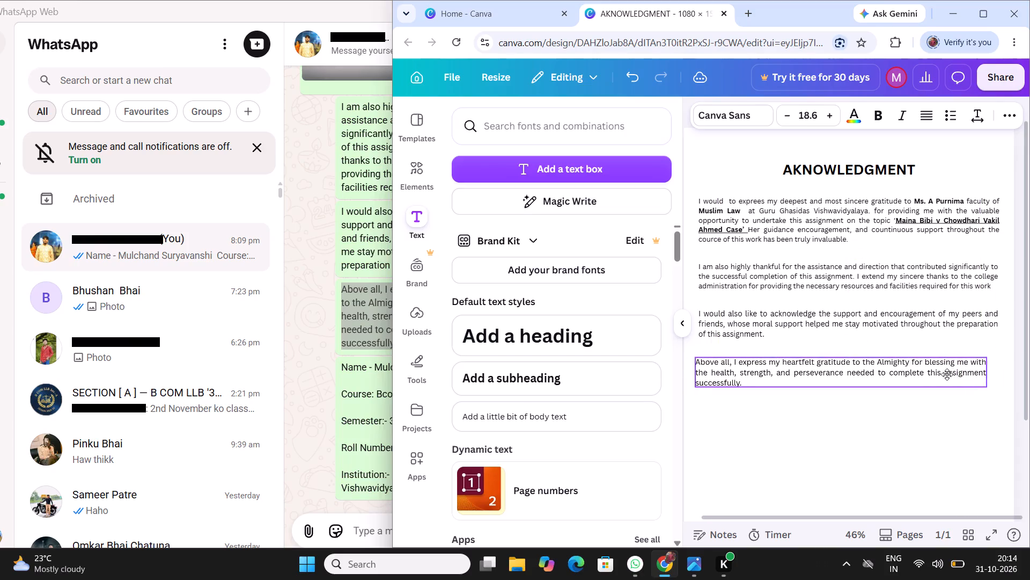
pyautogui.moveTo(947, 374); pyautogui.dragTo(916, 379)
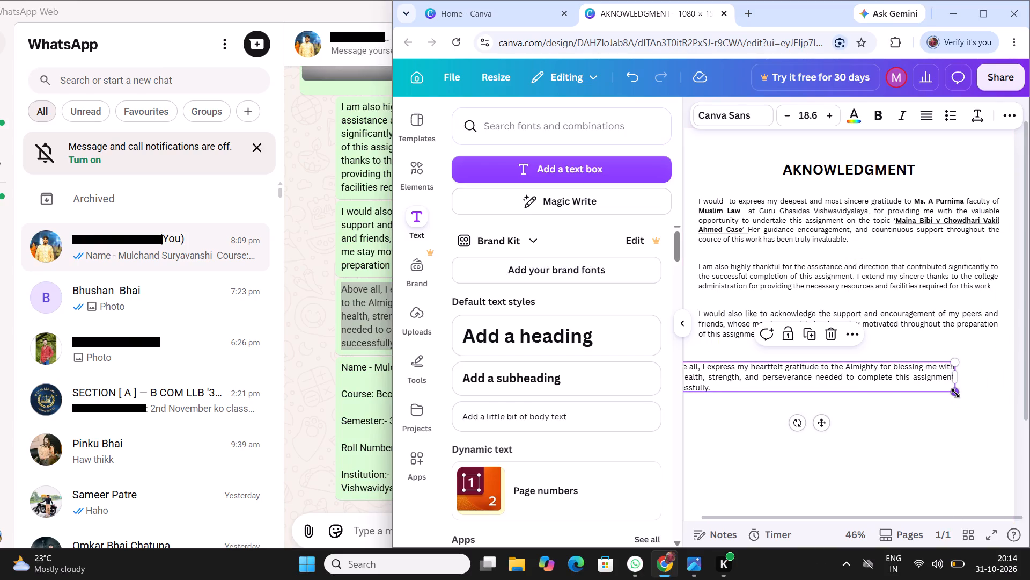
# Scale the fourth paragraph down to font size 17 and widen its box slightly to fit the text on two lines.
pyautogui.moveTo(955, 392); pyautogui.dragTo(930, 391)
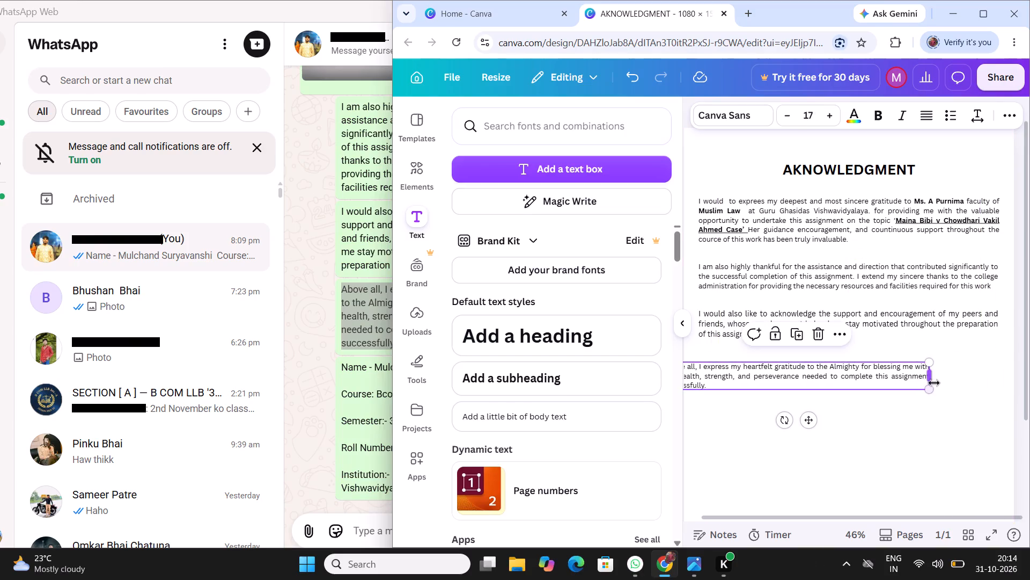
pyautogui.moveTo(931, 380); pyautogui.dragTo(953, 378)
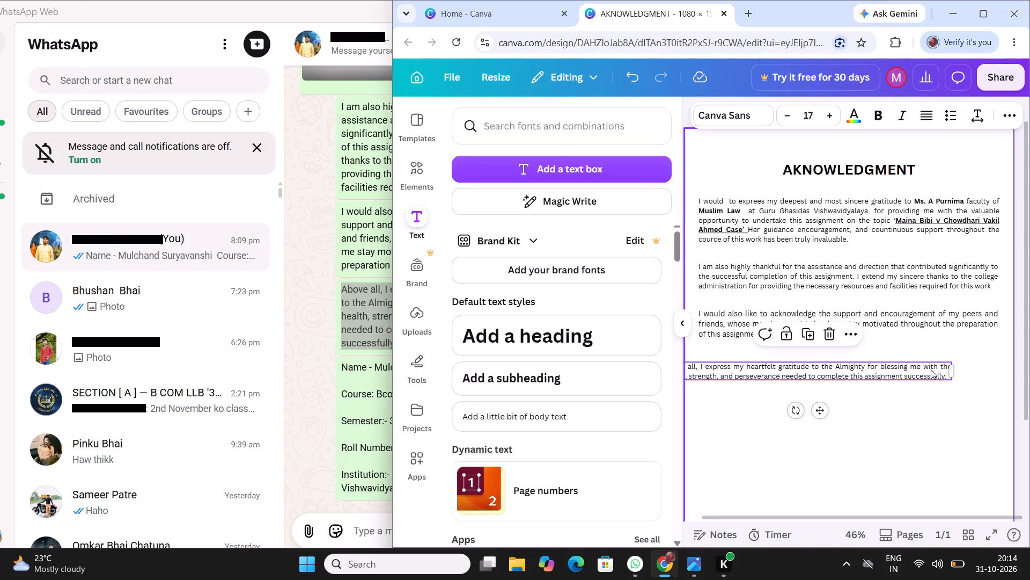
# Position the fourth paragraph just beneath the third, with its left edge aligned to the paragraphs above, and deselect it.
pyautogui.click(931, 369)
pyautogui.moveTo(891, 373); pyautogui.dragTo(939, 356)
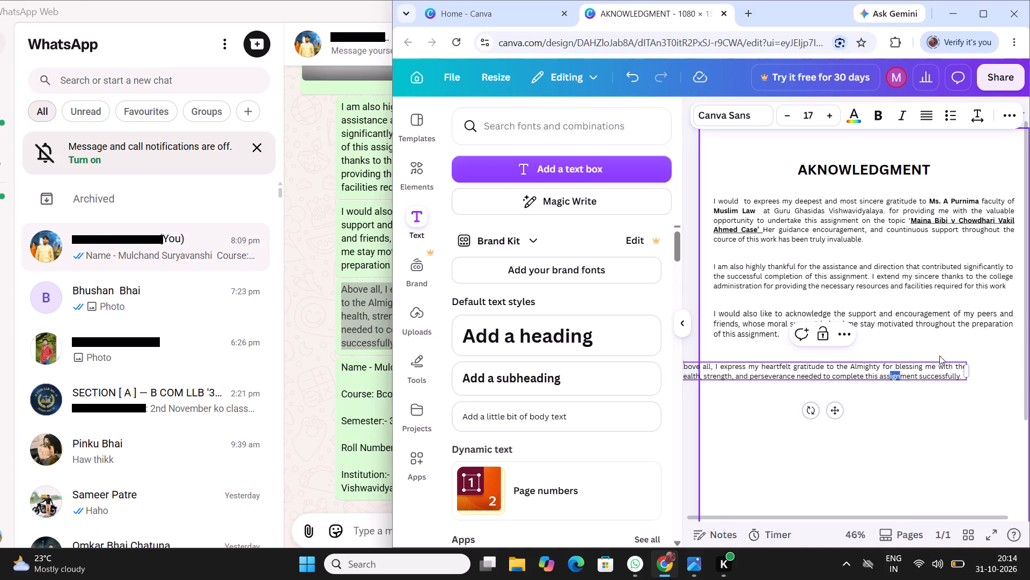
pyautogui.moveTo(939, 356); pyautogui.dragTo(949, 411)
pyautogui.click(949, 411)
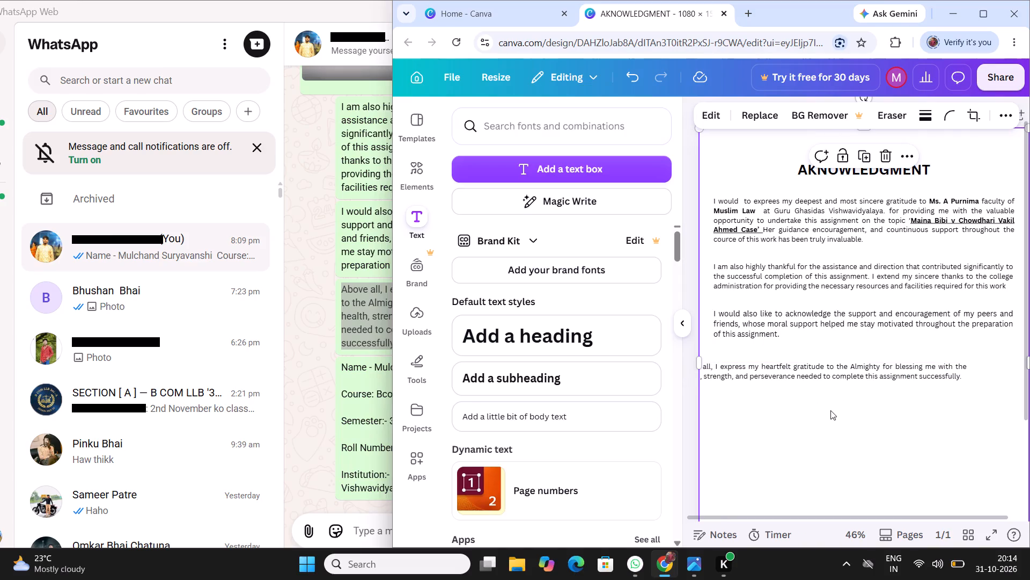
pyautogui.click(838, 380)
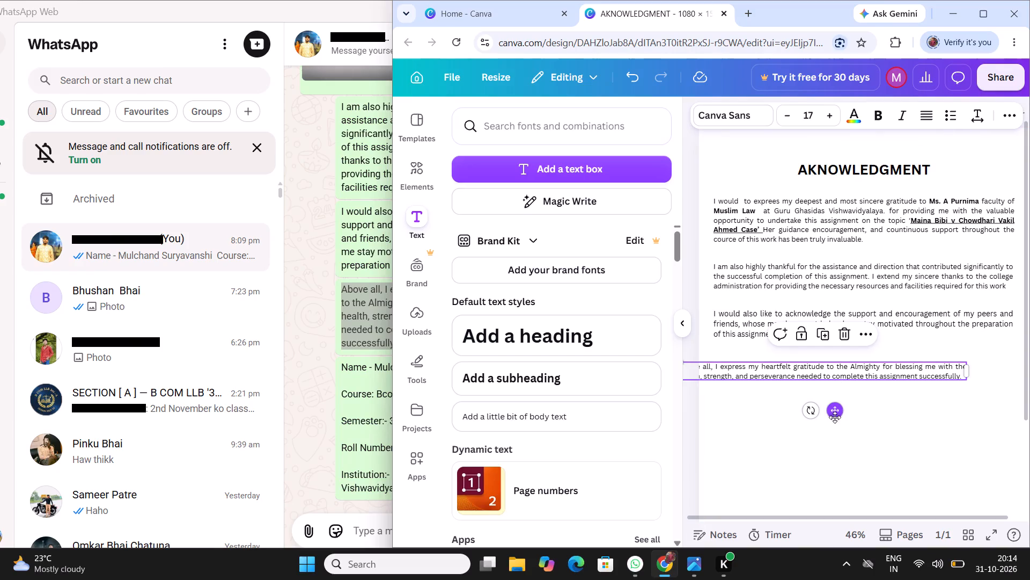
pyautogui.moveTo(834, 414); pyautogui.dragTo(875, 405)
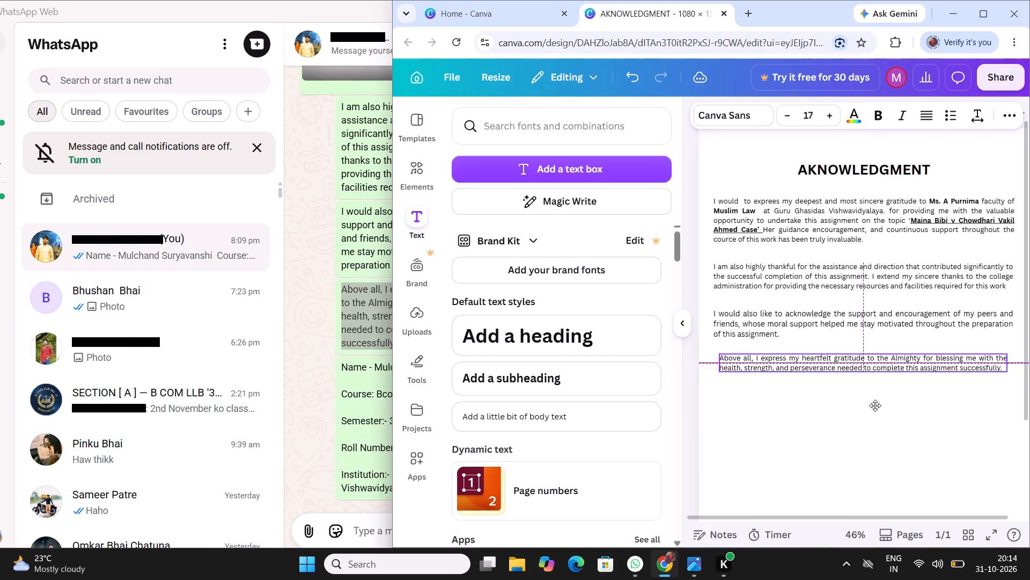
pyautogui.moveTo(875, 405); pyautogui.dragTo(869, 407)
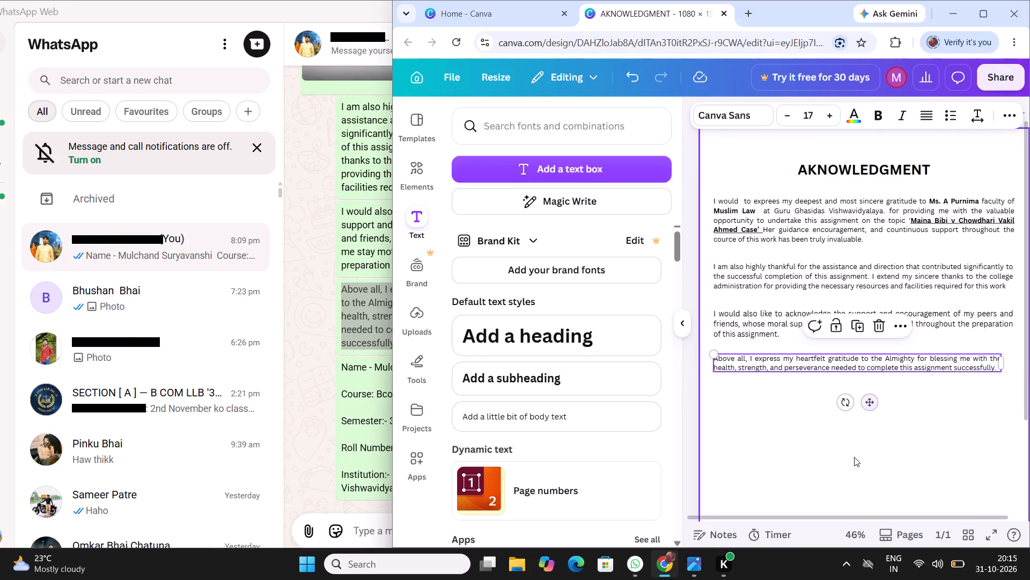
pyautogui.click(854, 457)
pyautogui.hscroll(-1, 826, 412)
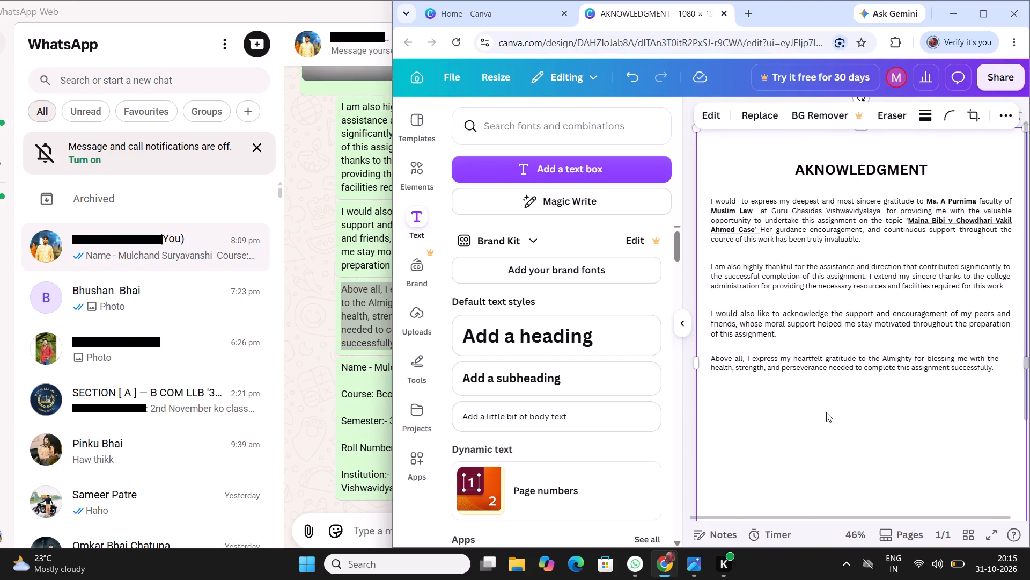
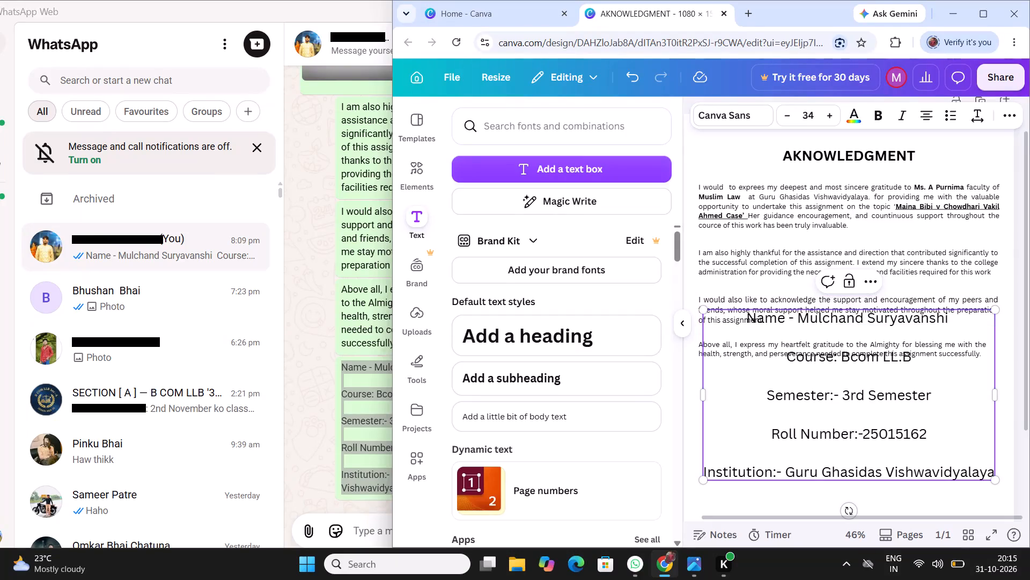
# Change the alignment of the Institution line in the student details block so it starts at the box's left edge.
pyautogui.click(926, 81)
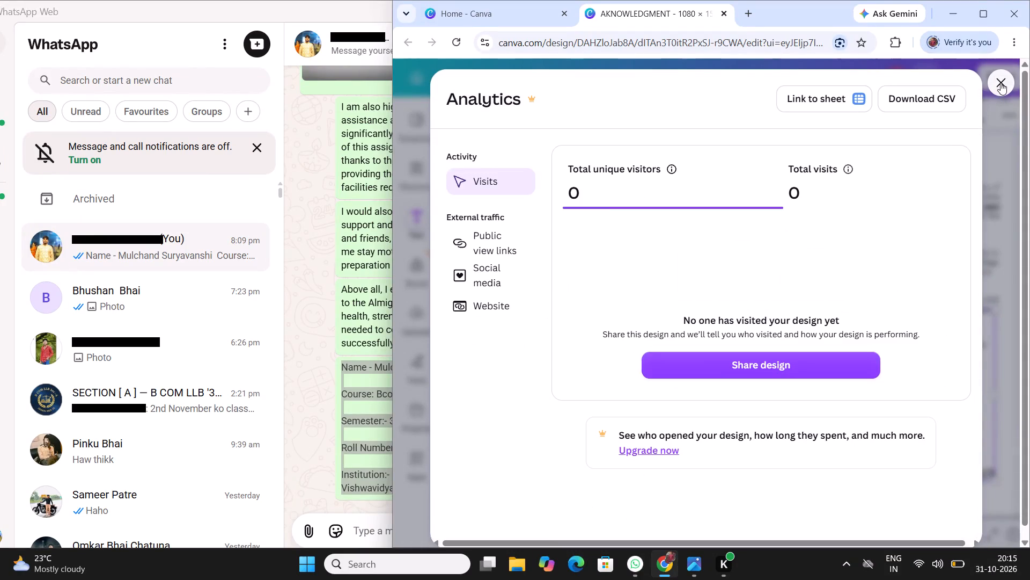
pyautogui.click(1000, 83)
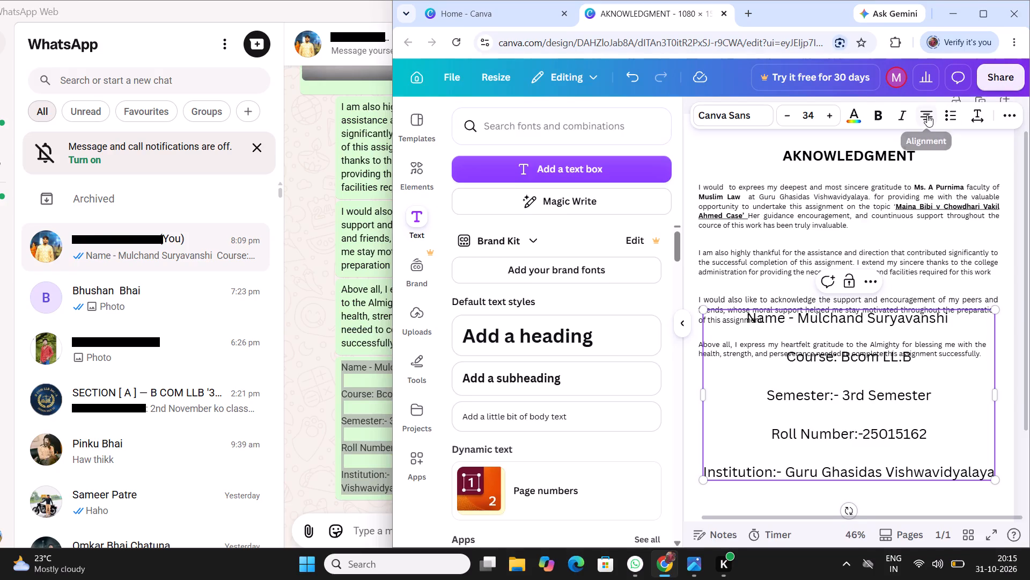
pyautogui.click(927, 115)
pyautogui.click(927, 115)
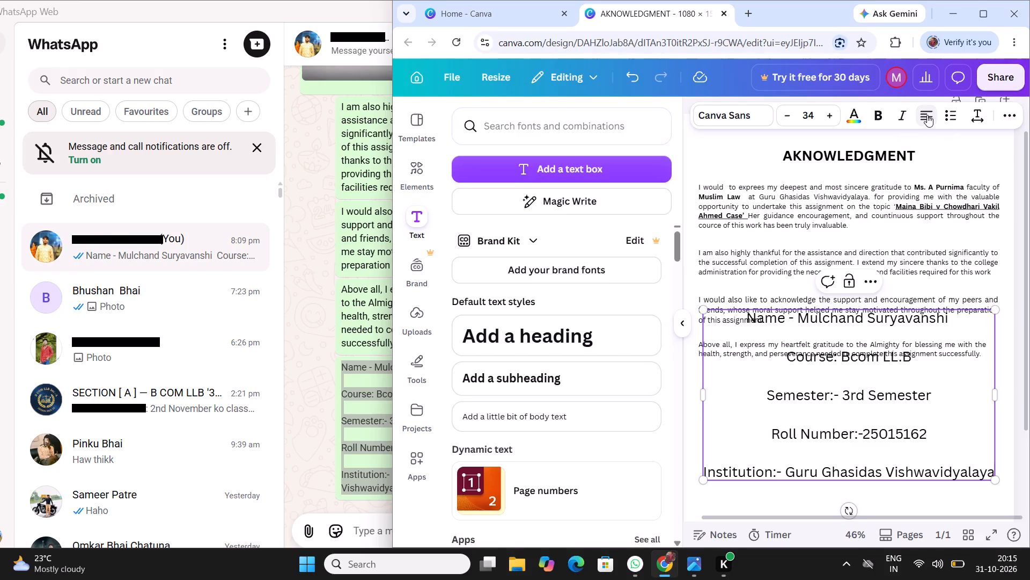
pyautogui.click(927, 115)
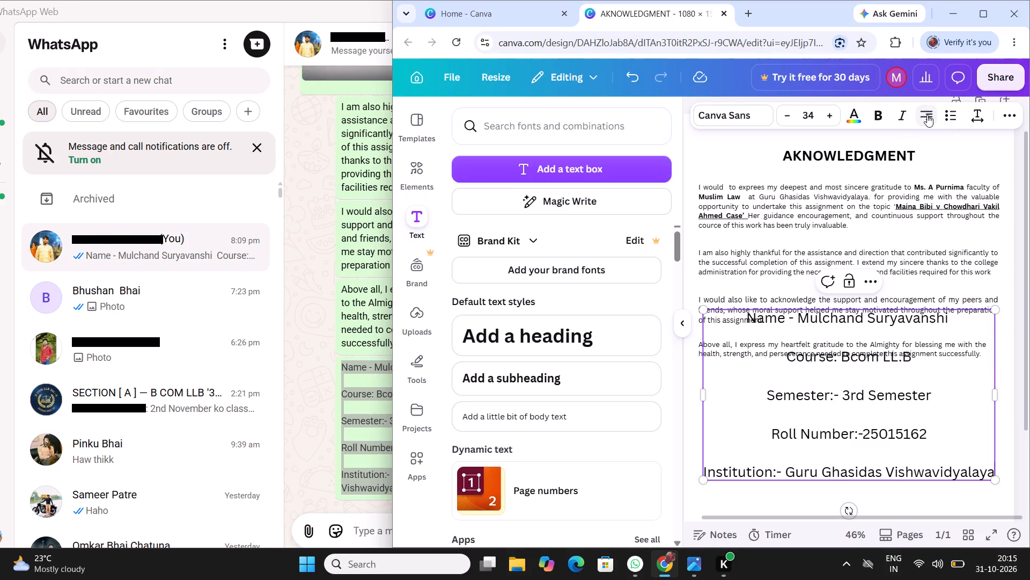
pyautogui.click(927, 115)
pyautogui.click(926, 117)
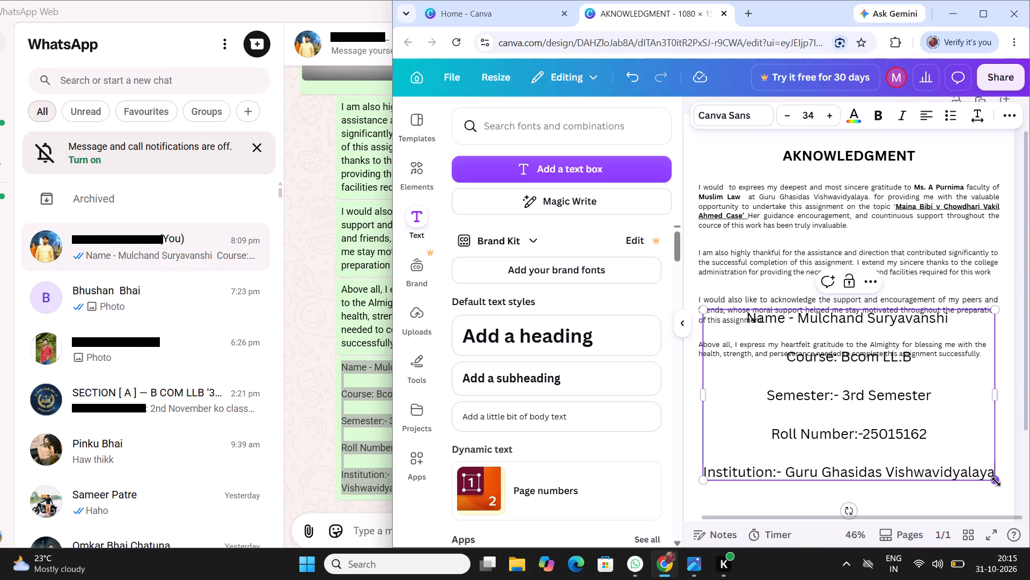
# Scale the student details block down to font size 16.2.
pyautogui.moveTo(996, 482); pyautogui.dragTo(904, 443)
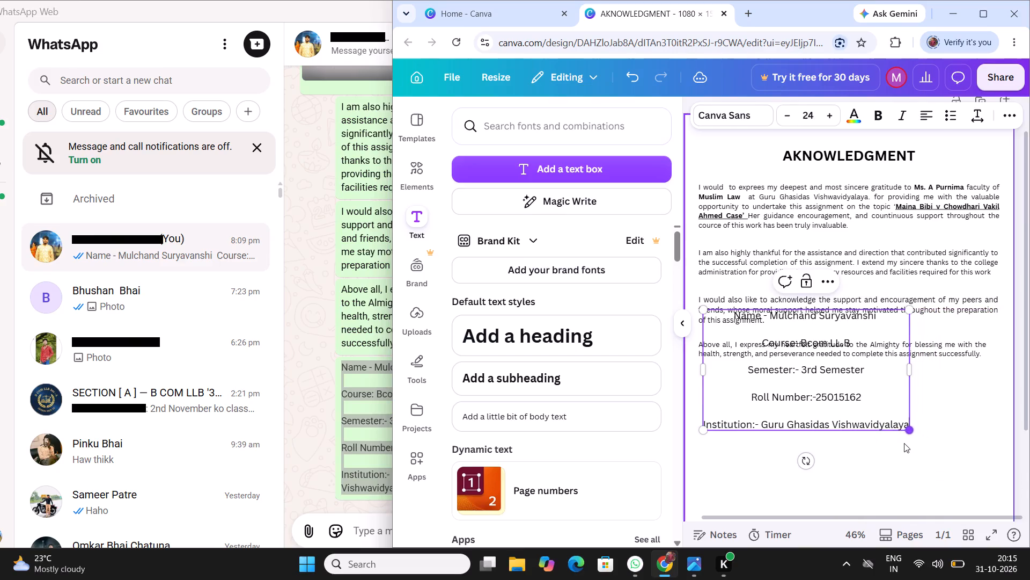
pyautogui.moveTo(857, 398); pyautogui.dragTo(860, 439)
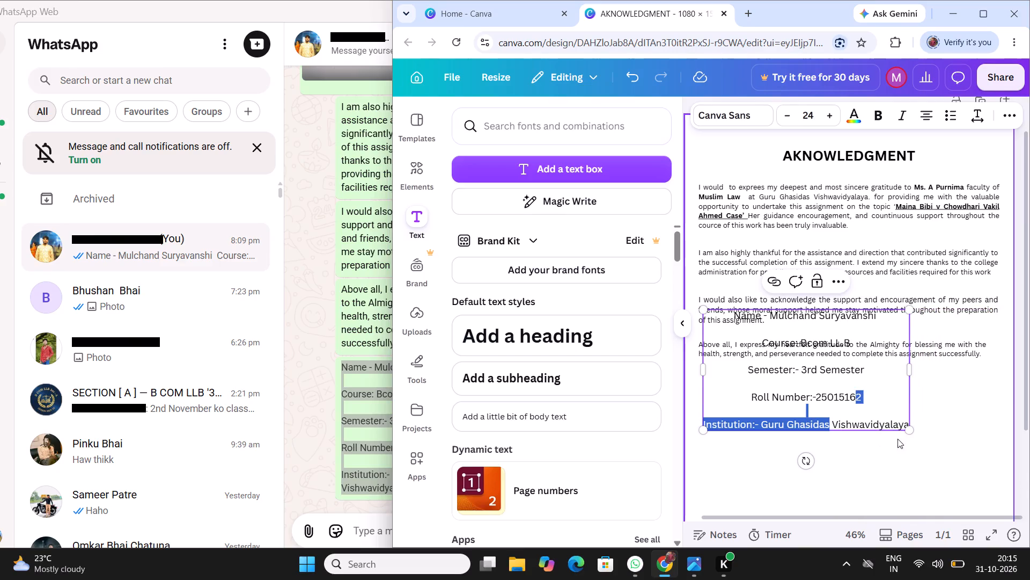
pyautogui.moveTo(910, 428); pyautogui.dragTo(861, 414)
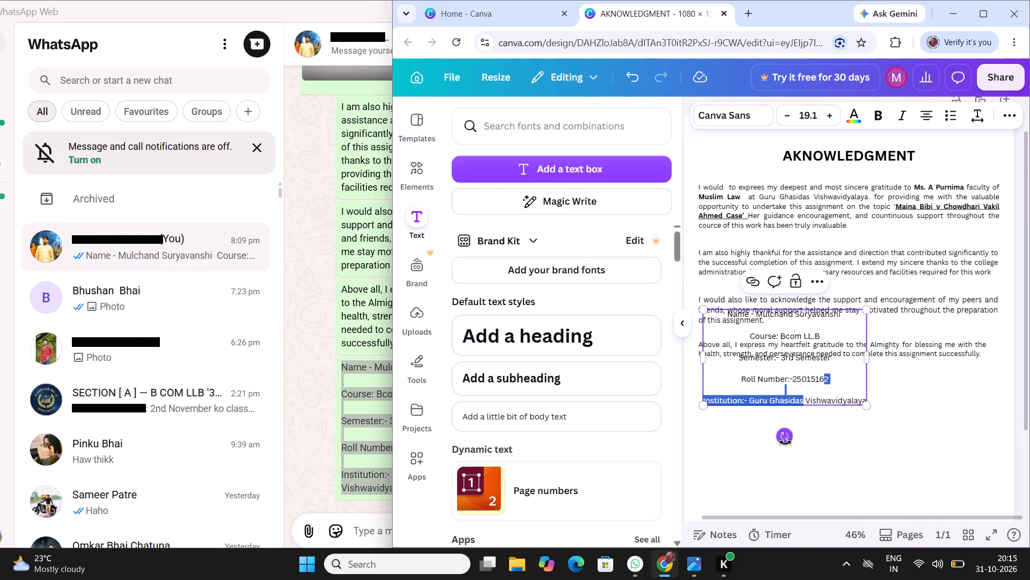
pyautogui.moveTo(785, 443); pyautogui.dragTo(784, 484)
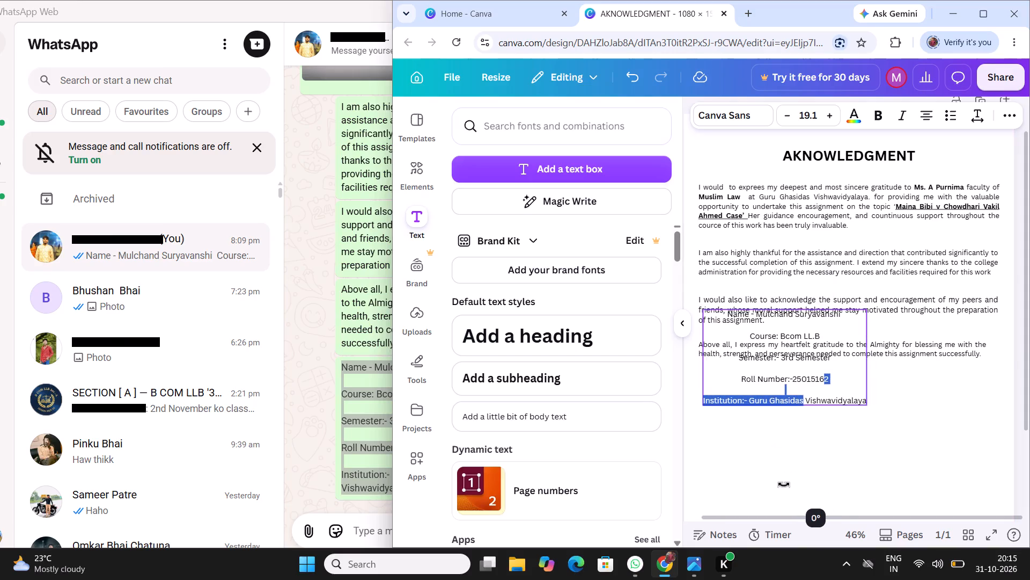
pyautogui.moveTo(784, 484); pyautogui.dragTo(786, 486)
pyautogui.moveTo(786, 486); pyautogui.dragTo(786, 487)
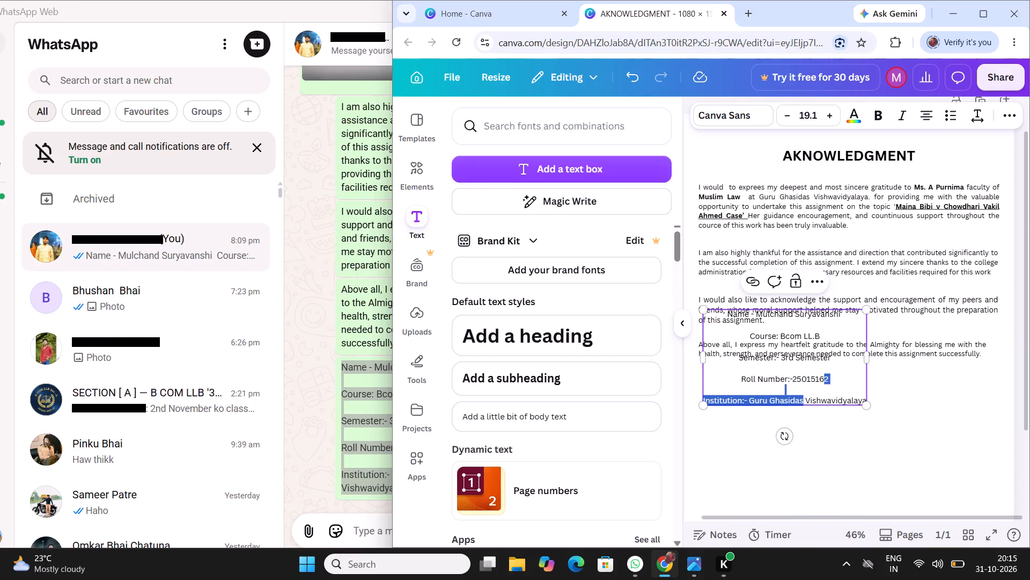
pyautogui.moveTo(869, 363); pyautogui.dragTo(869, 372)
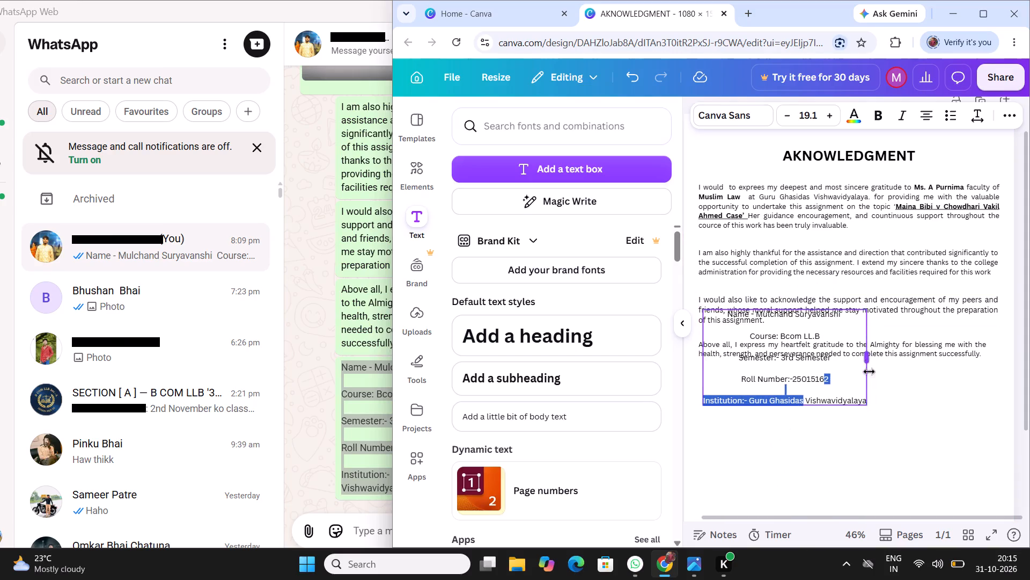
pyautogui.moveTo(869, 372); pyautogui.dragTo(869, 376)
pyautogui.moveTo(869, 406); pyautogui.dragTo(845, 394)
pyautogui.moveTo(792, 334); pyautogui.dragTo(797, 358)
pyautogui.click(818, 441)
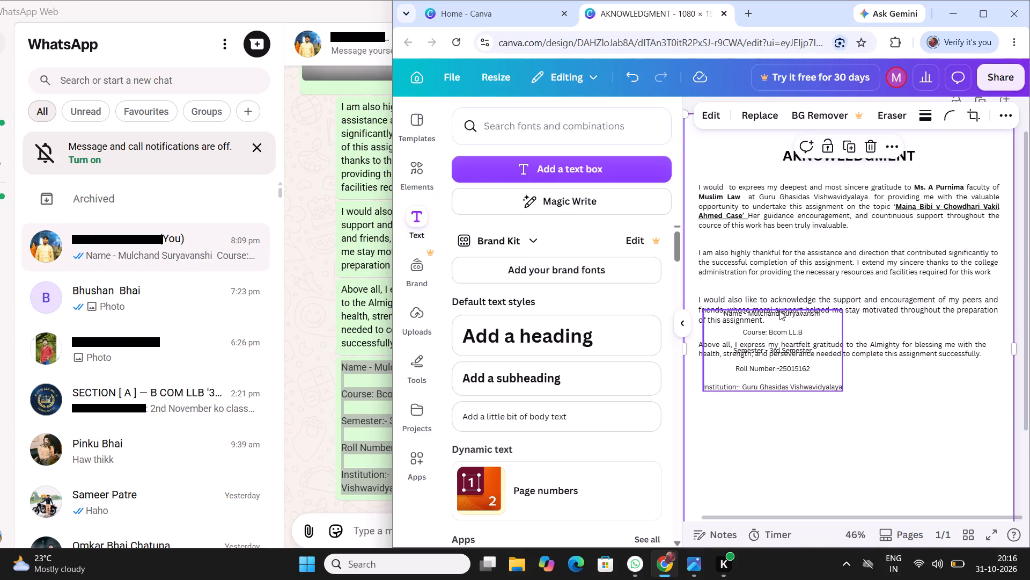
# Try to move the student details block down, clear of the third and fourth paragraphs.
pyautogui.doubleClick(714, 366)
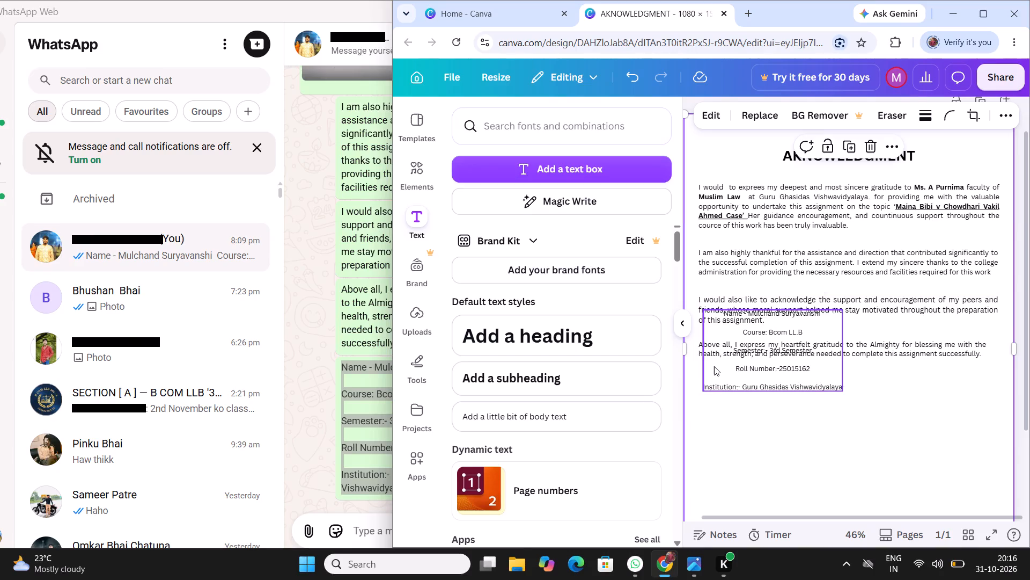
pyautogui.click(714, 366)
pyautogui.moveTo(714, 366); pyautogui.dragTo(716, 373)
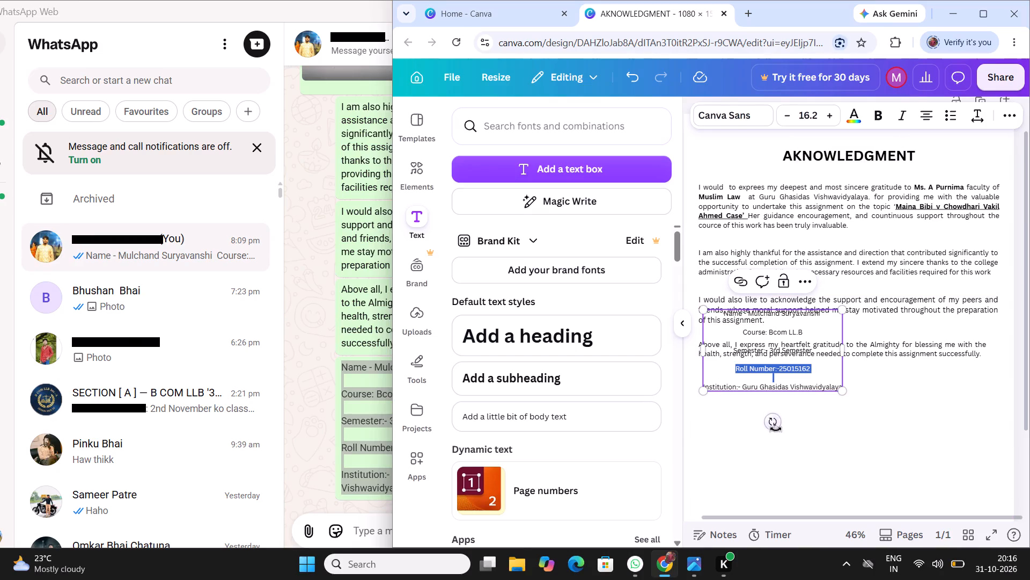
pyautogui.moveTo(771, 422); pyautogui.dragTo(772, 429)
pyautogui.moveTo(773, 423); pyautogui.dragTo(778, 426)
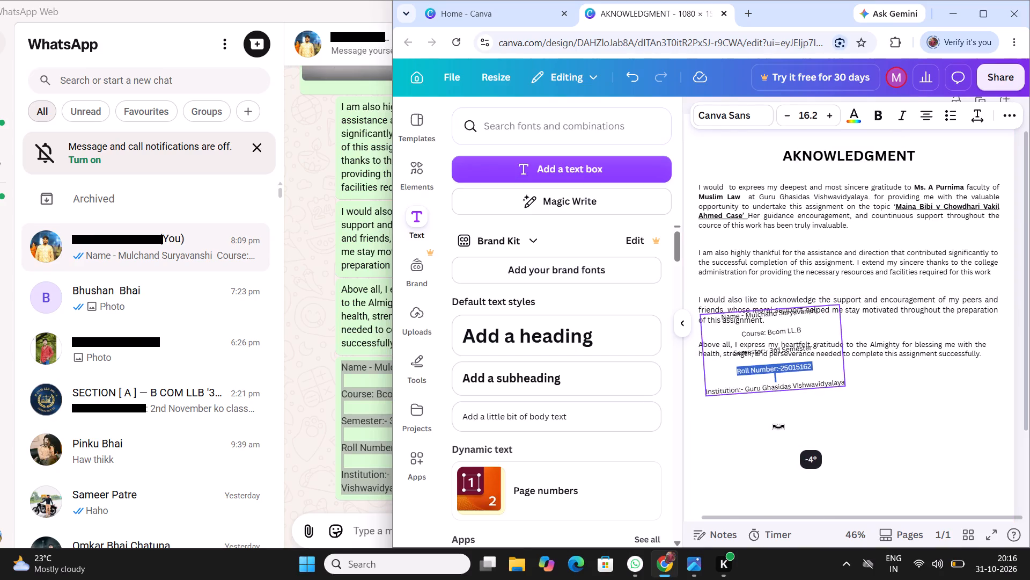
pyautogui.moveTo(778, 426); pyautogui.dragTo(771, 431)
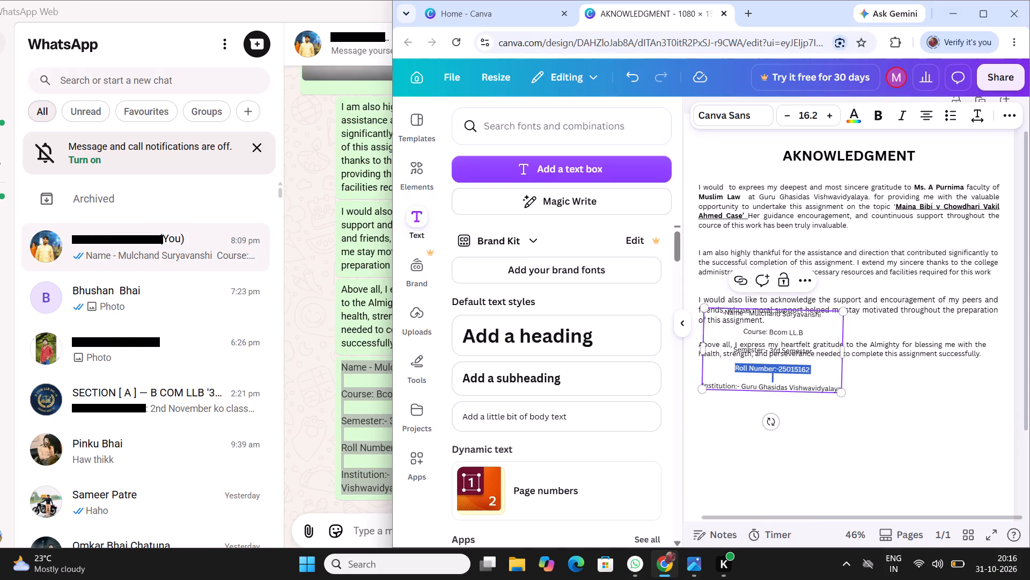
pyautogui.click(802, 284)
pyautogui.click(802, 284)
# Shrink the student details block to font size 7.2 and move it into the empty space below the fourth paragraph.
pyautogui.moveTo(846, 311); pyautogui.dragTo(783, 363)
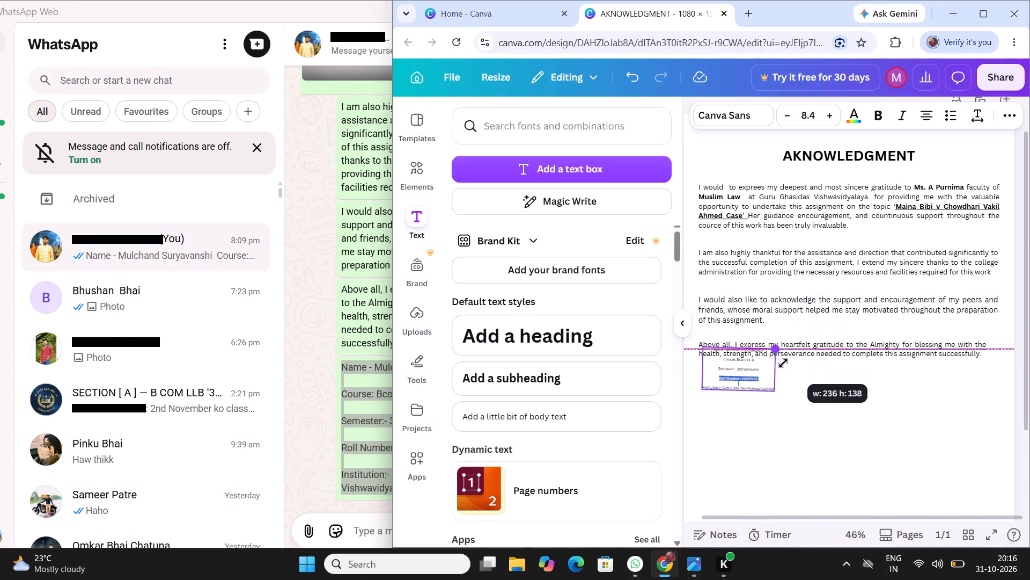
pyautogui.moveTo(783, 363); pyautogui.dragTo(775, 368)
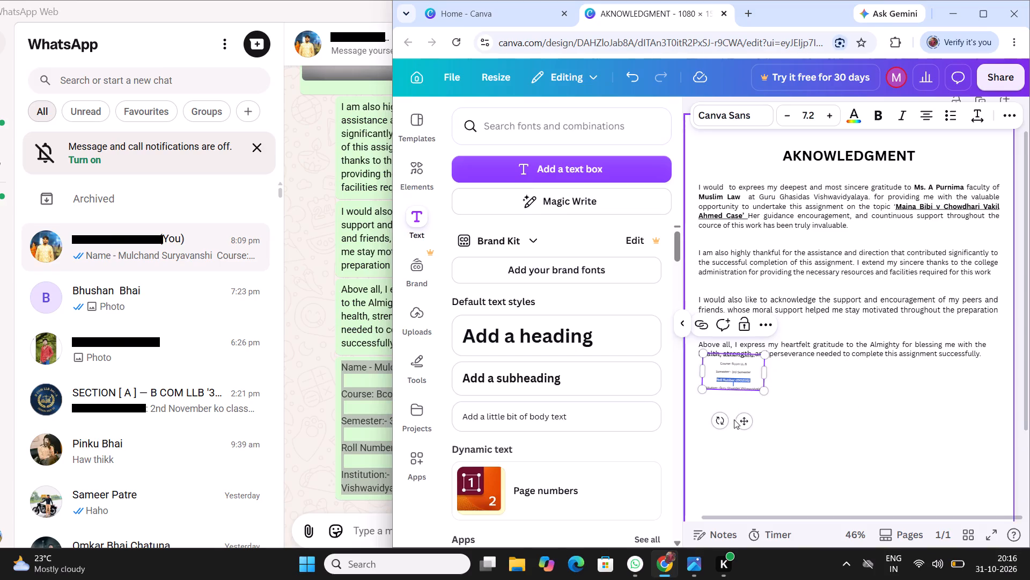
pyautogui.moveTo(744, 422); pyautogui.dragTo(749, 462)
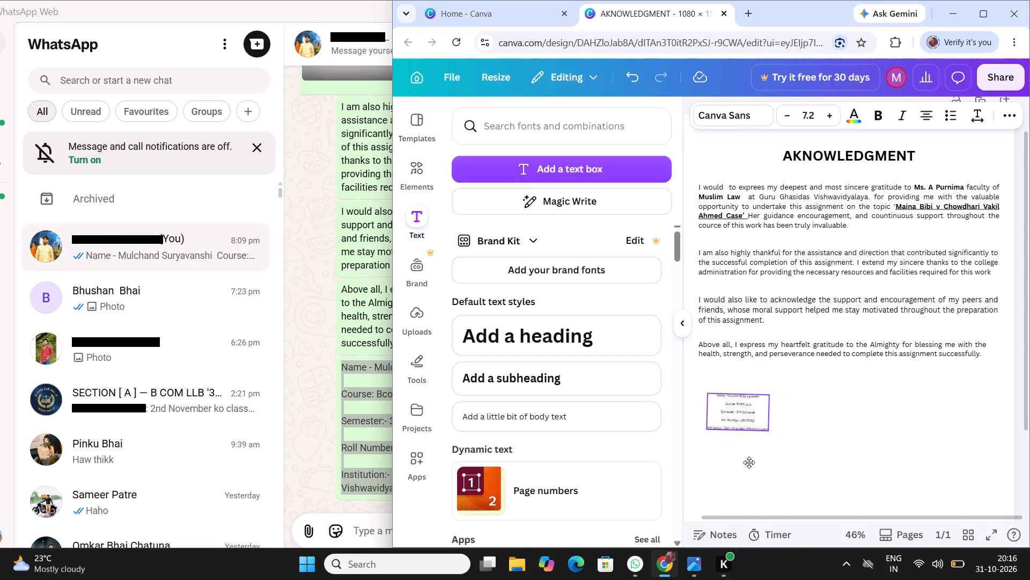
pyautogui.moveTo(749, 462); pyautogui.dragTo(759, 476)
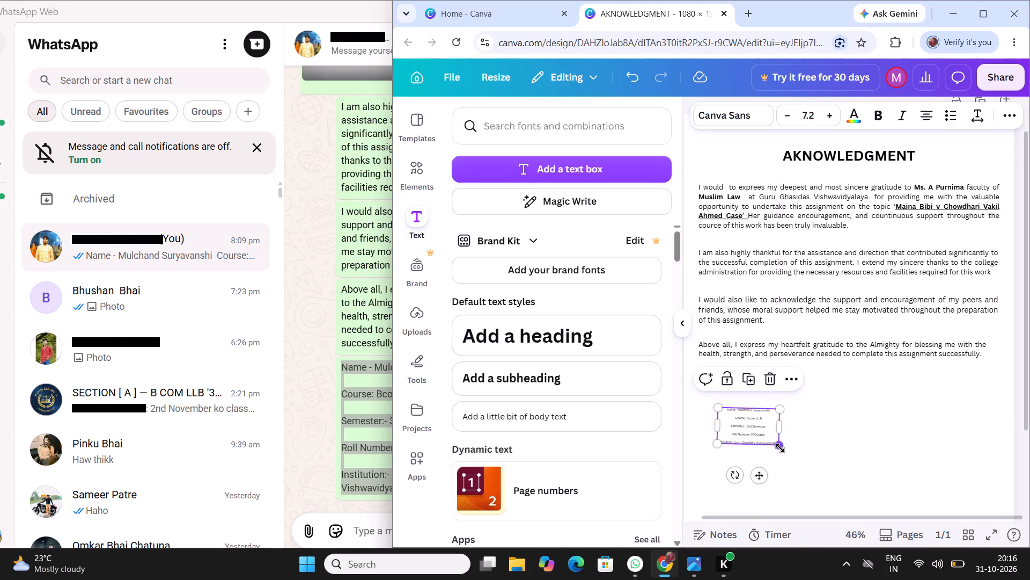
# Rotate the tilted student details block back to level.
pyautogui.click(782, 447)
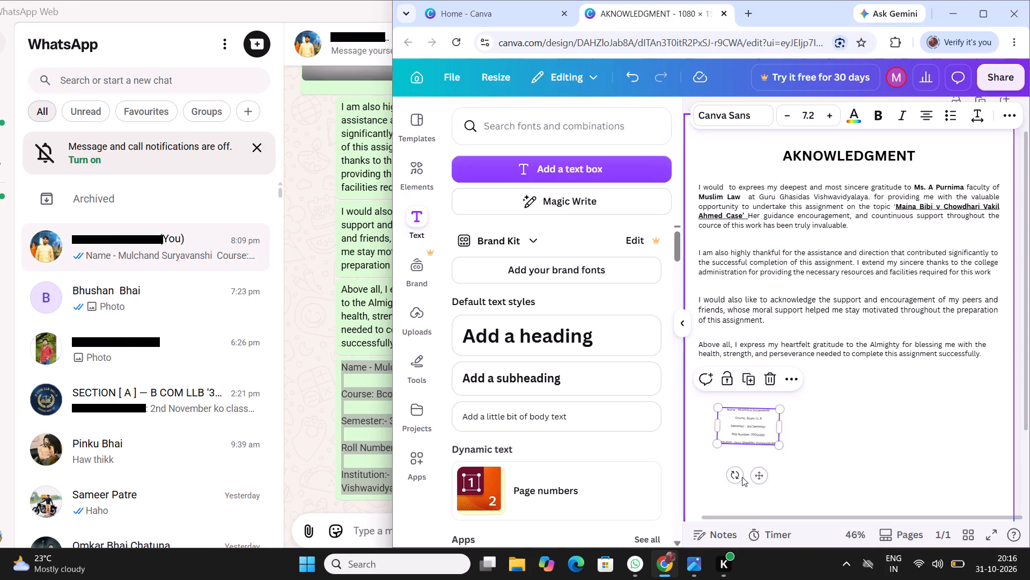
pyautogui.moveTo(736, 478); pyautogui.dragTo(736, 485)
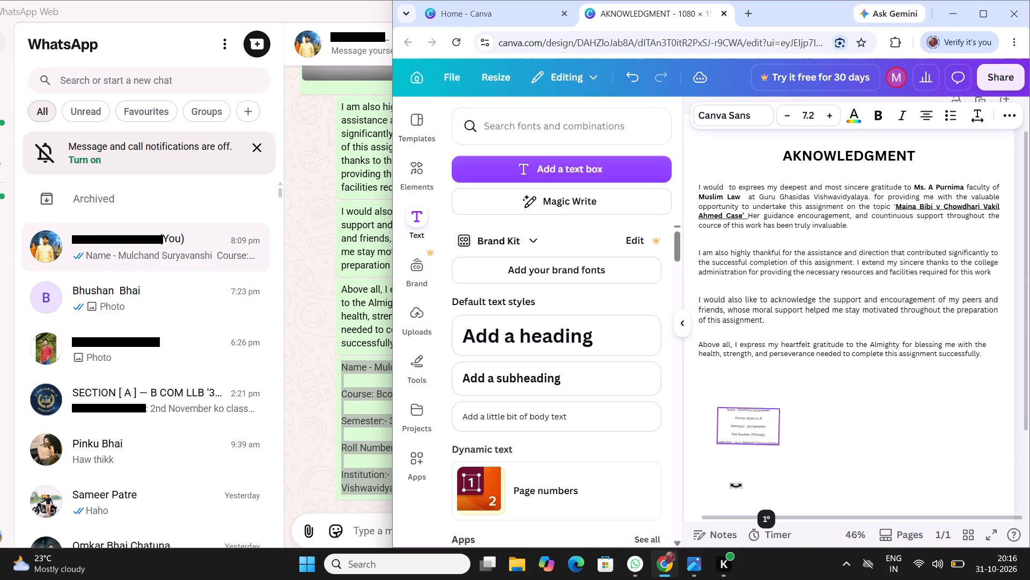
pyautogui.moveTo(736, 485); pyautogui.dragTo(738, 485)
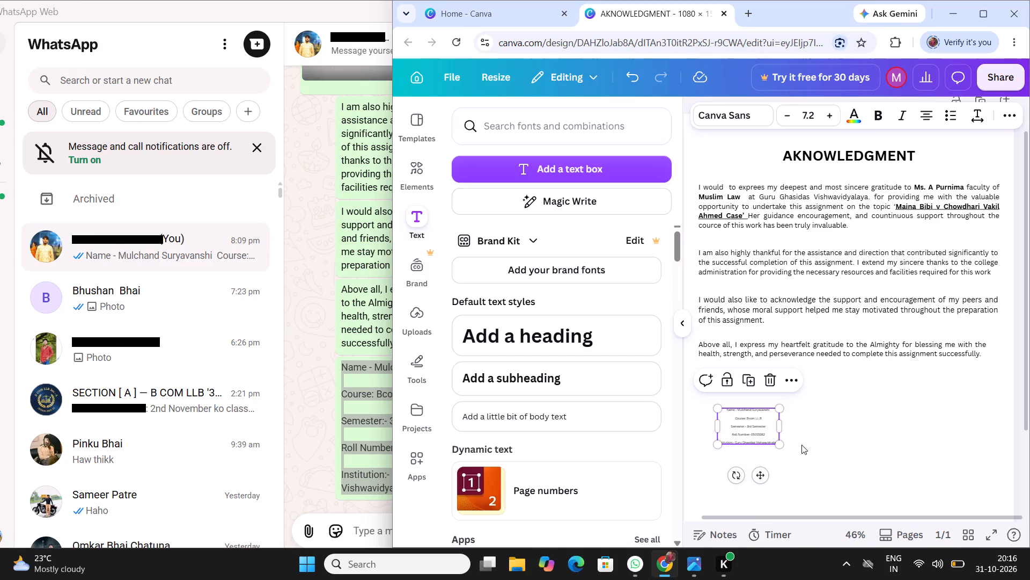
# Widen the student details box beyond its longest line and scale the block up to font size 20.4.
pyautogui.moveTo(780, 447); pyautogui.dragTo(818, 474)
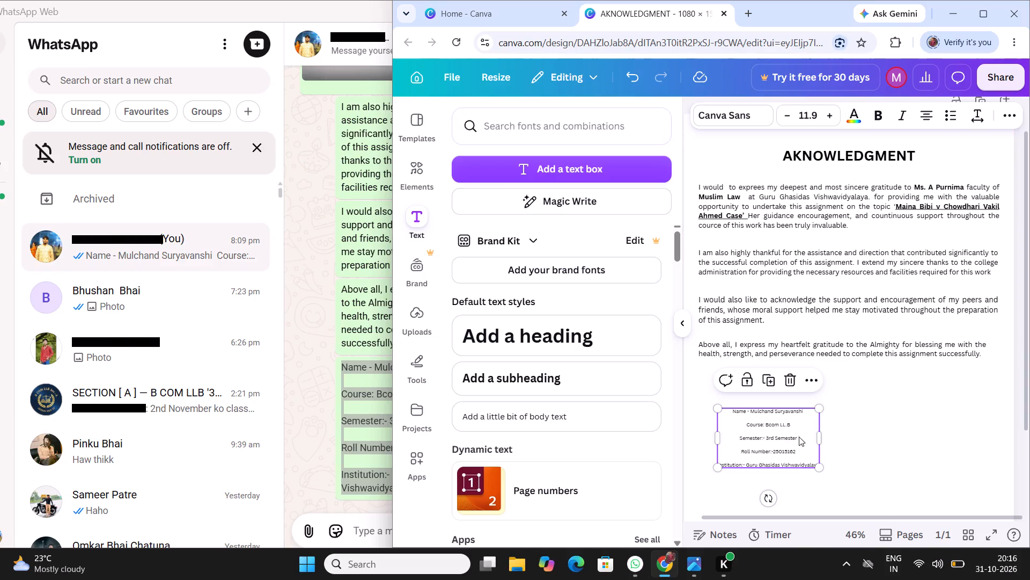
pyautogui.click(817, 468)
pyautogui.moveTo(821, 461); pyautogui.dragTo(829, 481)
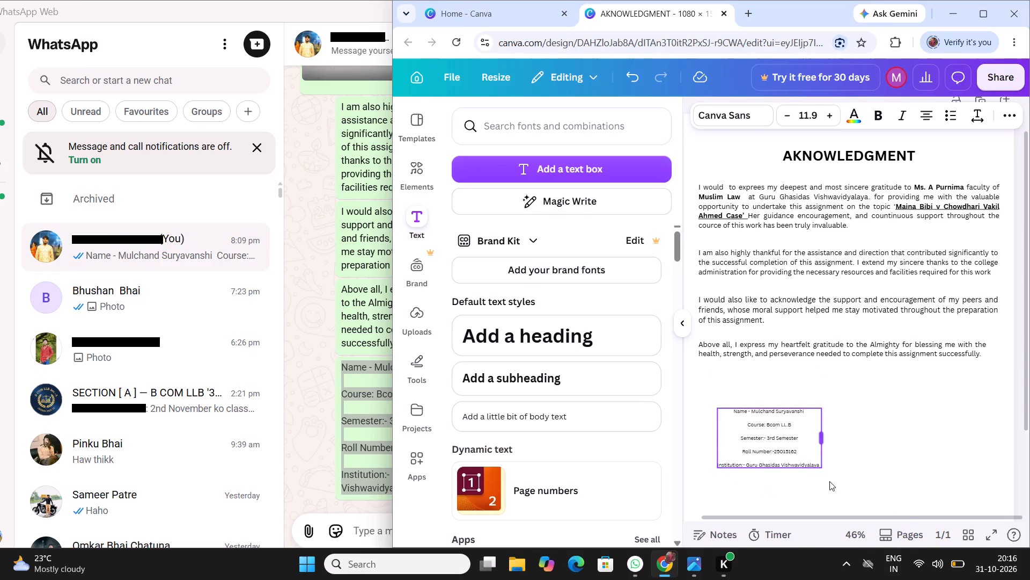
pyautogui.moveTo(829, 481); pyautogui.dragTo(850, 474)
pyautogui.click(823, 463)
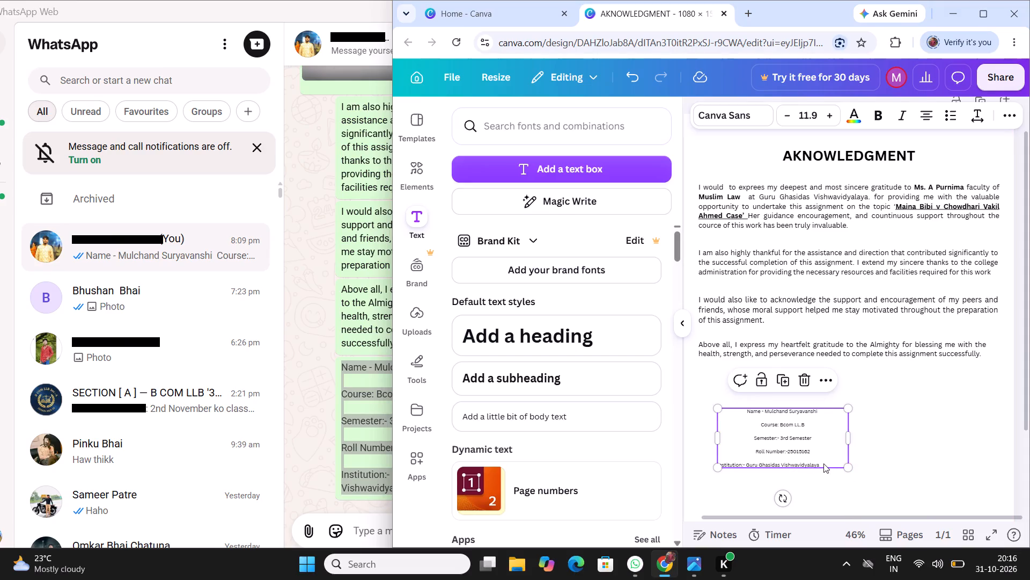
pyautogui.click(848, 473)
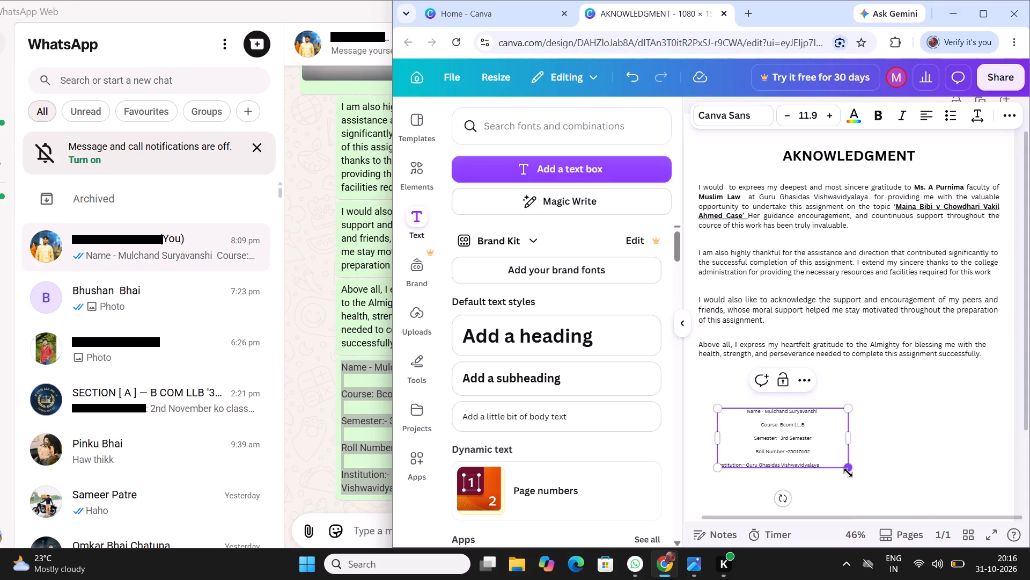
pyautogui.moveTo(848, 473); pyautogui.dragTo(920, 565)
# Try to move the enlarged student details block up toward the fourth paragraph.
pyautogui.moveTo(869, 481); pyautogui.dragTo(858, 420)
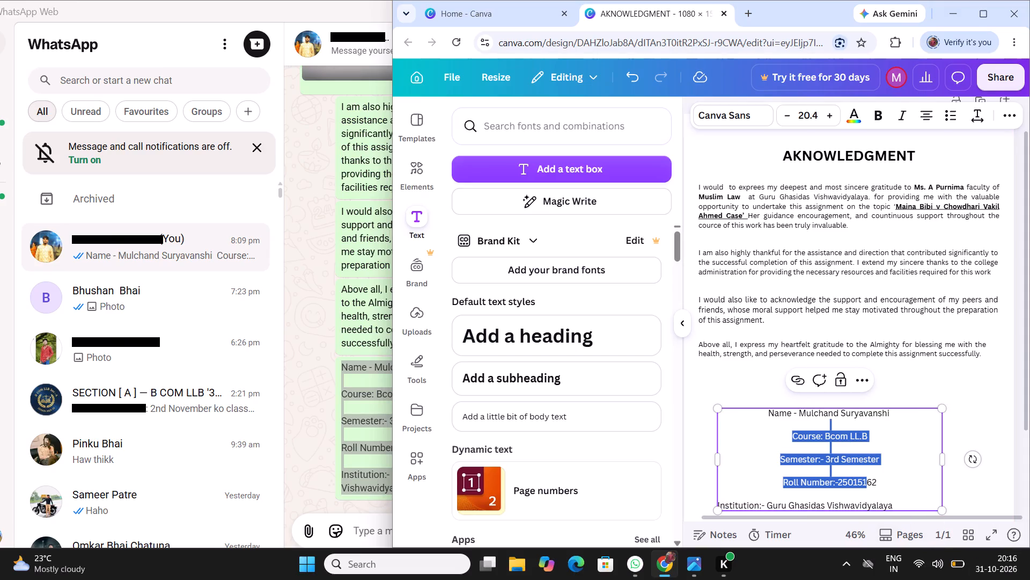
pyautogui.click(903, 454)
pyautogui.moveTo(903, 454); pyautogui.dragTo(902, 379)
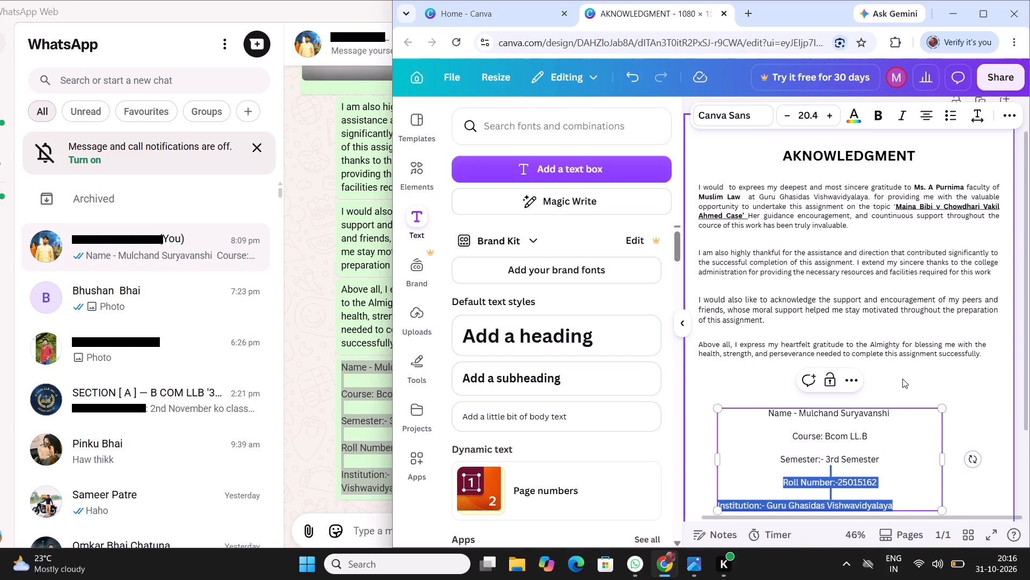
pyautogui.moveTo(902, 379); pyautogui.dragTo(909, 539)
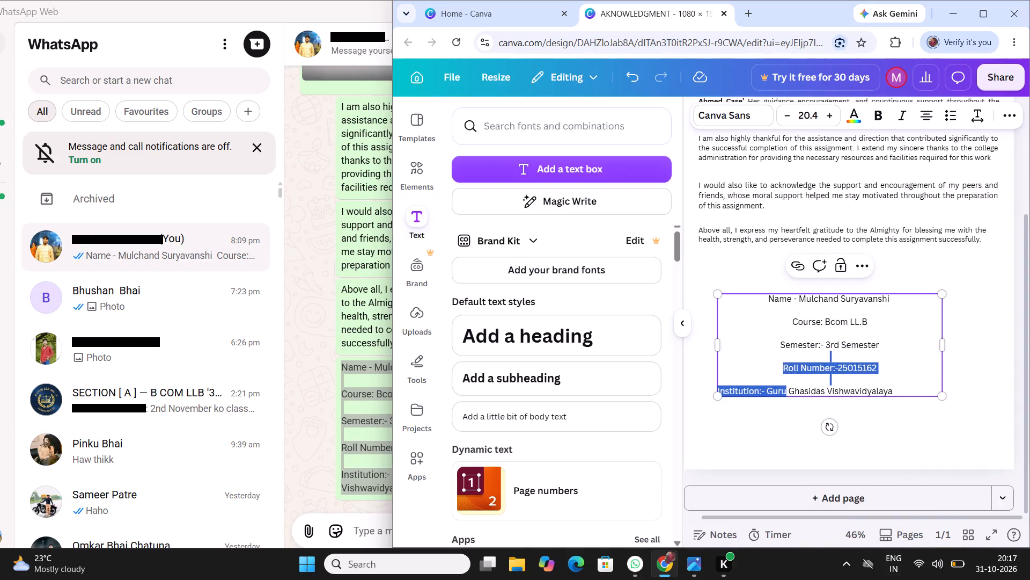
# Remove the blank line between the Semester and Roll Number lines, keeping each on its own line.
pyautogui.click(898, 390)
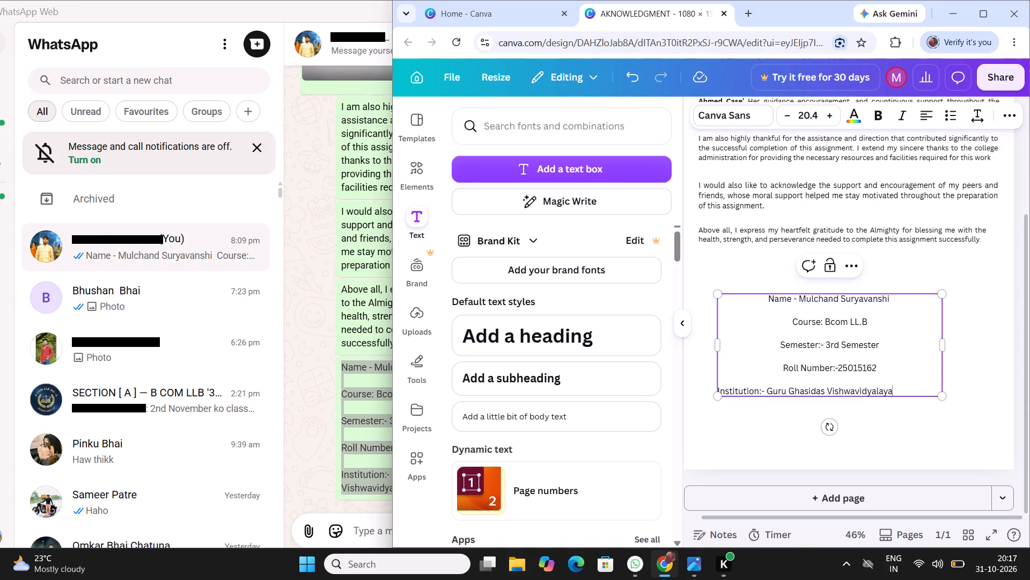
pyautogui.click(781, 369)
pyautogui.press('BackSpace')
pyautogui.press('BackSpace')
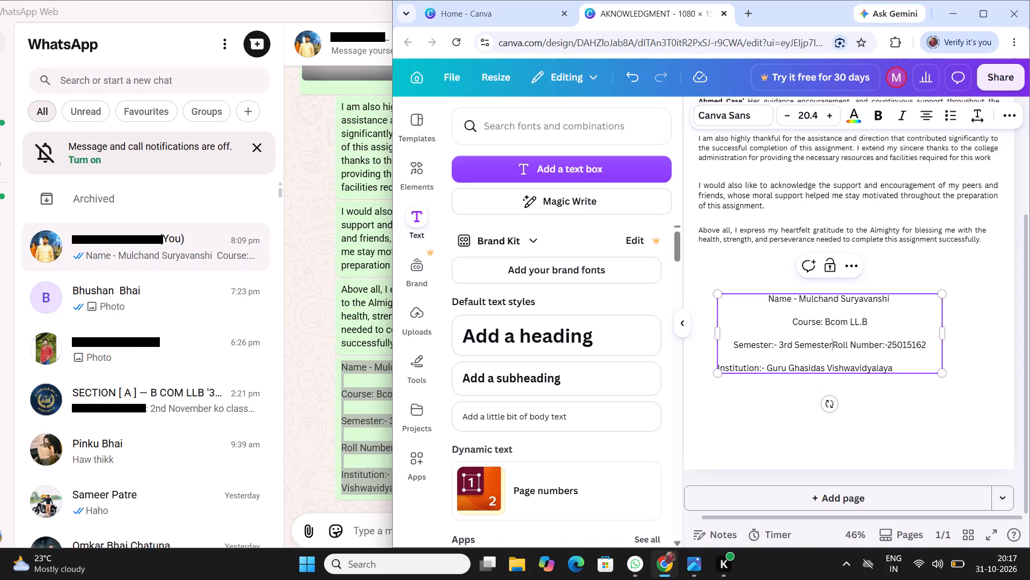
pyautogui.press('space')
pyautogui.press('space')
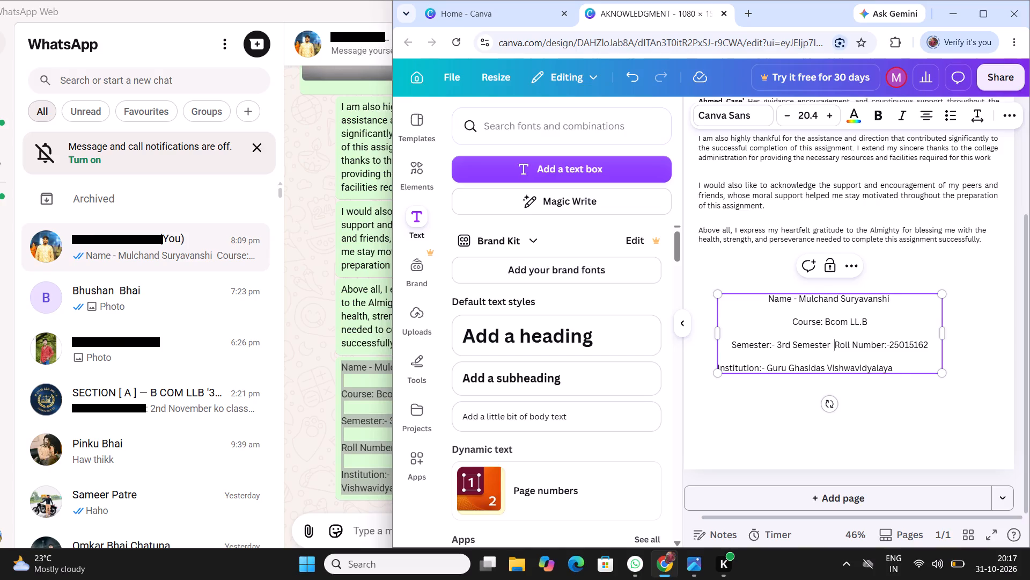
pyautogui.press('Return')
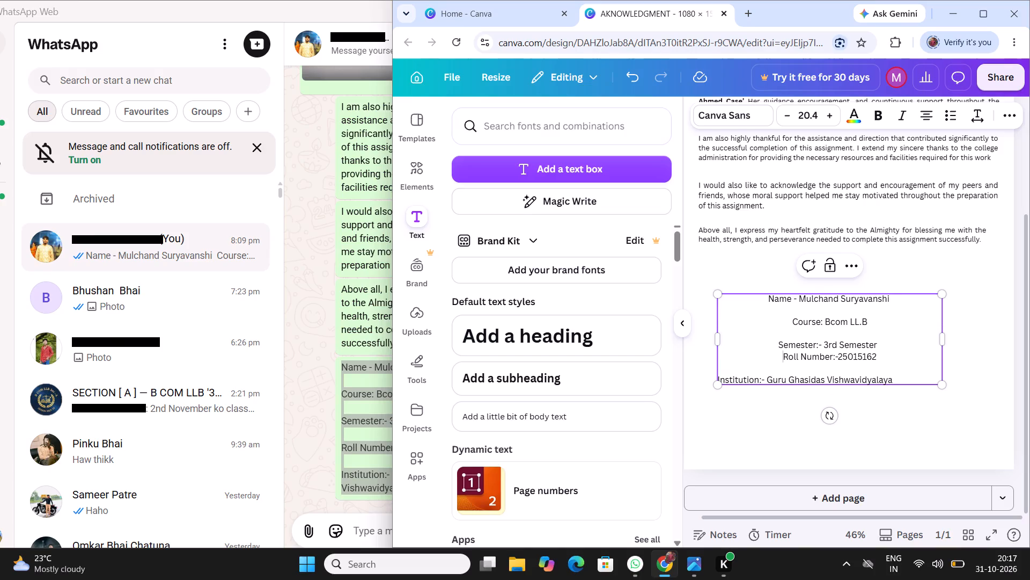
pyautogui.press('BackSpace')
pyautogui.press('BackSpace')
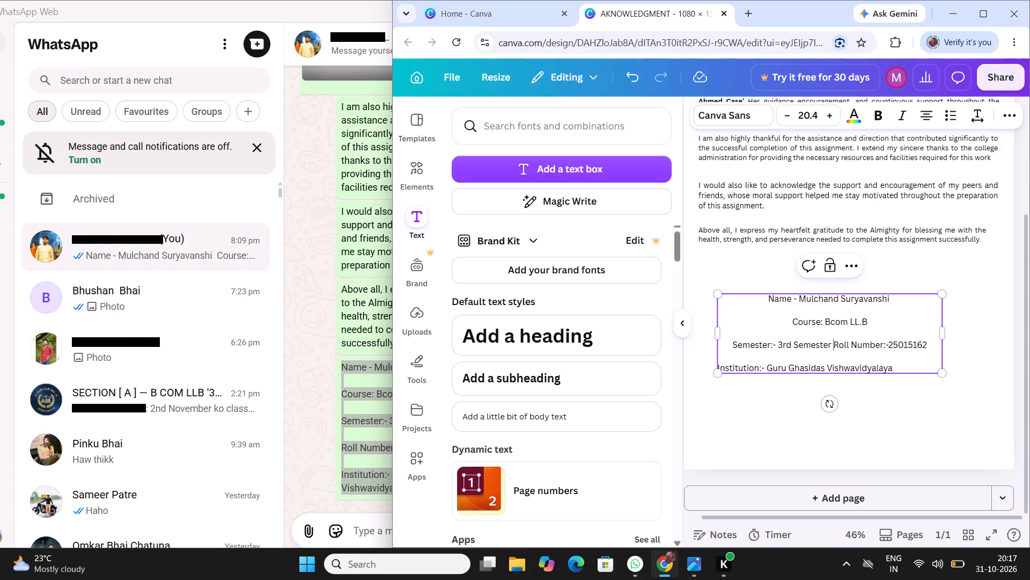
pyautogui.press('BackSpace')
pyautogui.press('Return')
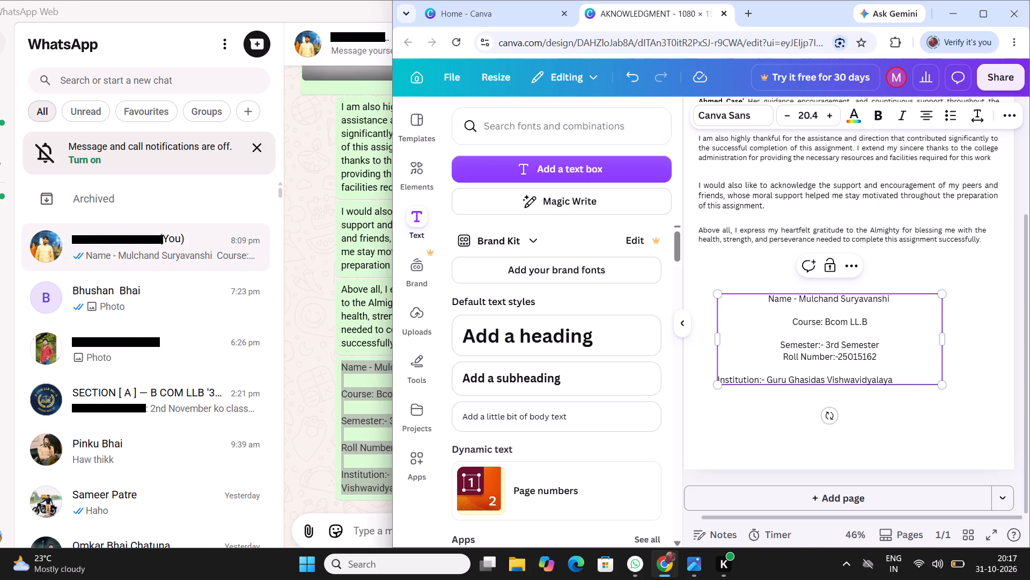
# Remove the blank lines above the Semester and Course lines in the student details block.
pyautogui.click(776, 340)
pyautogui.press('BackSpace')
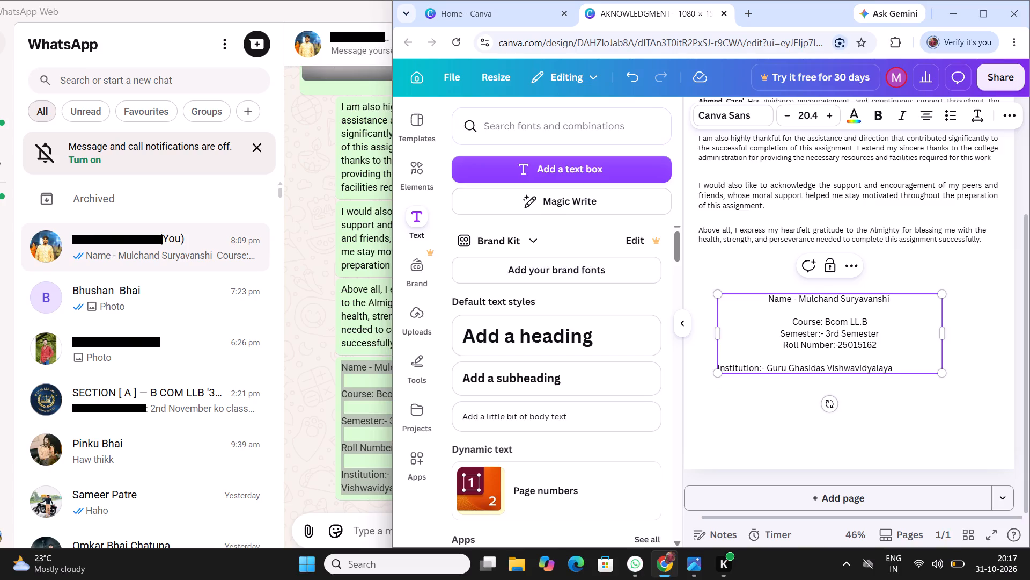
pyautogui.moveTo(786, 322); pyautogui.dragTo(792, 322)
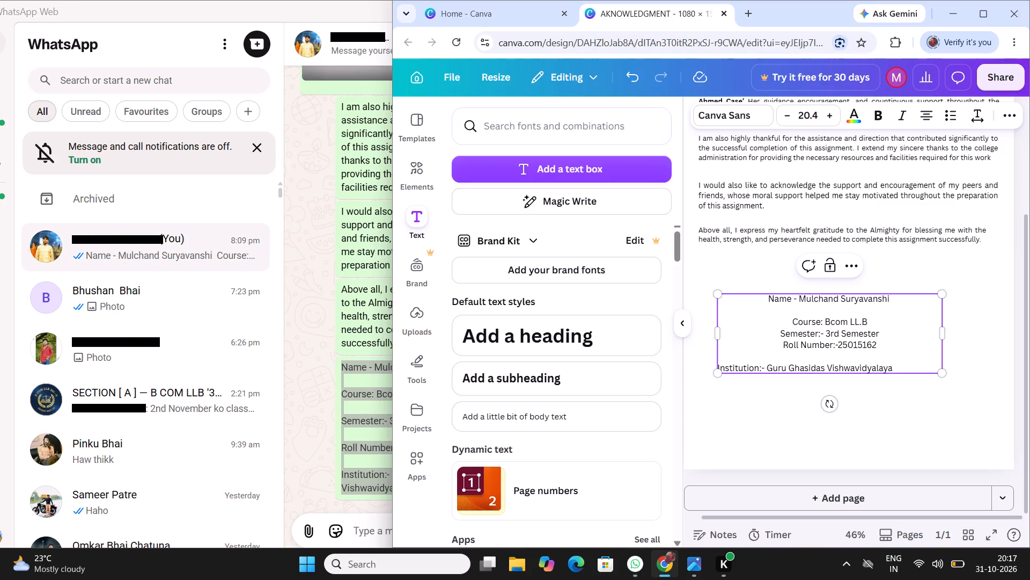
pyautogui.click(789, 321)
pyautogui.press('BackSpace')
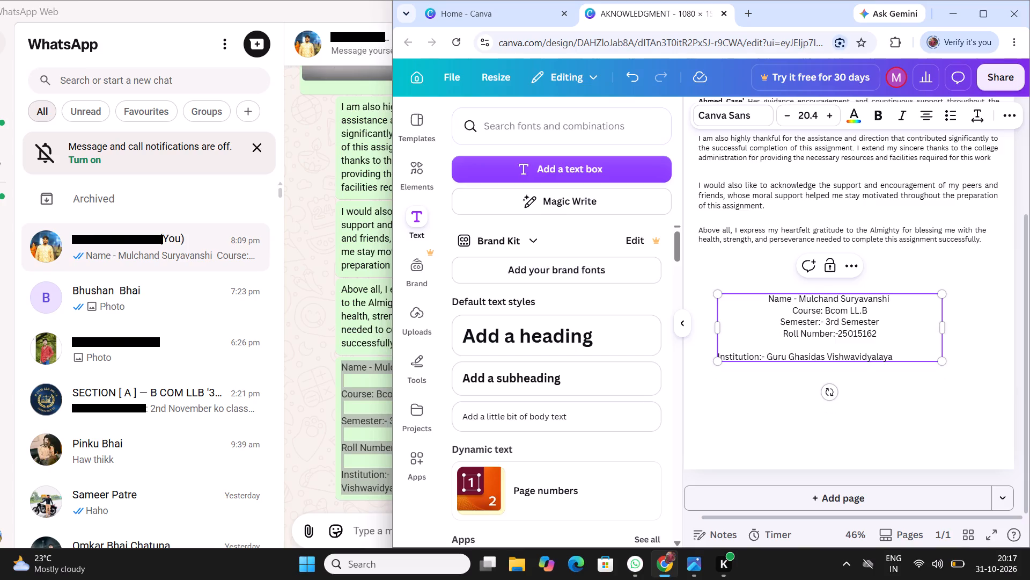
# Pad the end of the Course line with spaces until its start aligns with the Name line.
pyautogui.click(867, 311)
pyautogui.press('space')
pyautogui.press('space')
pyautogui.press('space')
pyautogui.press('space')
pyautogui.press('space')
pyautogui.press('space')
pyautogui.press('space')
pyautogui.press('space')
pyautogui.press('space')
pyautogui.press('space')
pyautogui.press('space')
pyautogui.press('space')
pyautogui.press('space')
pyautogui.press('space')
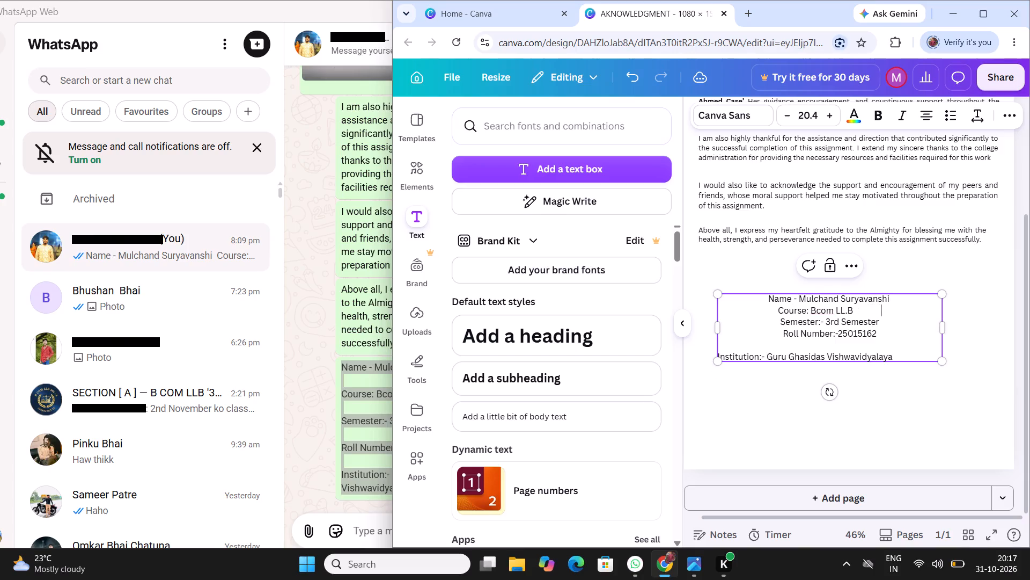
pyautogui.press('space')
pyautogui.press('space')
pyautogui.press('space')
pyautogui.press('space')
pyautogui.press('space')
pyautogui.press('space')
pyautogui.press('space')
pyautogui.press('space')
pyautogui.press('space')
pyautogui.press('space')
pyautogui.press('space')
pyautogui.press('space')
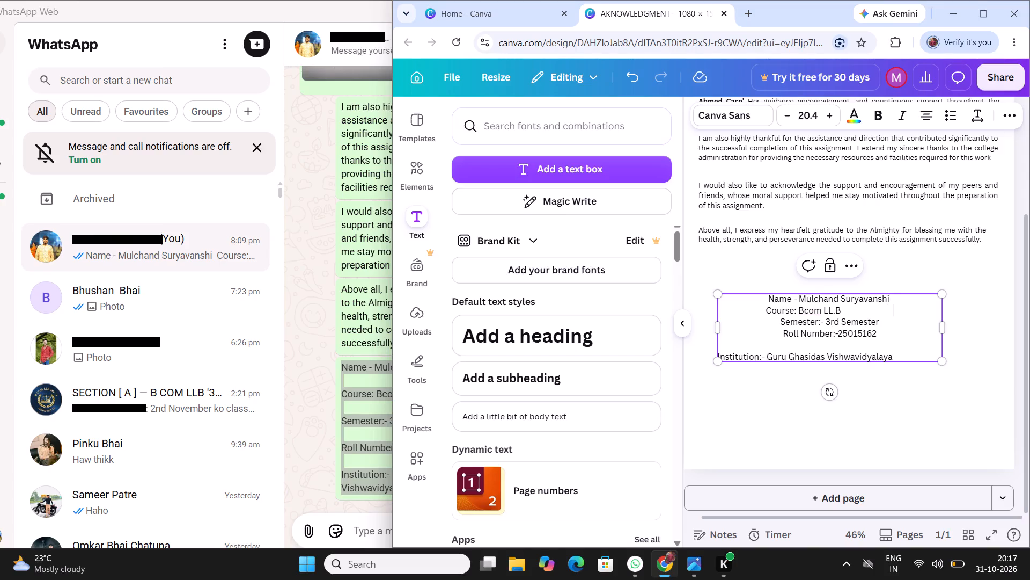
pyautogui.press('BackSpace')
pyautogui.press('BackSpace')
pyautogui.press('BackSpace')
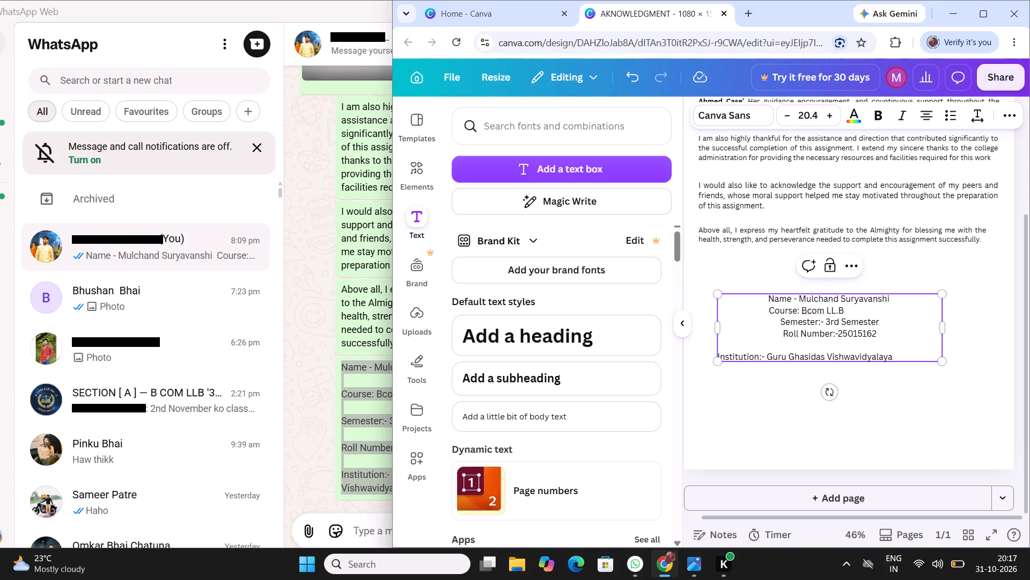
pyautogui.press('space')
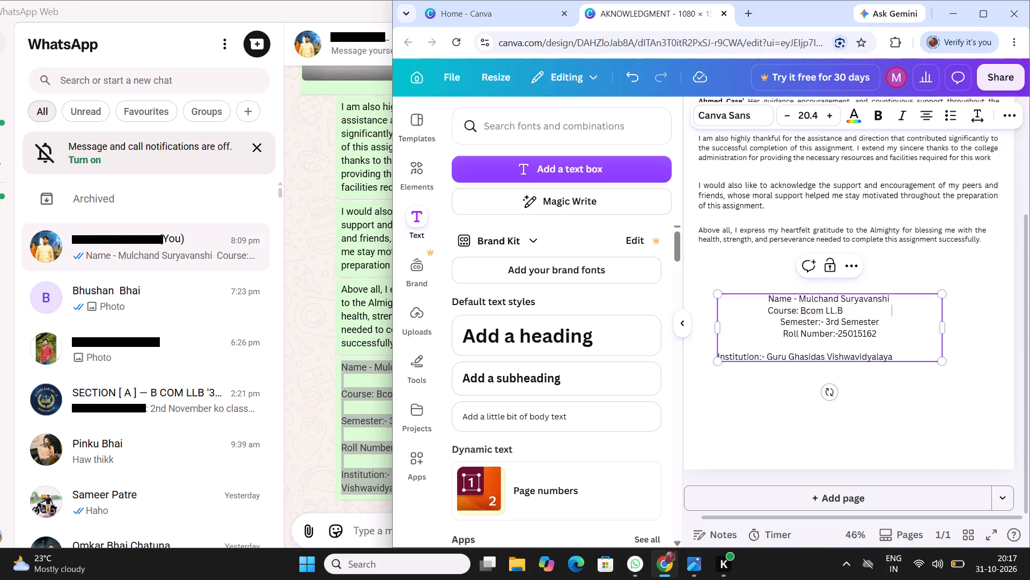
# Pad the end of the Semester line with spaces until its start aligns with the Course line.
pyautogui.click(879, 324)
pyautogui.press('space')
pyautogui.press('space')
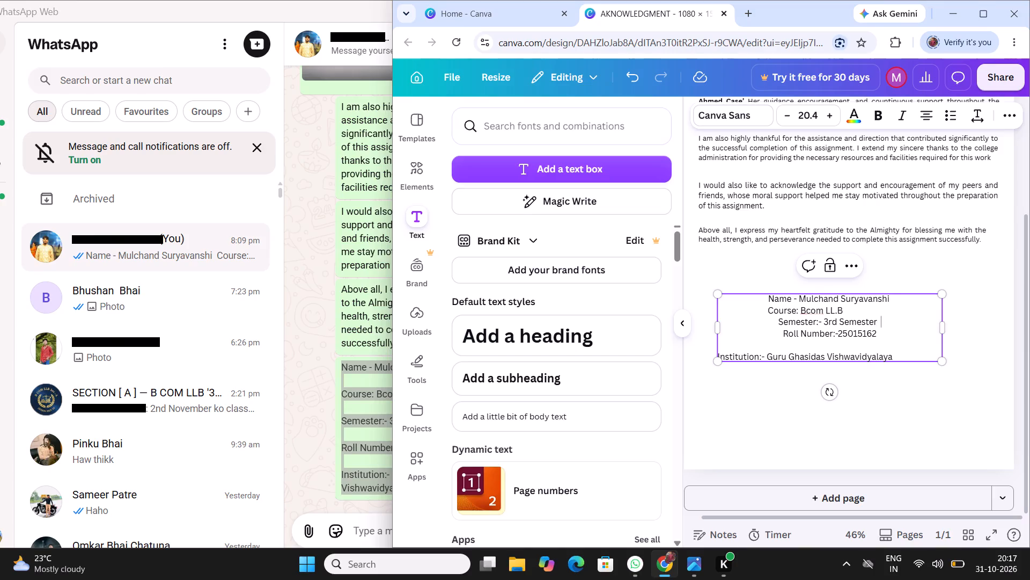
pyautogui.press('space')
pyautogui.press('space')
pyautogui.press('space')
pyautogui.press('space')
pyautogui.press('space')
pyautogui.press('space')
pyautogui.press('space')
pyautogui.press('space')
pyautogui.press('space')
pyautogui.press('space')
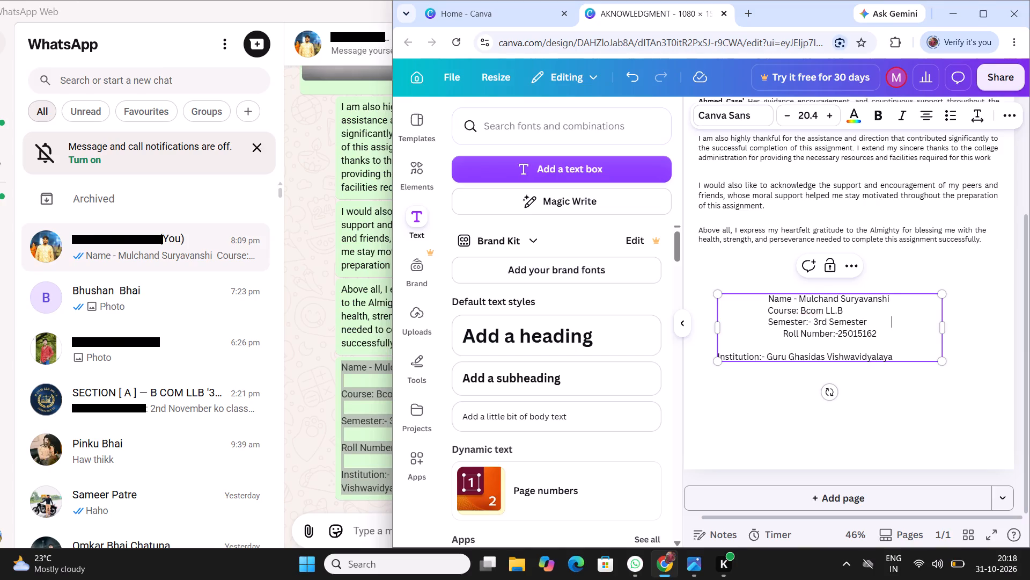
# Pad the end of the Roll Number line with spaces until its start aligns with the lines above.
pyautogui.click(881, 333)
pyautogui.press('space')
pyautogui.press('space')
pyautogui.press('space')
pyautogui.press('space')
pyautogui.press('space')
pyautogui.press('space')
pyautogui.press('space')
pyautogui.press('space')
pyautogui.press('space')
pyautogui.press('space')
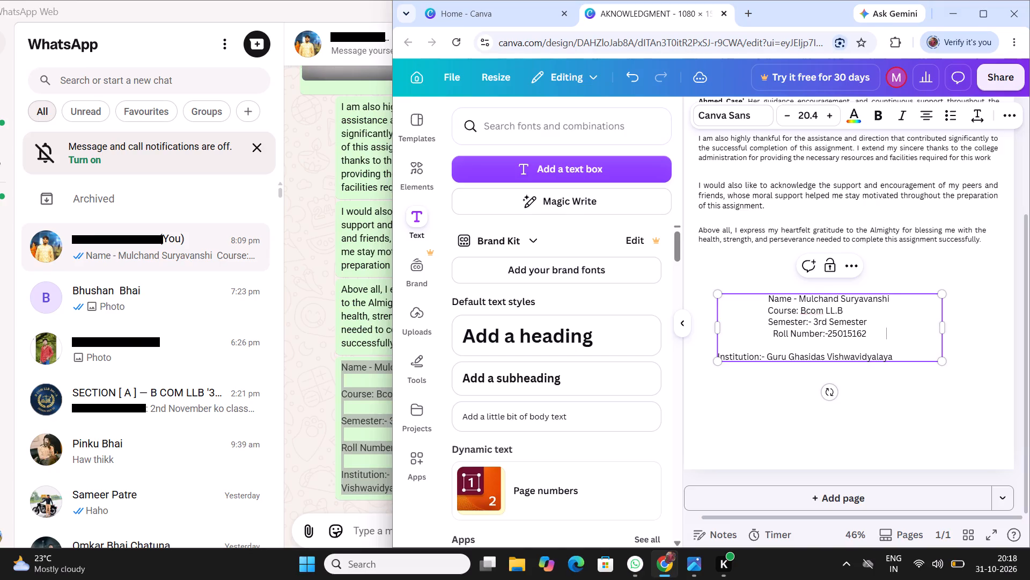
pyautogui.press('space')
pyautogui.press('space')
pyautogui.press('space')
pyautogui.press('space')
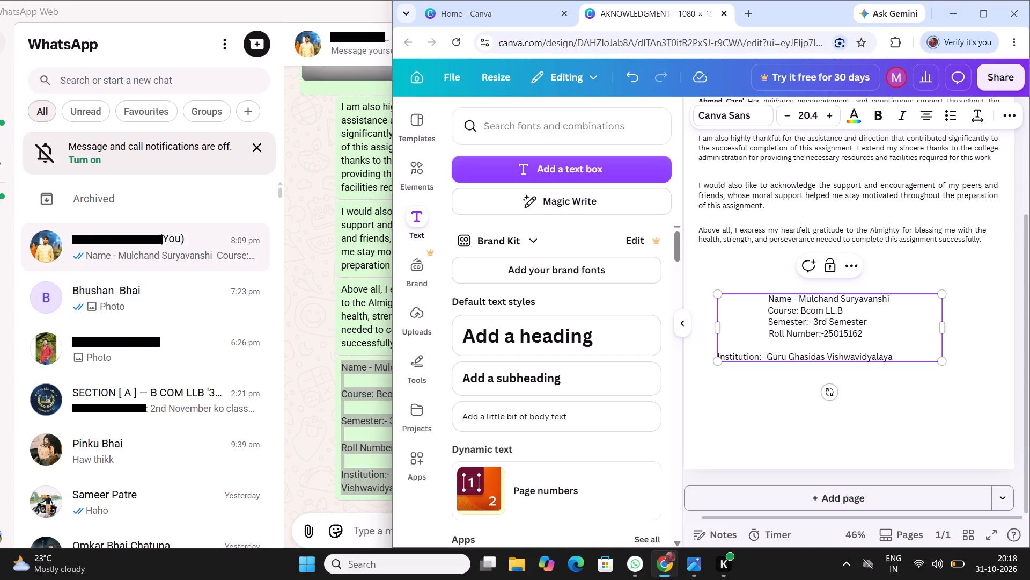
pyautogui.press('space')
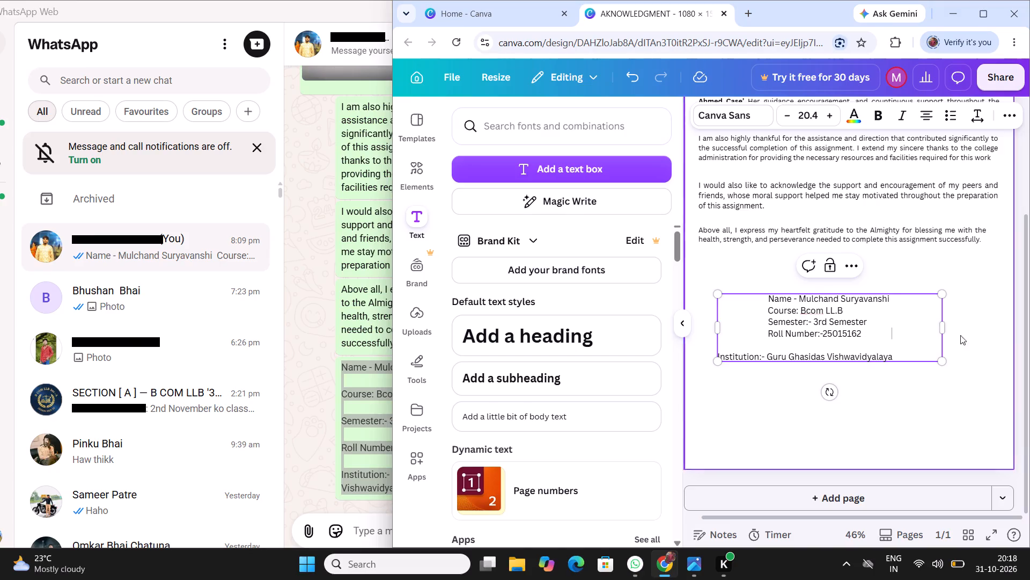
# Copy "Guru Ghasidas Vishwavidyalaya" from the Institution line and delete it there, leaving only the "Institution:-" label.
pyautogui.click(898, 361)
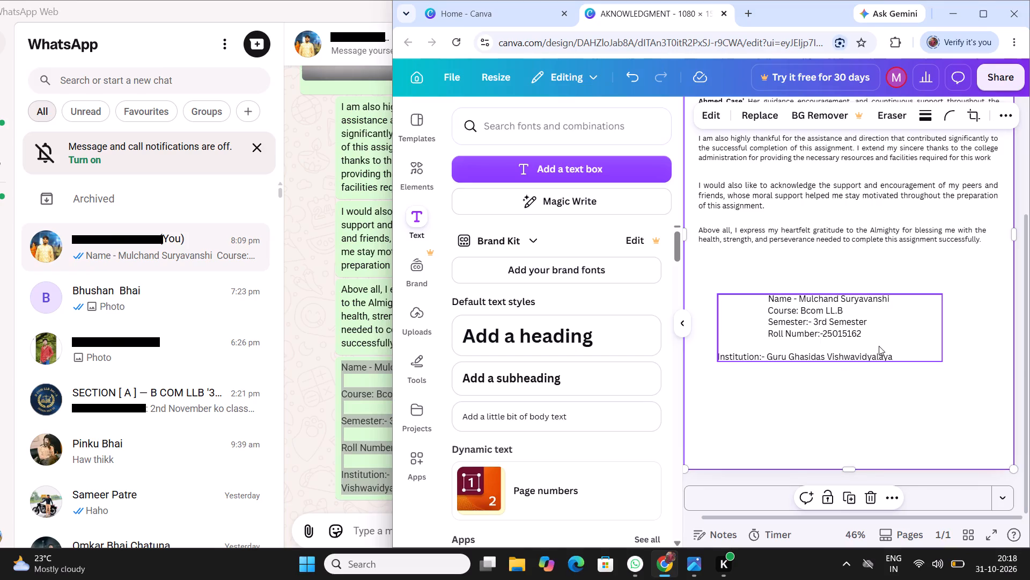
pyautogui.click(895, 351)
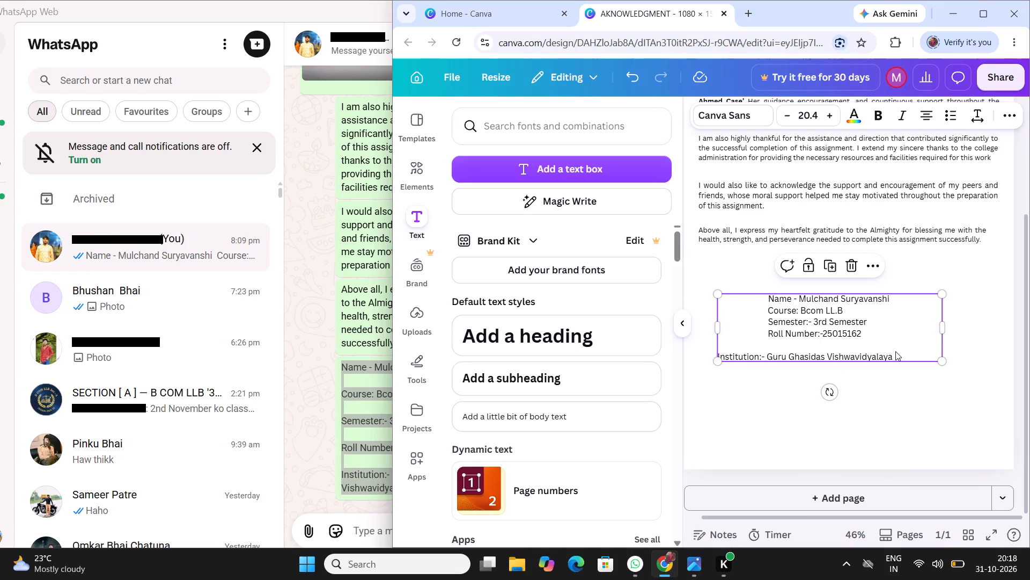
pyautogui.doubleClick(900, 353)
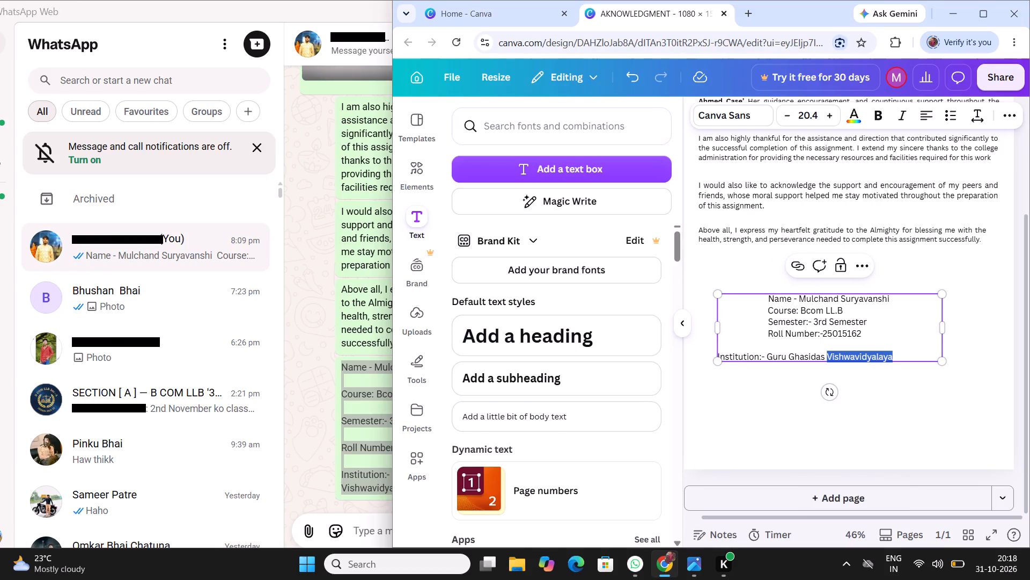
pyautogui.doubleClick(900, 353)
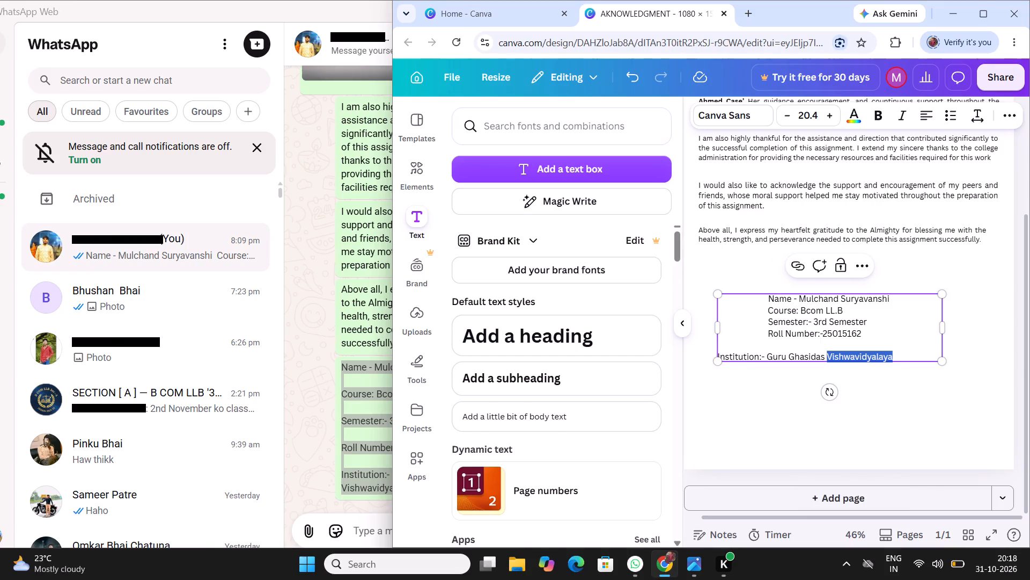
pyautogui.click(900, 353)
pyautogui.moveTo(900, 353); pyautogui.dragTo(864, 403)
pyautogui.click(864, 403)
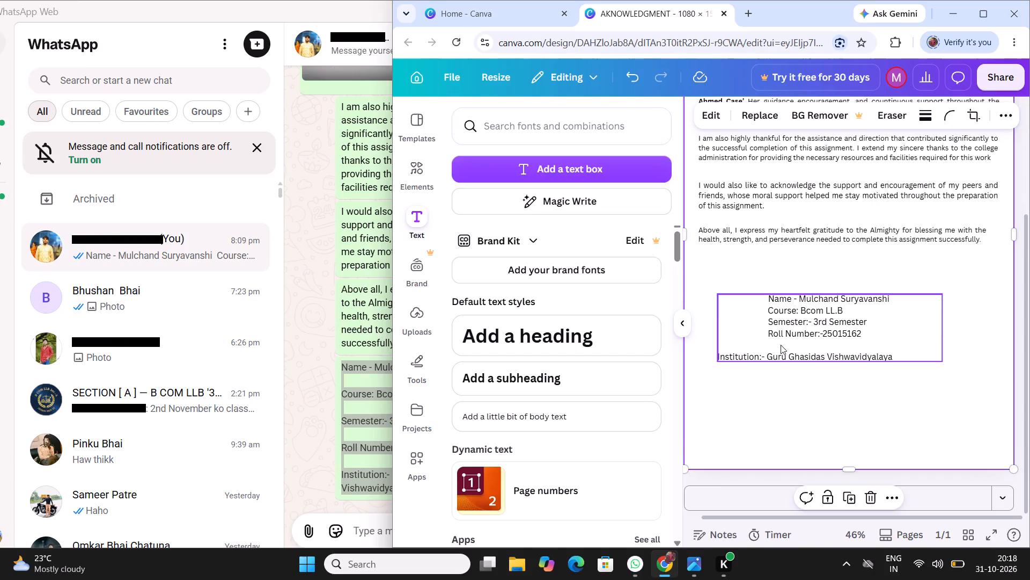
pyautogui.moveTo(773, 355); pyautogui.dragTo(785, 355)
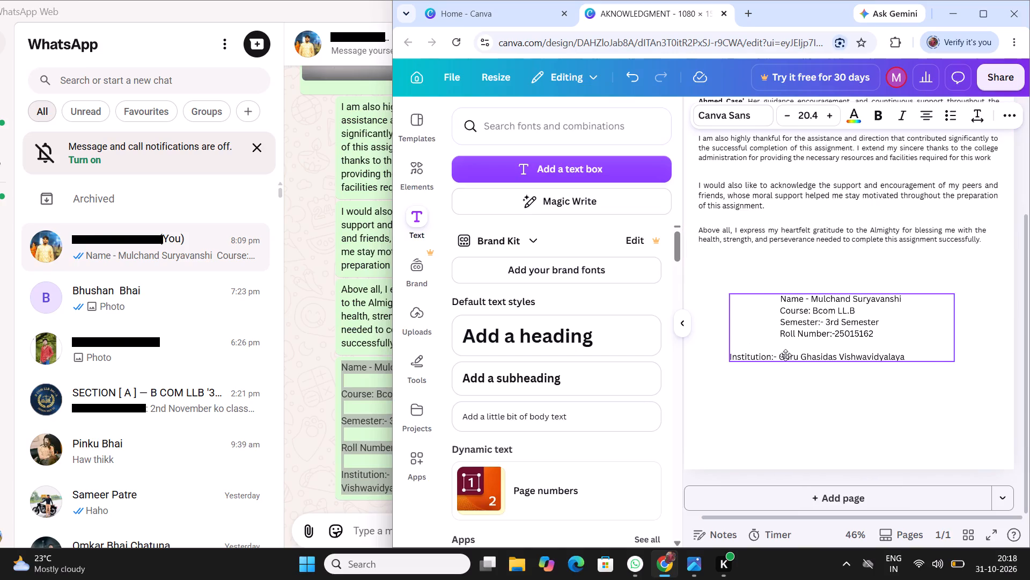
pyautogui.moveTo(785, 355); pyautogui.dragTo(786, 355)
pyautogui.click(786, 355)
pyautogui.moveTo(786, 355); pyautogui.dragTo(892, 348)
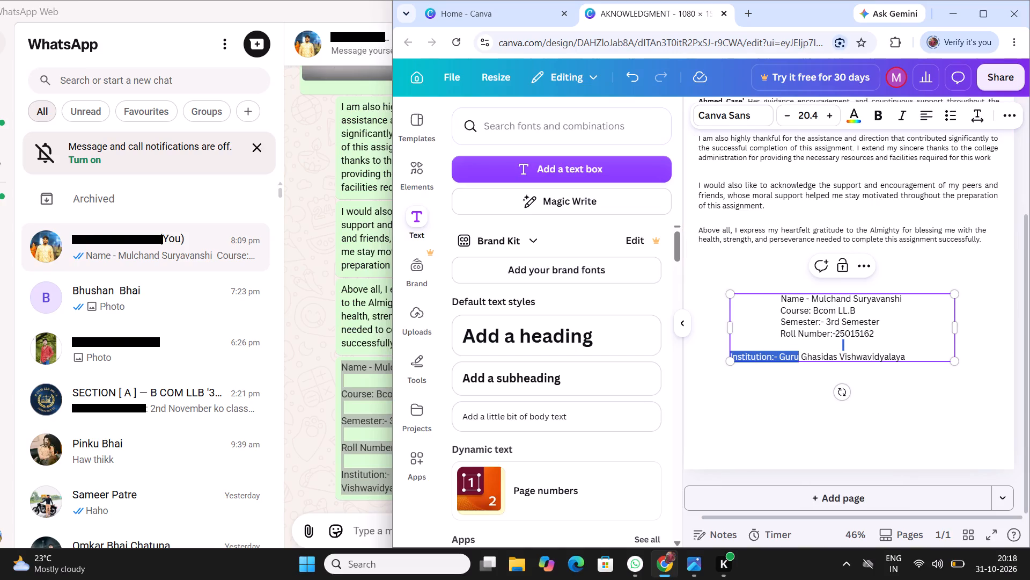
pyautogui.moveTo(892, 348); pyautogui.dragTo(913, 368)
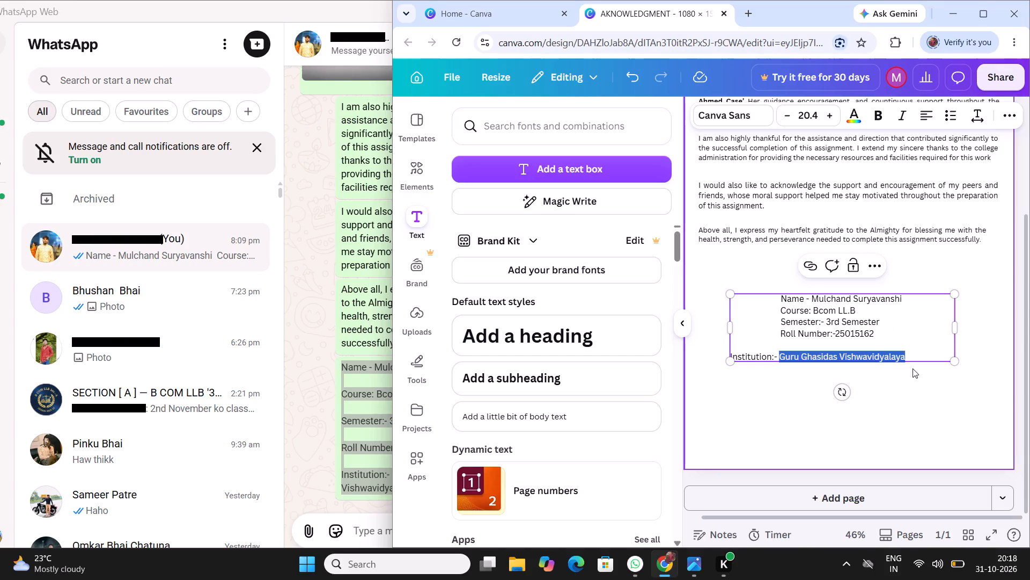
pyautogui.hotkey('ctrl', 'c')
pyautogui.press('BackSpace')
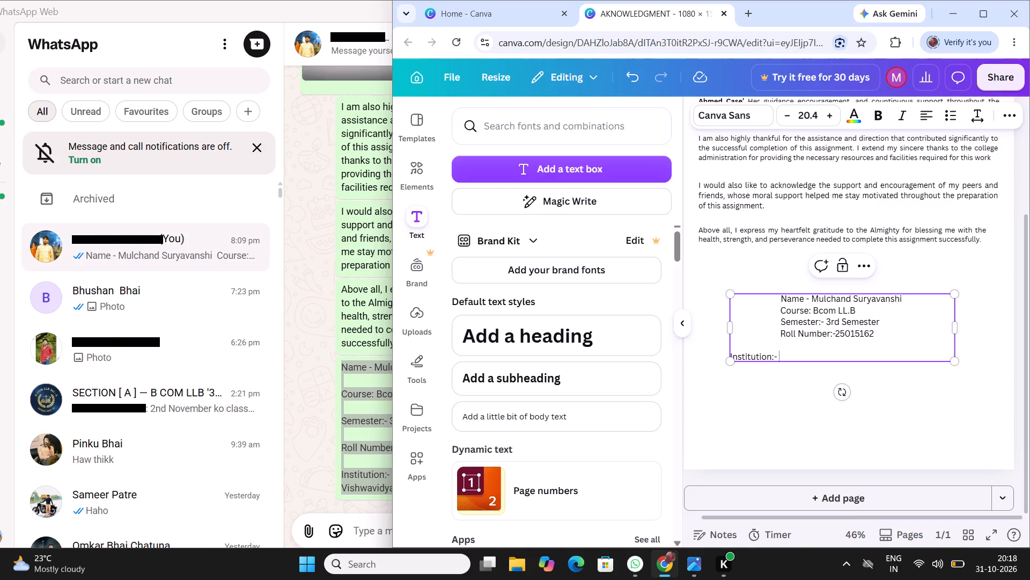
# Enlarge the student details text box proportionally until its font size is 22.6.
pyautogui.click(730, 351)
pyautogui.click(744, 357)
pyautogui.moveTo(729, 364); pyautogui.dragTo(707, 381)
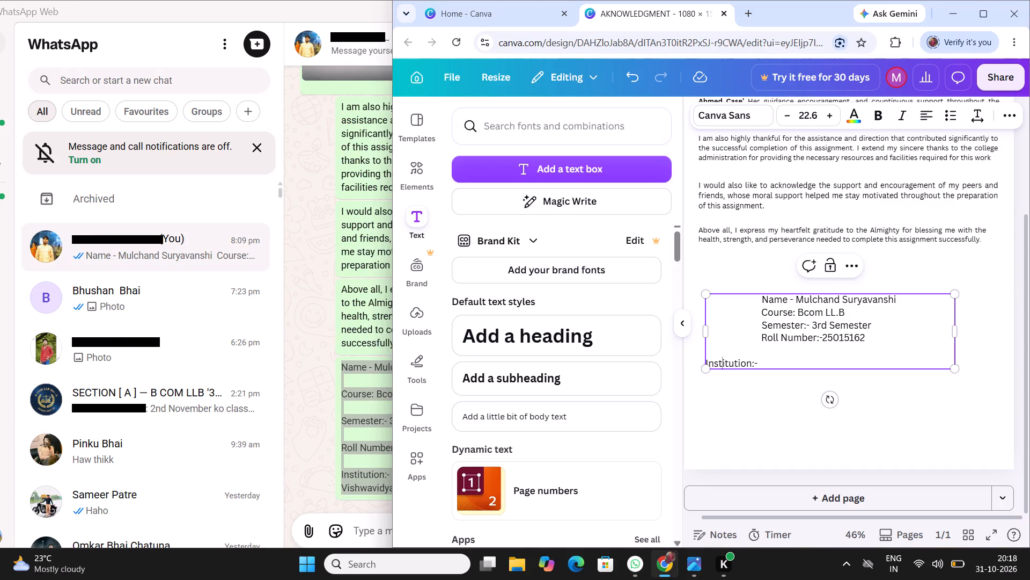
# Remove the blank line above "Institution:-" so the label, with its initial "I" retyped, starts a line directly beneath Roll Number.
pyautogui.click(704, 357)
pyautogui.click(708, 358)
pyautogui.press('BackSpace')
pyautogui.press('BackSpace')
pyautogui.press('BackSpace')
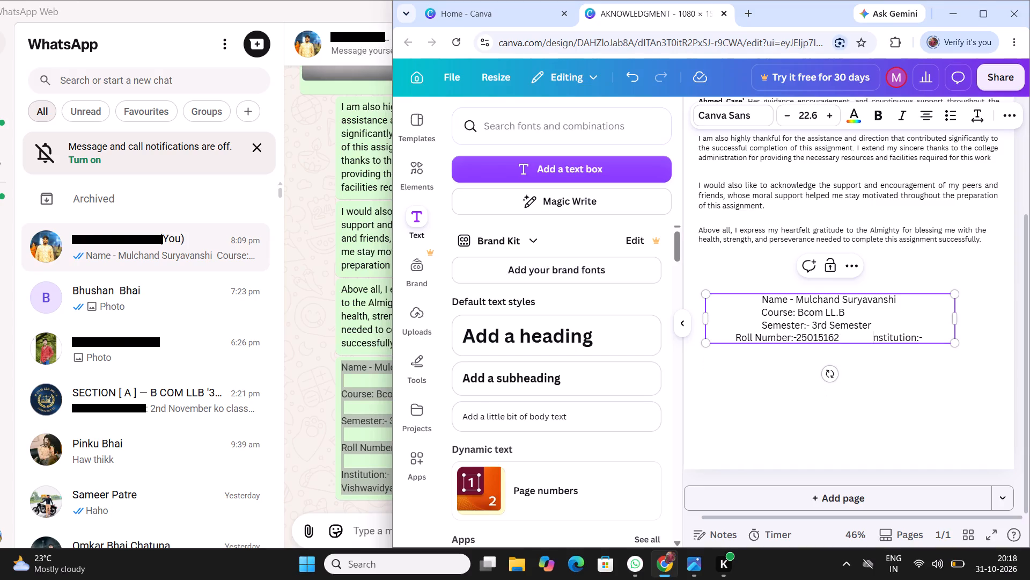
pyautogui.press('space')
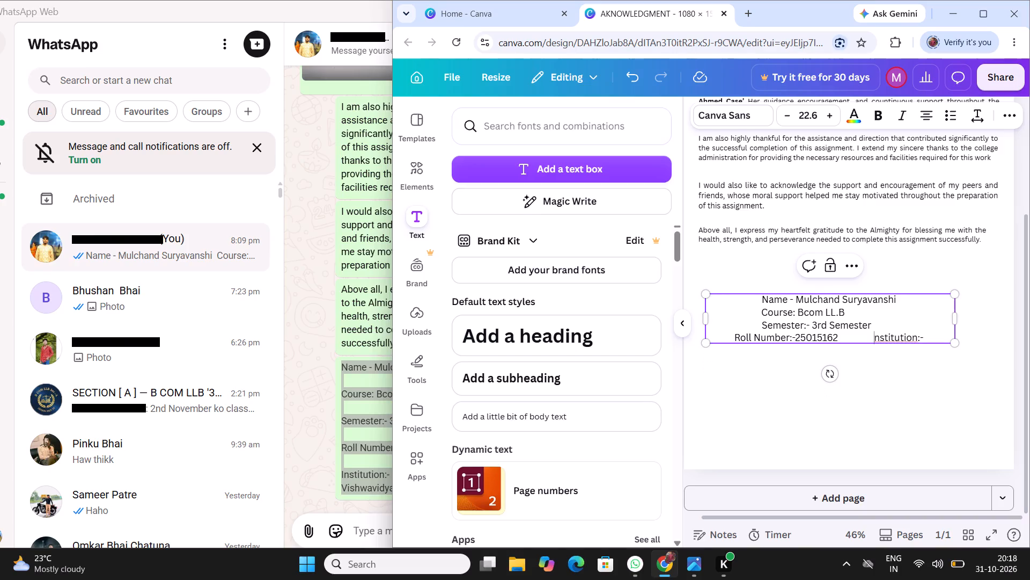
pyautogui.press('Return')
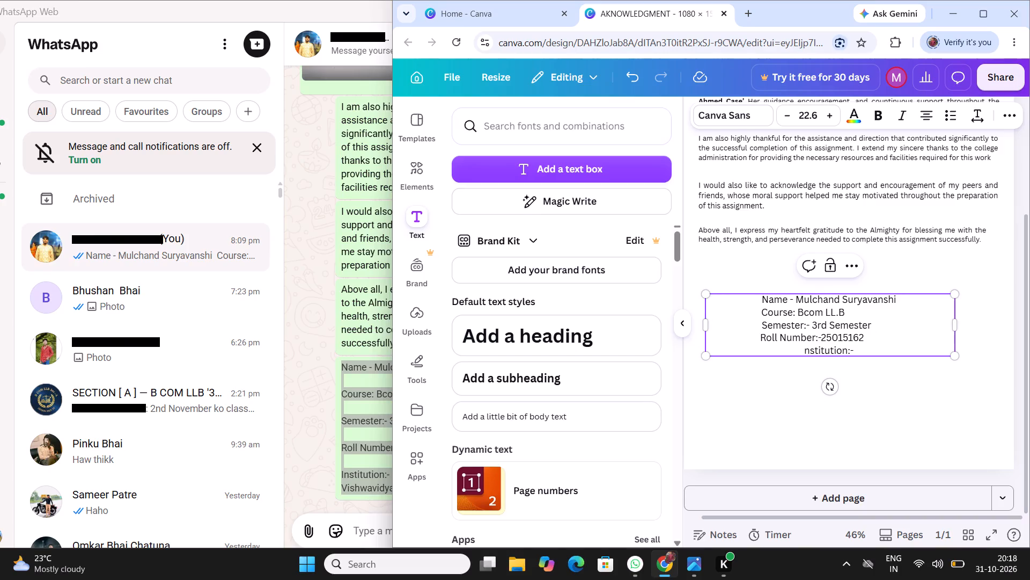
pyautogui.press('space')
pyautogui.press('BackSpace')
pyautogui.press('BackSpace')
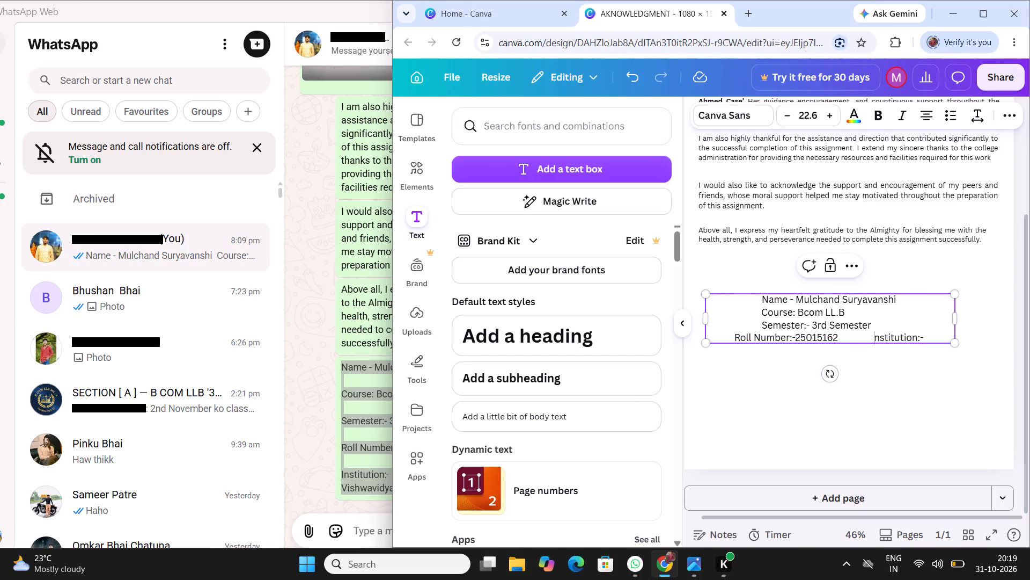
pyautogui.press('space')
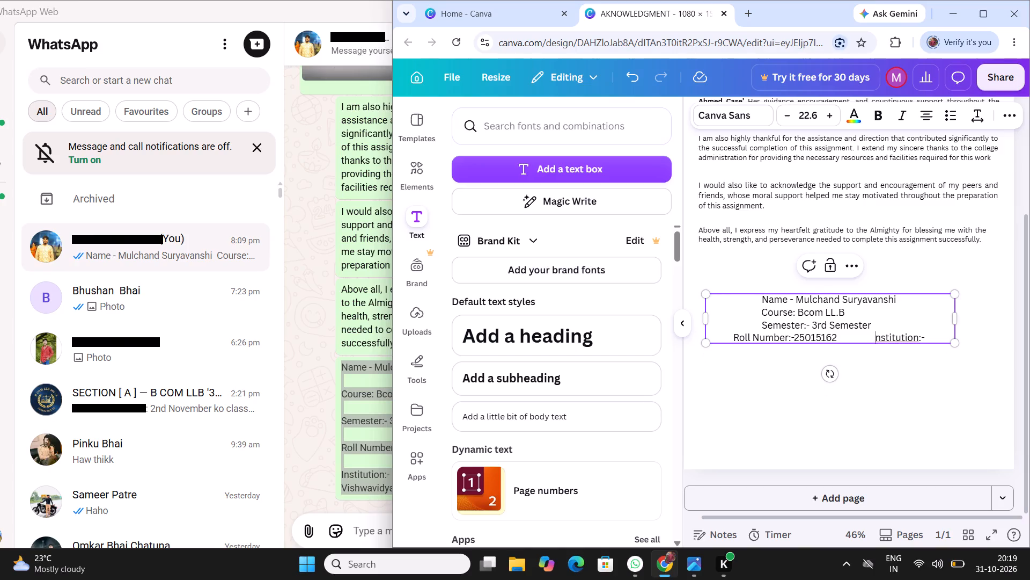
pyautogui.press('\\')
pyautogui.press('BackSpace')
pyautogui.press('Return')
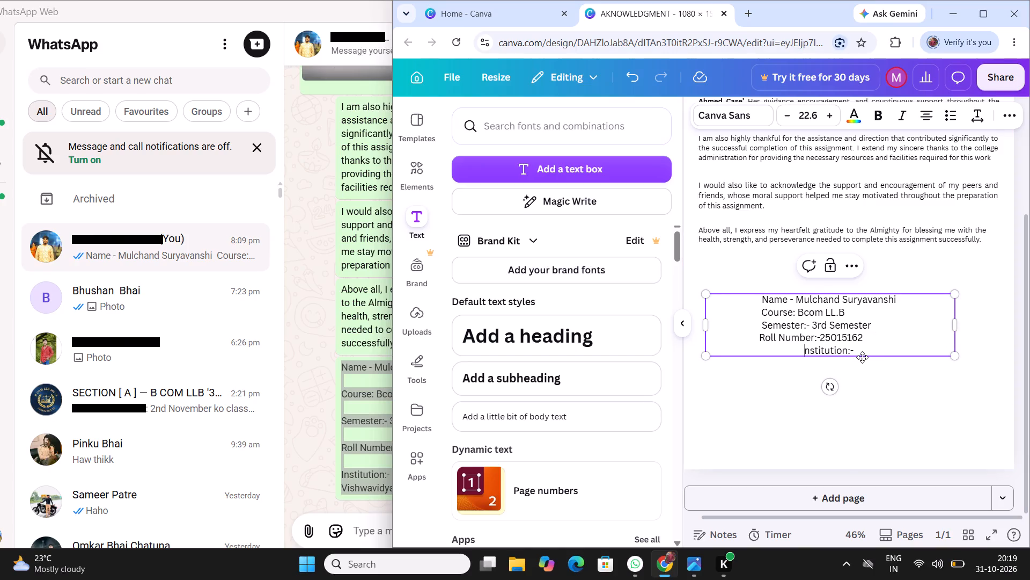
pyautogui.press('i')
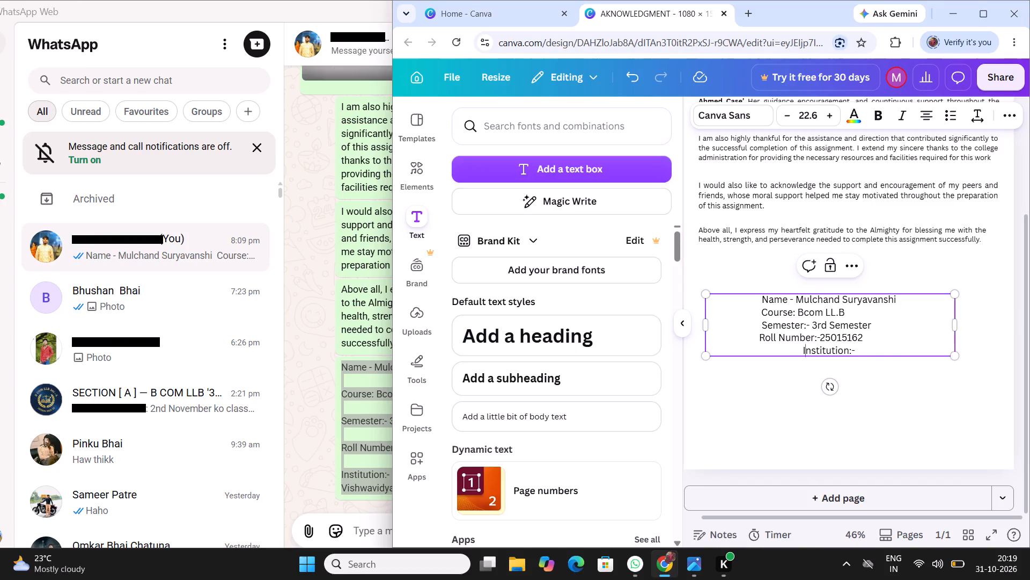
# Pad the end of the Institution line with spaces until its start aligns with the lines above.
pyautogui.click(856, 348)
pyautogui.press('space')
pyautogui.press('space')
pyautogui.press('space')
pyautogui.press('space')
pyautogui.press('space')
pyautogui.press('space')
pyautogui.press('space')
pyautogui.press('space')
pyautogui.press('space')
pyautogui.press('space')
pyautogui.press('space')
pyautogui.press('space')
pyautogui.press('space')
pyautogui.press('space')
pyautogui.press('space')
pyautogui.press('space')
pyautogui.press('space')
pyautogui.press('space')
pyautogui.press('space')
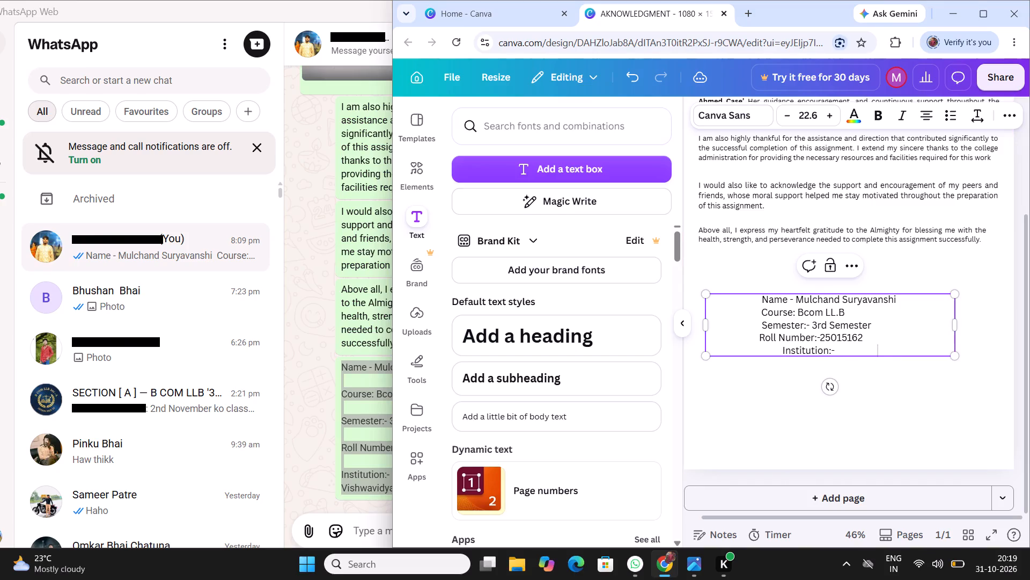
pyautogui.press('space')
pyautogui.press('space')
pyautogui.press('space')
pyautogui.press('space')
pyautogui.press('space')
pyautogui.press('space')
pyautogui.press('space')
pyautogui.press('space')
pyautogui.press('space')
pyautogui.press('space')
pyautogui.press('space')
pyautogui.press('space')
pyautogui.press('space')
pyautogui.press('space')
pyautogui.press('space')
pyautogui.press('space')
pyautogui.press('space')
pyautogui.press('space')
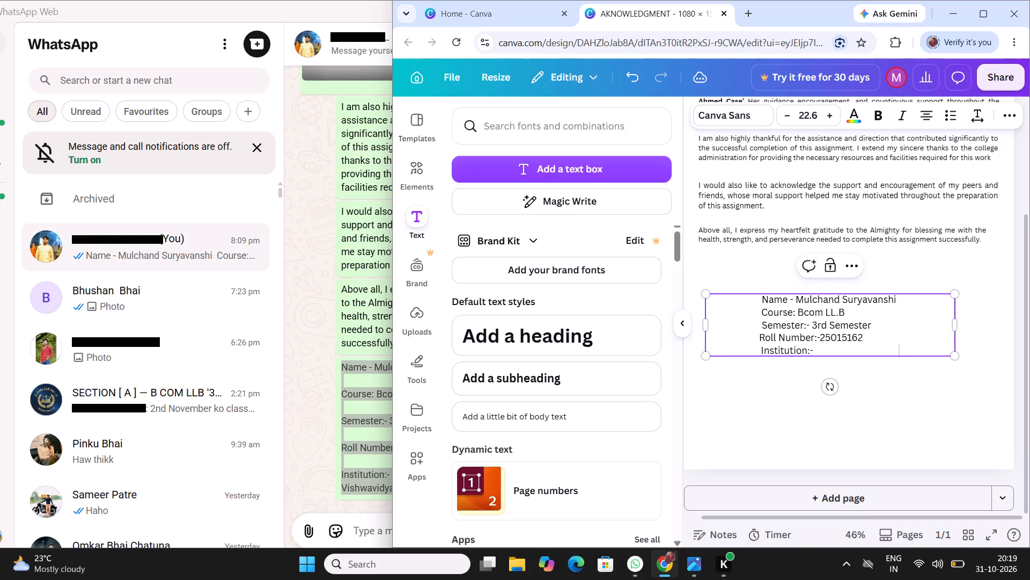
pyautogui.press('space')
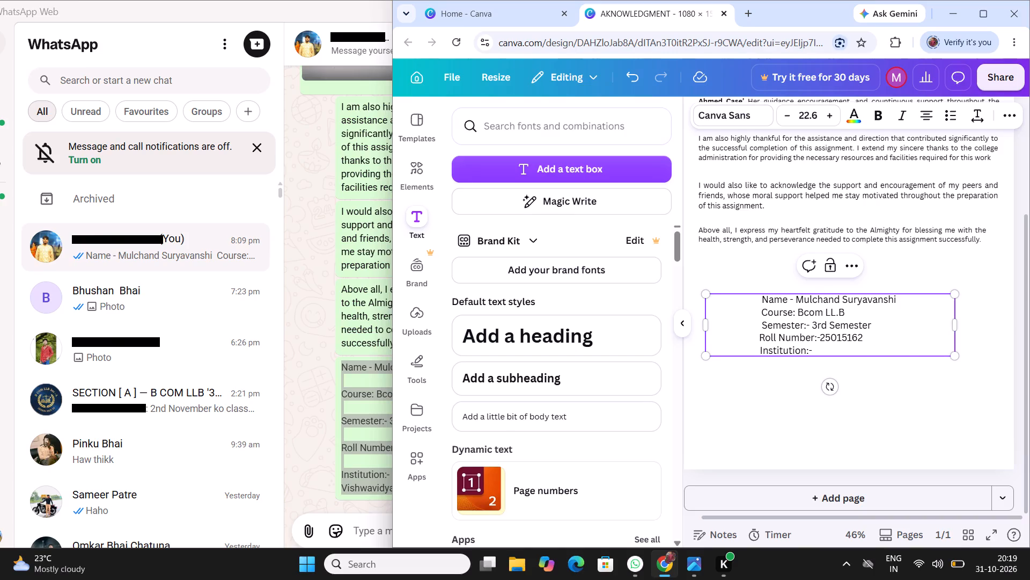
# Adjust the trailing spaces on the Roll Number line until its start aligns with the Semester line.
pyautogui.doubleClick(910, 329)
pyautogui.moveTo(910, 329); pyautogui.dragTo(910, 334)
pyautogui.click(910, 334)
pyautogui.press('space')
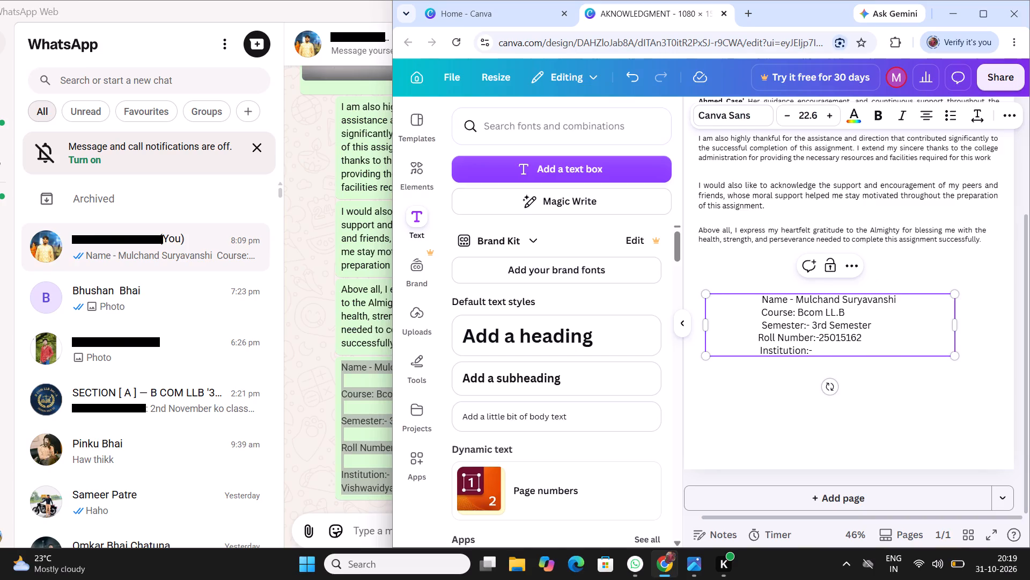
pyautogui.press('BackSpace')
pyautogui.press('BackSpace')
pyautogui.press('BackSpace')
pyautogui.press('BackSpace')
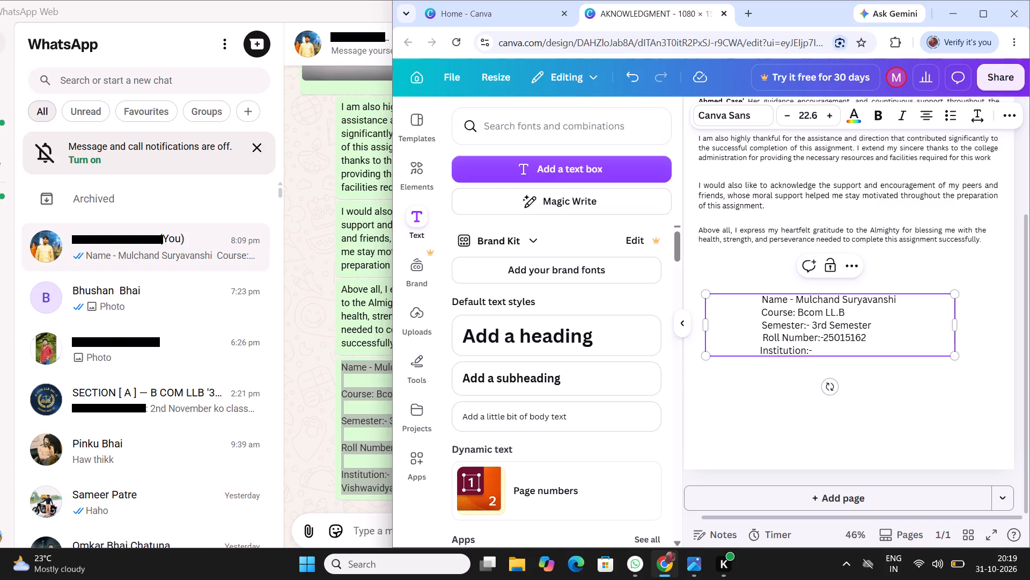
pyautogui.press('space')
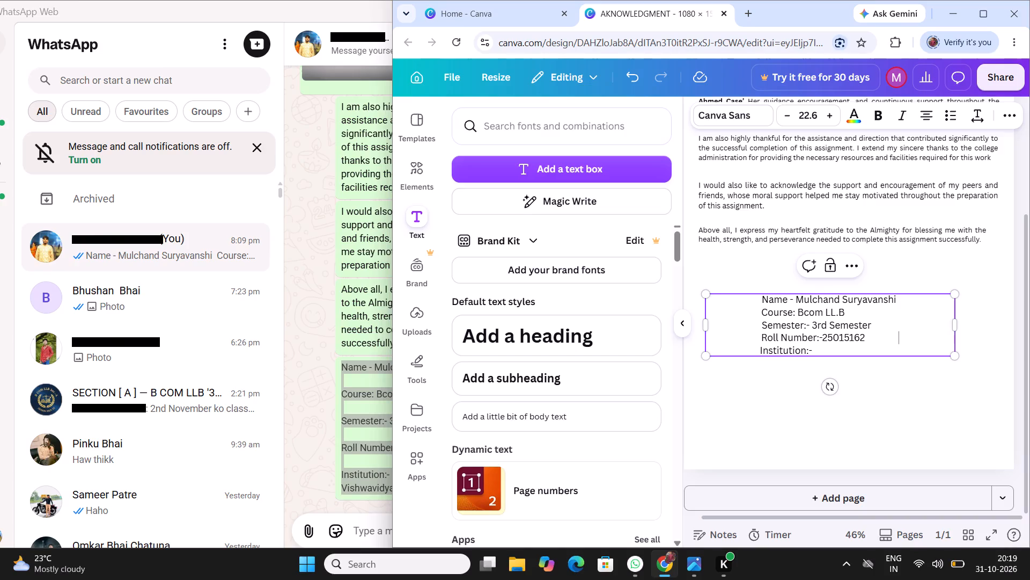
# Trim two trailing spaces from the Institution line to align its start with the Roll Number line.
pyautogui.click(888, 350)
pyautogui.press('BackSpace')
pyautogui.press('BackSpace')
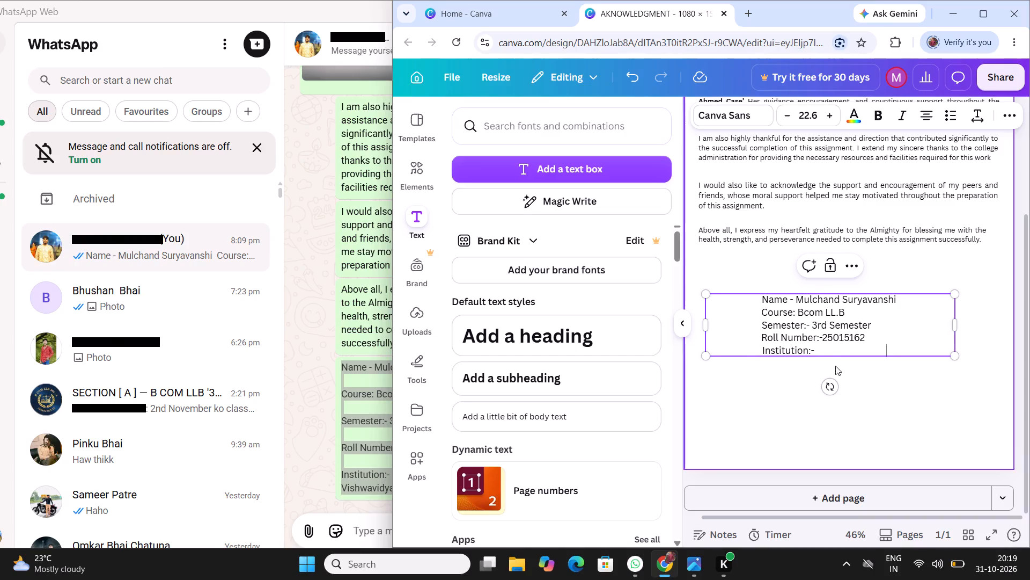
# Paste "Guru Ghasidas Vishwavidyalaya" after the "Institution:-" label and leave a couple of extra spaces after it.
pyautogui.click(821, 354)
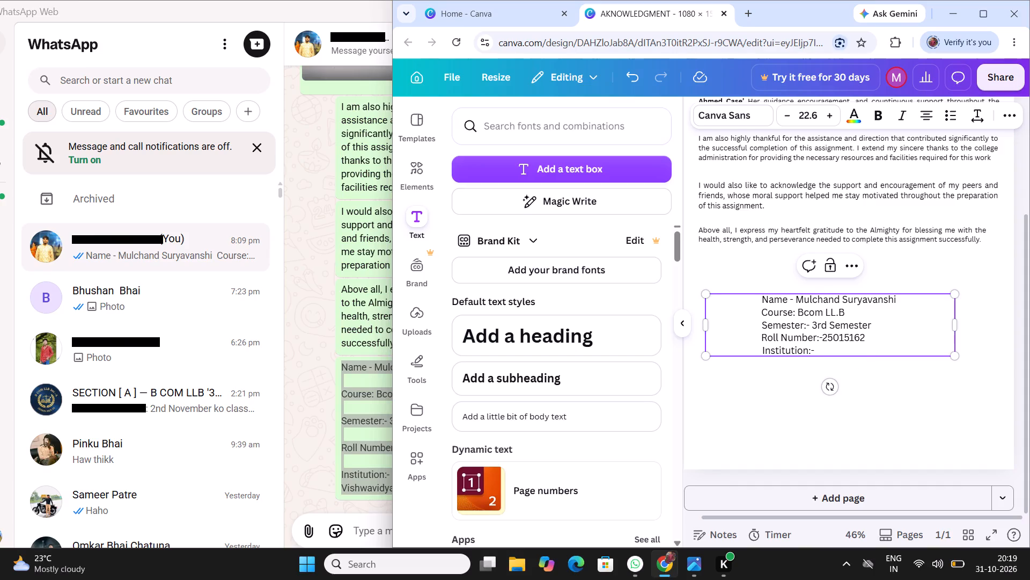
pyautogui.click(817, 350)
pyautogui.hotkey('ctrl', 'v')
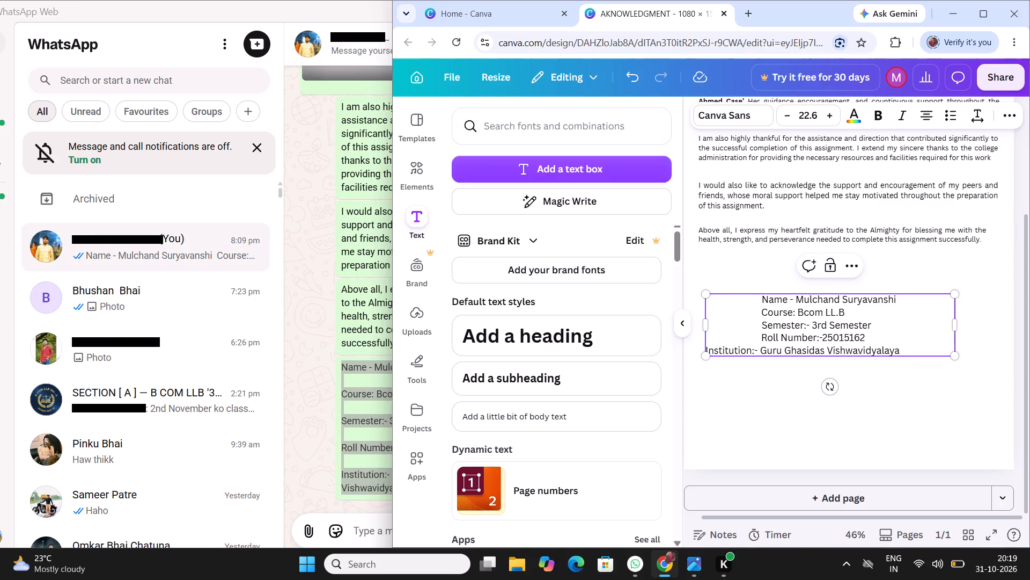
pyautogui.press('space')
pyautogui.press('space')
pyautogui.press('space')
pyautogui.press('BackSpace')
# Narrow the student details text box to just wider than the Name line, wrapping "Vishwavidyalaya" onto its own line.
pyautogui.click(710, 345)
pyautogui.moveTo(710, 345); pyautogui.dragTo(685, 348)
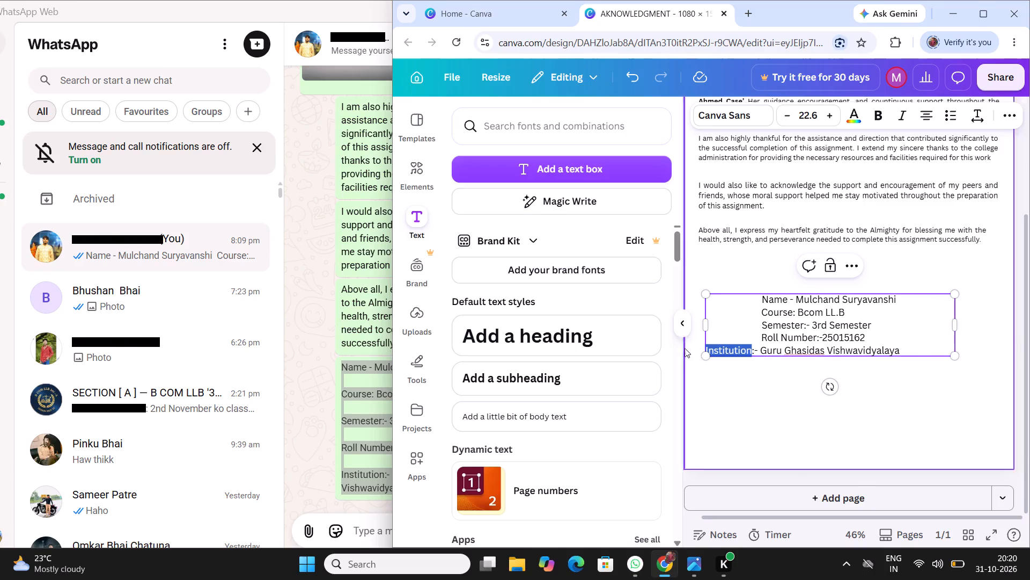
pyautogui.moveTo(685, 348); pyautogui.dragTo(684, 348)
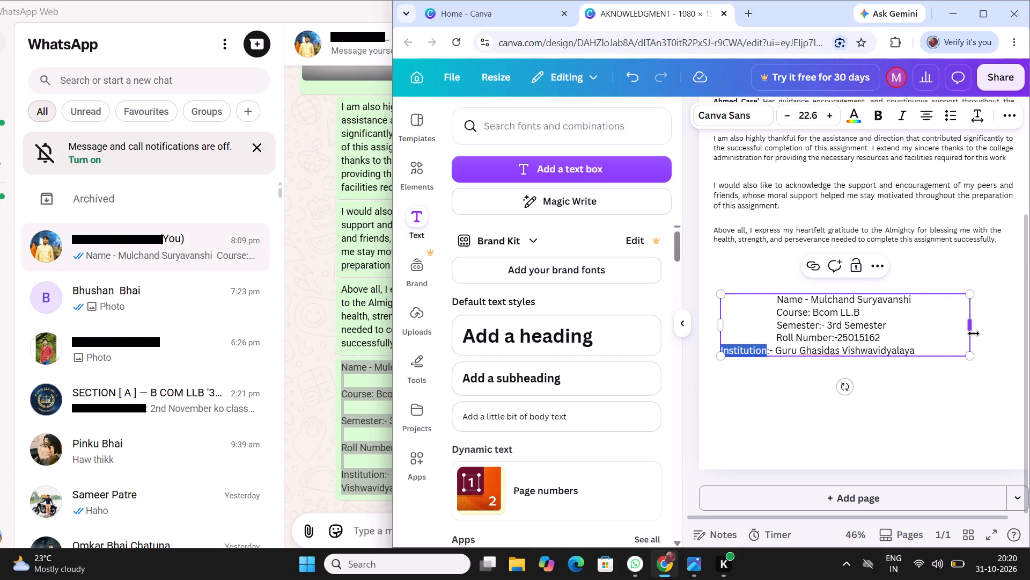
pyautogui.moveTo(974, 334); pyautogui.dragTo(897, 351)
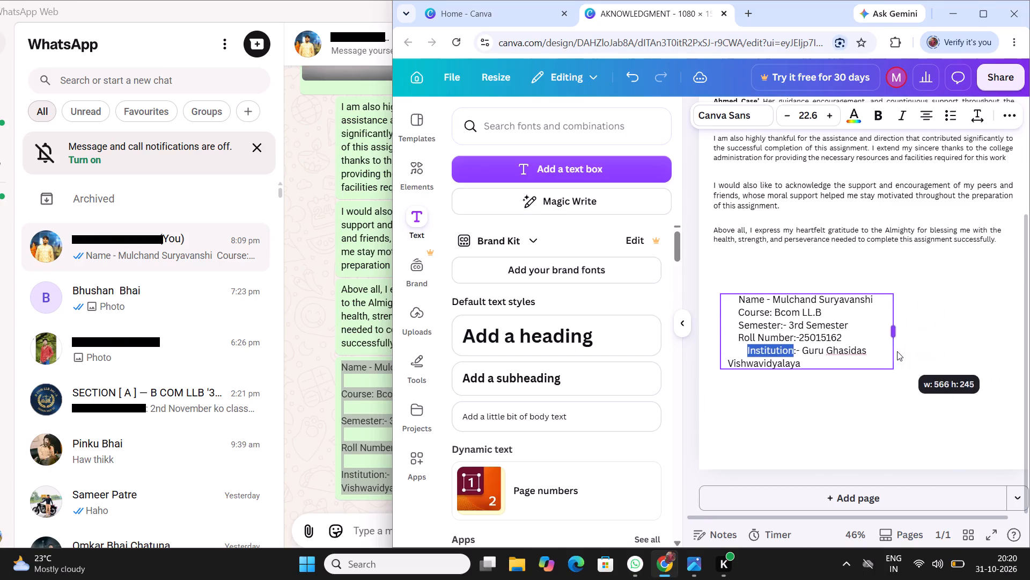
pyautogui.moveTo(897, 351); pyautogui.dragTo(872, 355)
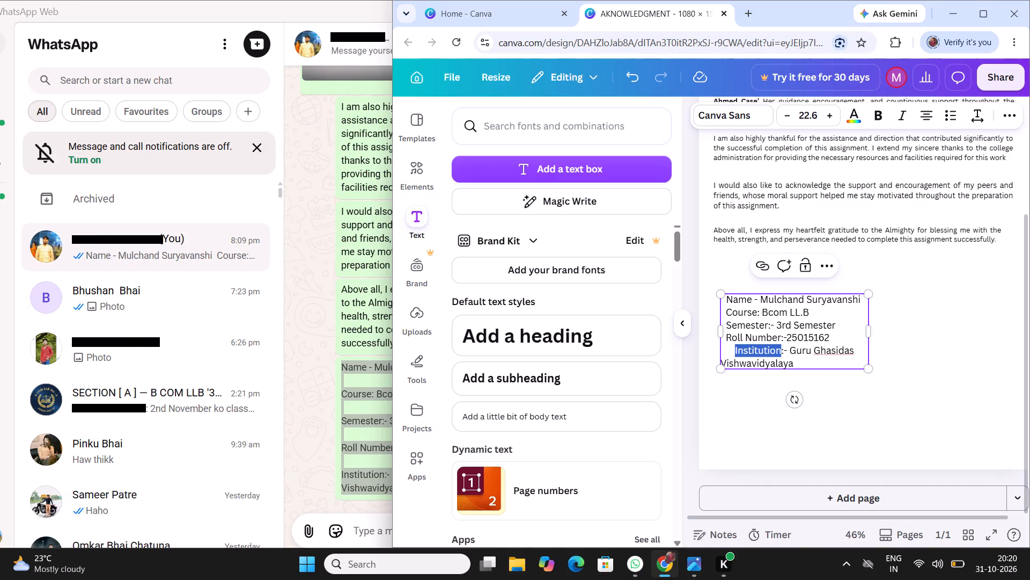
# Enlarge the student details text box proportionally until its font size is 28.
pyautogui.moveTo(873, 370); pyautogui.dragTo(904, 396)
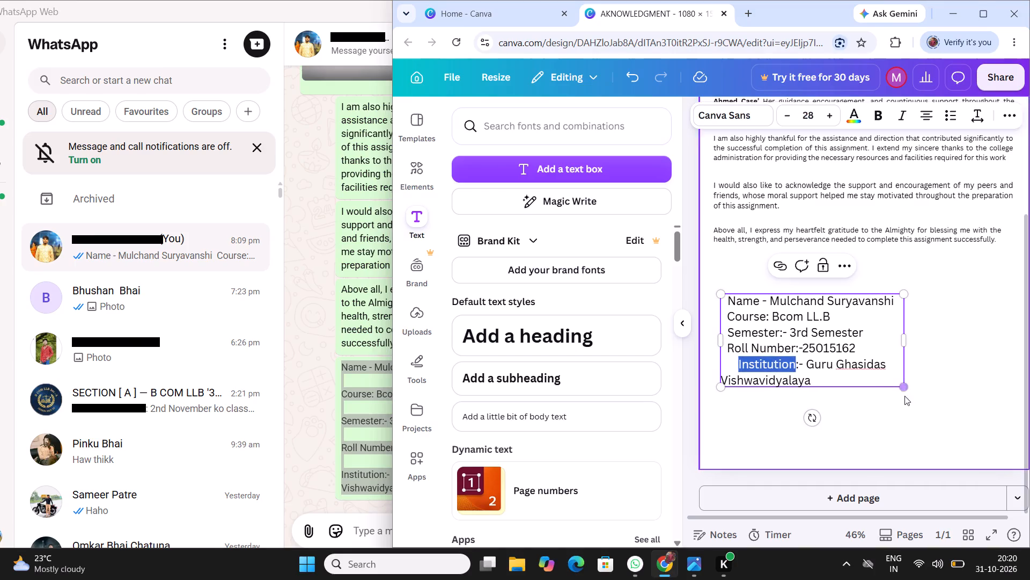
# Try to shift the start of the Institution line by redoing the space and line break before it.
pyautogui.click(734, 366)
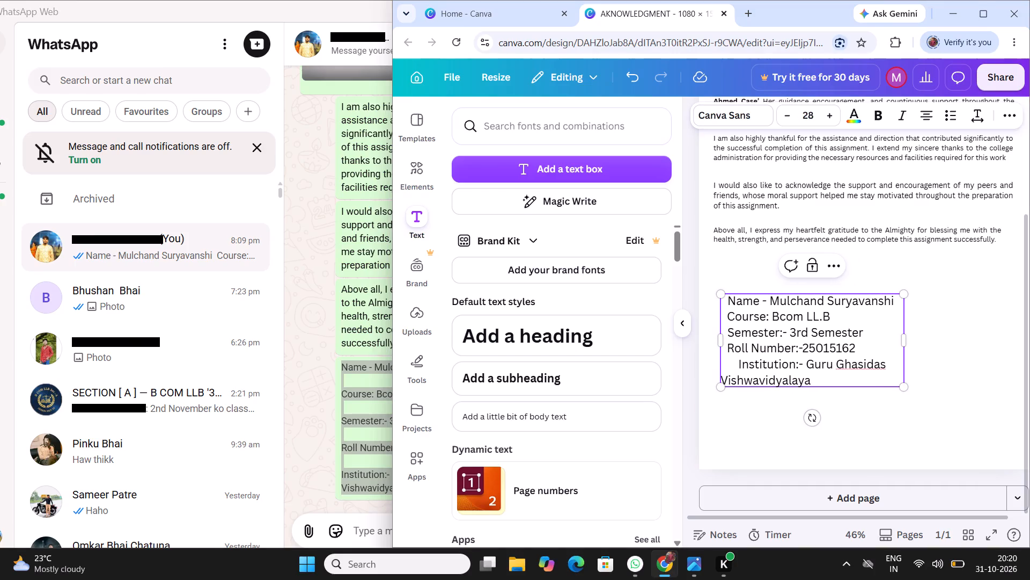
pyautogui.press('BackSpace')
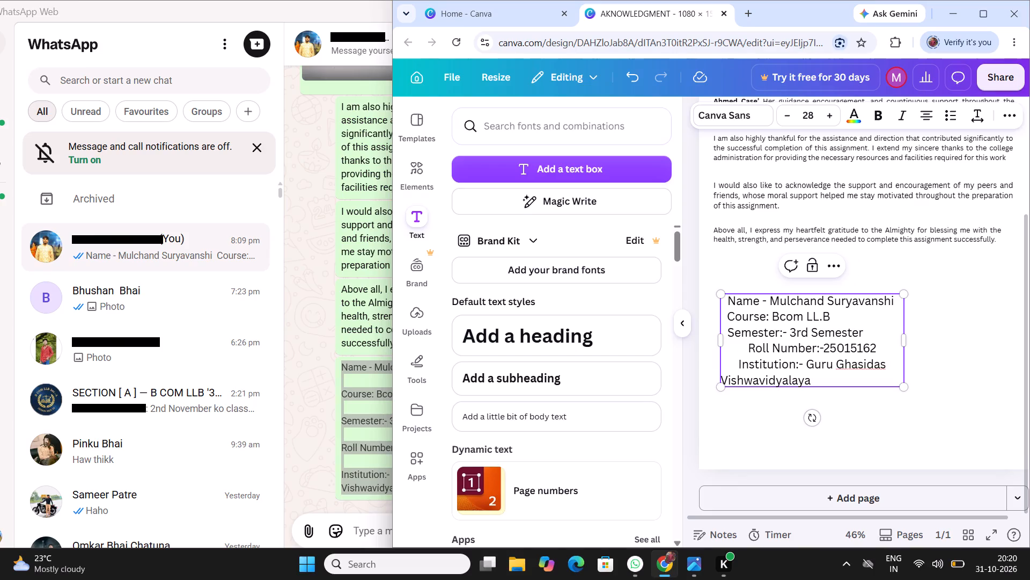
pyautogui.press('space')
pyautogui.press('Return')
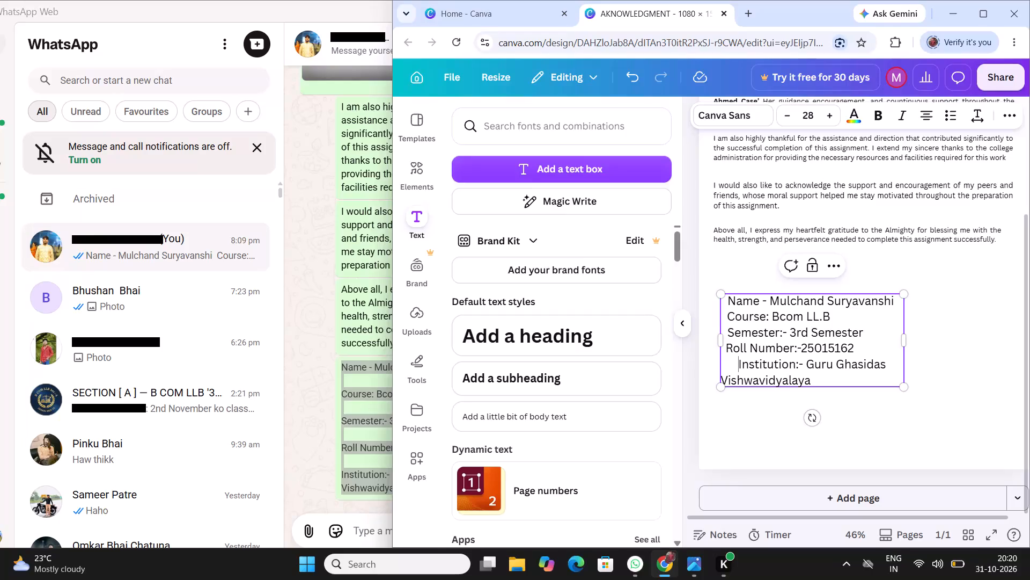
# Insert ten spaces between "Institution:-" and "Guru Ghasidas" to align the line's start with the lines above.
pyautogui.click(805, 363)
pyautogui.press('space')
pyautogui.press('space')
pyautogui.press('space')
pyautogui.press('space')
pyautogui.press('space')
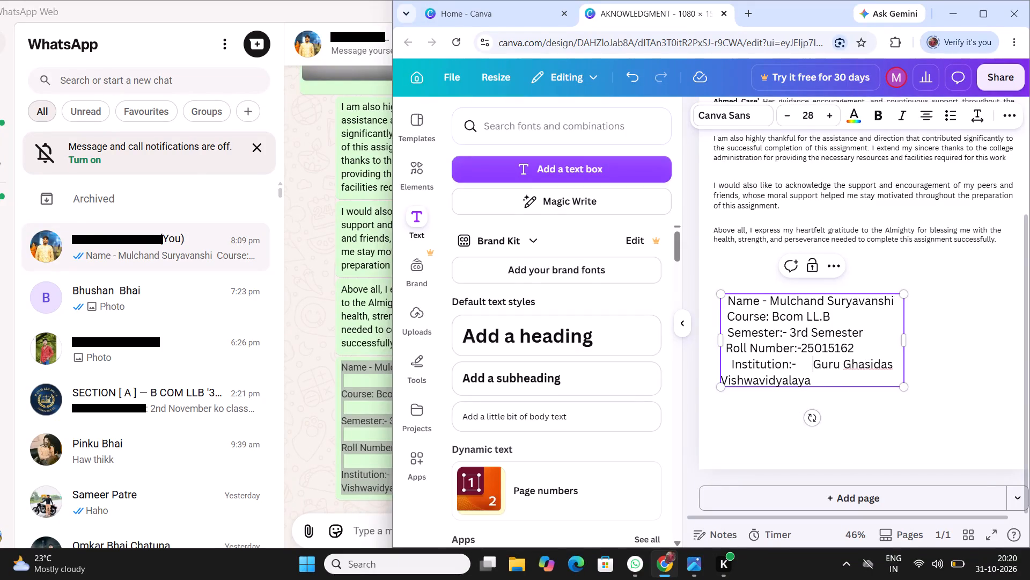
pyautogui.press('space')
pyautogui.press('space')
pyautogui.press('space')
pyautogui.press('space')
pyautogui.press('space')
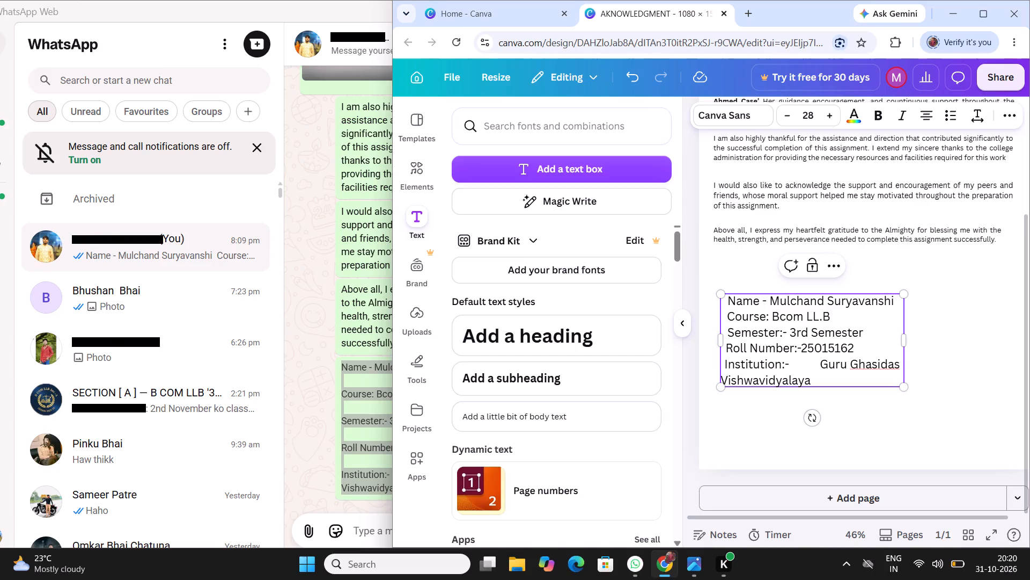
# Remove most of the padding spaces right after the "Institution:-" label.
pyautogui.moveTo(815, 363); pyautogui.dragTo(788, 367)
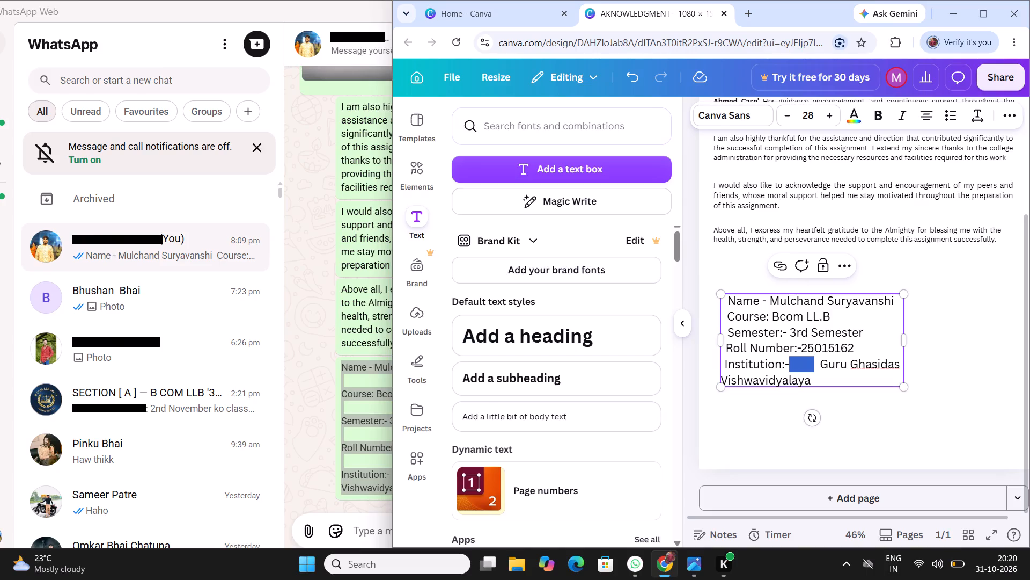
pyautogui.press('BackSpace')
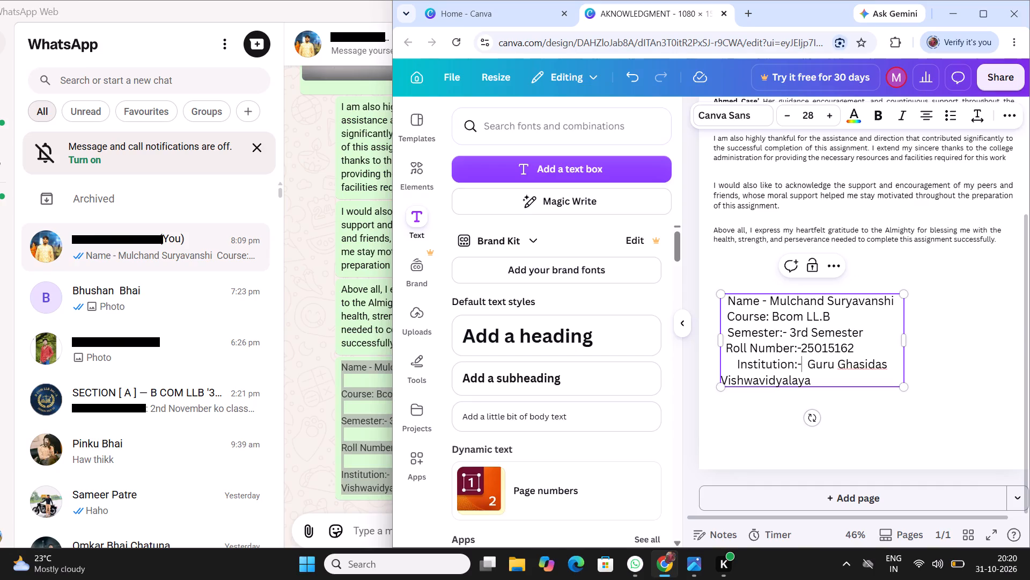
# Delete the entire Institution entry, including "Guru Ghasidas Vishwavidyalaya" and its label, from the end of the student details block.
pyautogui.click(812, 381)
pyautogui.press('BackSpace')
pyautogui.press('BackSpace')
pyautogui.press('BackSpace')
pyautogui.press('BackSpace')
pyautogui.press('BackSpace')
pyautogui.press('BackSpace')
pyautogui.press('BackSpace')
pyautogui.press('BackSpace')
pyautogui.press('BackSpace')
pyautogui.press('BackSpace')
pyautogui.press('BackSpace')
pyautogui.press('BackSpace')
pyautogui.press('BackSpace')
pyautogui.press('BackSpace')
pyautogui.press('BackSpace')
pyautogui.press('BackSpace')
pyautogui.press('BackSpace')
pyautogui.press('BackSpace')
pyautogui.press('BackSpace')
pyautogui.press('BackSpace')
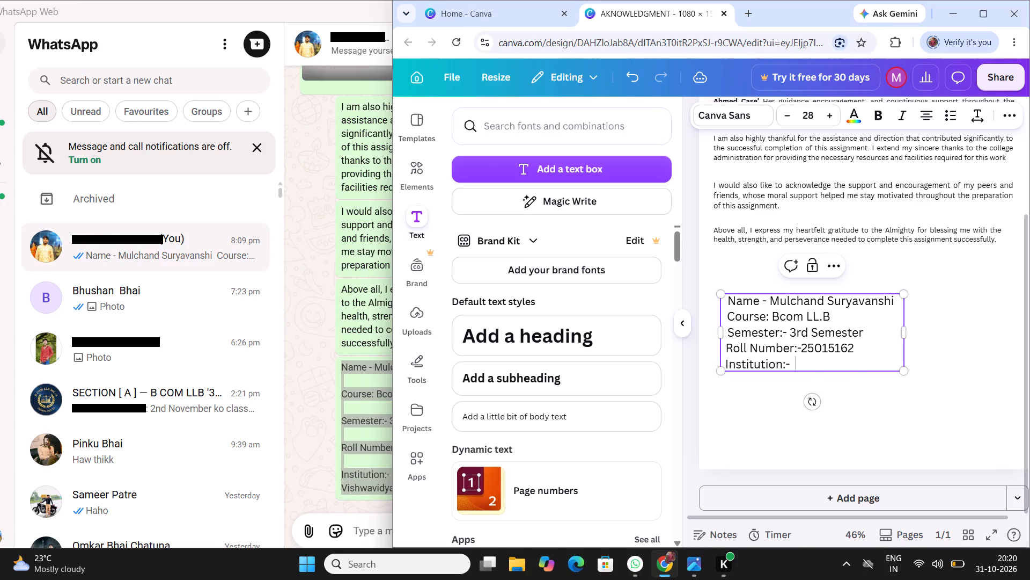
pyautogui.press('BackSpace')
pyautogui.press('BackSpace')
pyautogui.press('BackSpace')
pyautogui.press('BackSpace')
pyautogui.press('BackSpace')
pyautogui.press('BackSpace')
pyautogui.press('BackSpace')
pyautogui.press('BackSpace')
pyautogui.press('BackSpace')
pyautogui.press('BackSpace')
pyautogui.press('BackSpace')
pyautogui.press('BackSpace')
pyautogui.press('BackSpace')
pyautogui.press('BackSpace')
pyautogui.press('BackSpace')
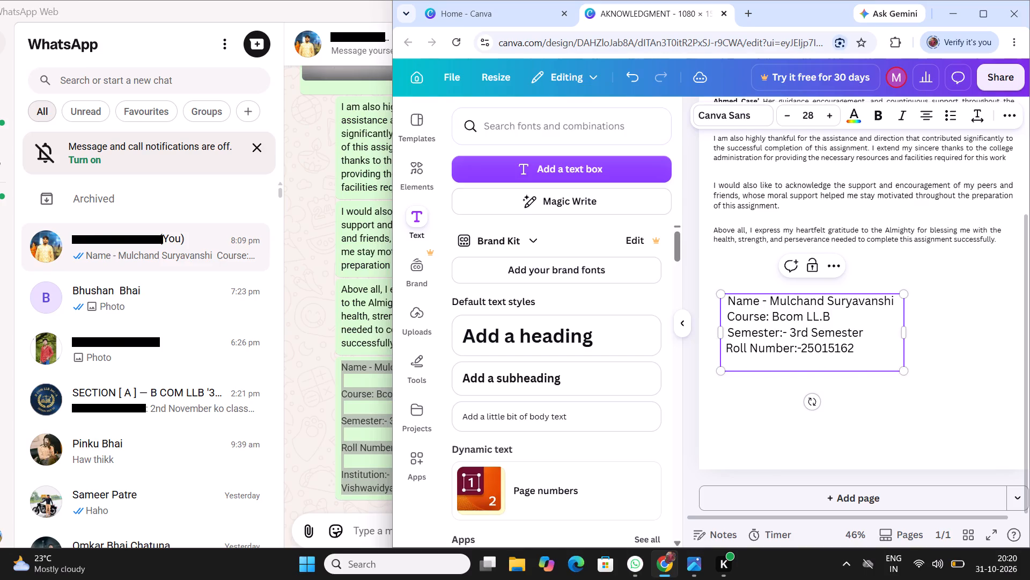
# Make the Name, Course, Semester and Roll Number labels bold in the student details block.
pyautogui.doubleClick(732, 298)
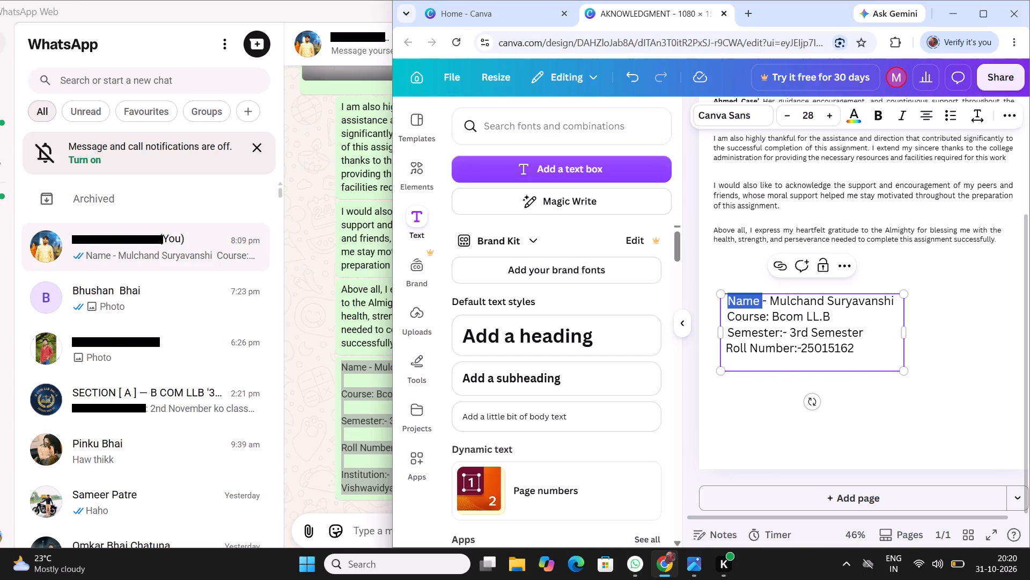
pyautogui.click(875, 116)
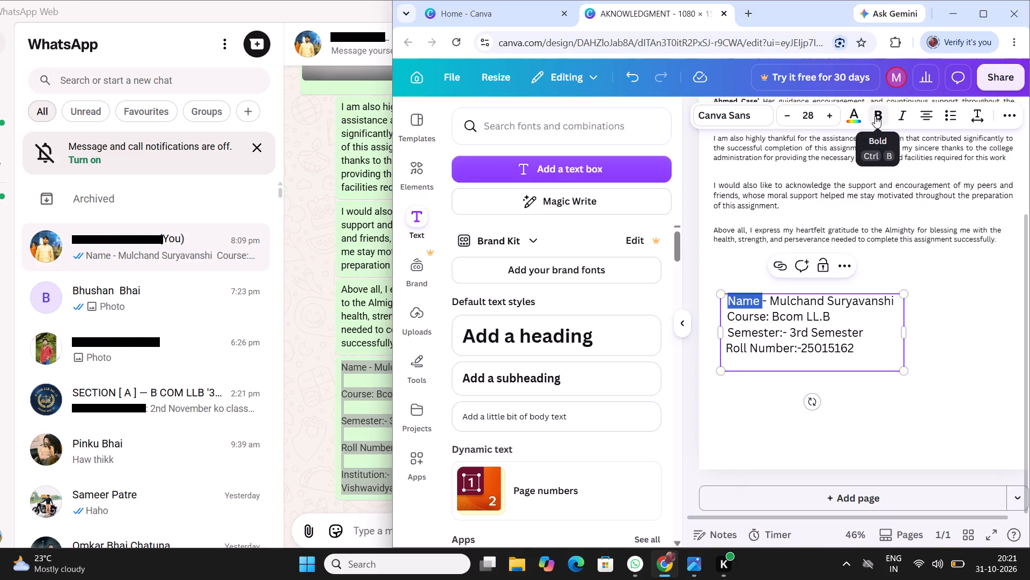
pyautogui.click(875, 116)
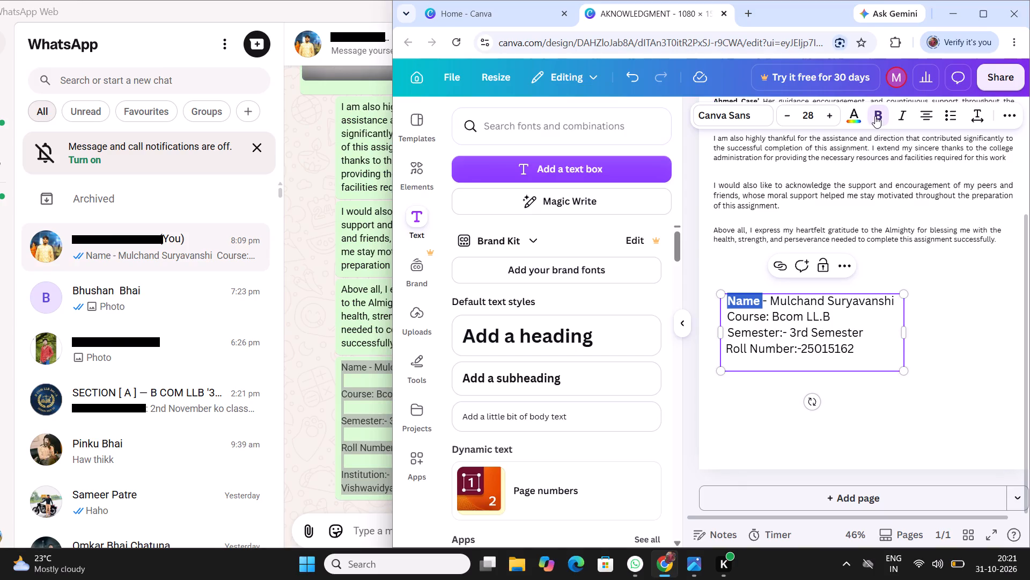
pyautogui.click(875, 116)
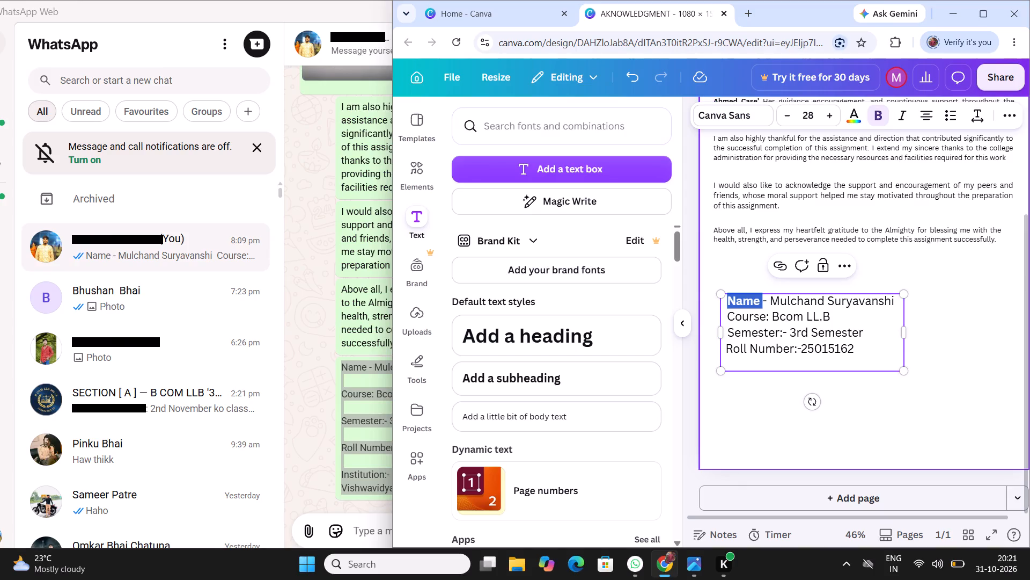
pyautogui.doubleClick(736, 321)
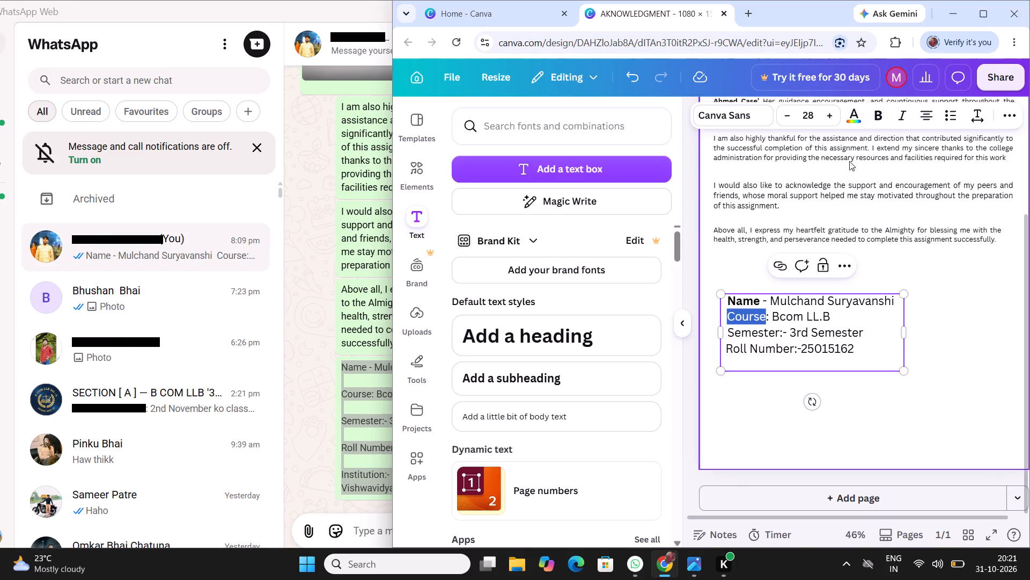
pyautogui.click(881, 115)
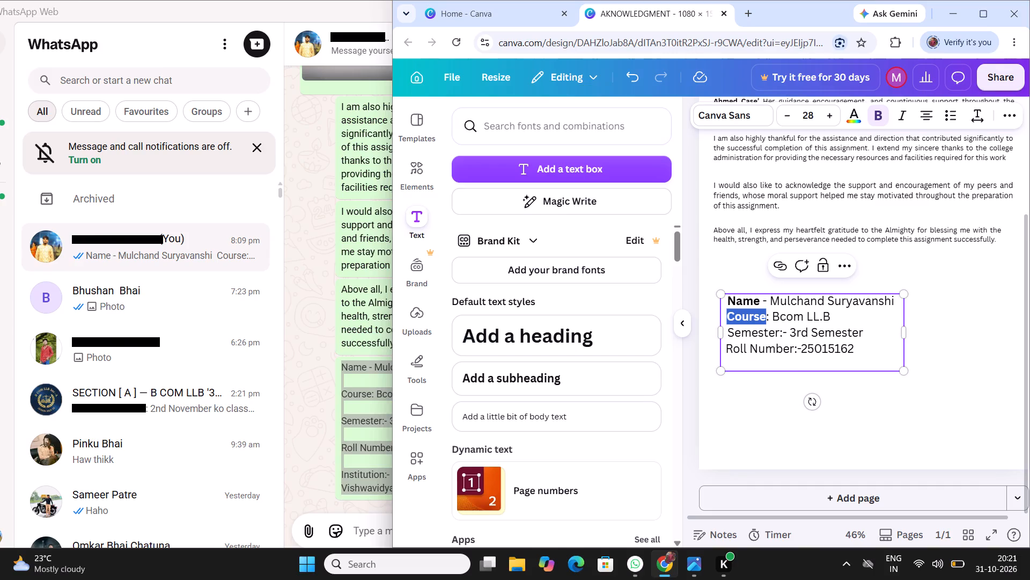
pyautogui.doubleClick(749, 329)
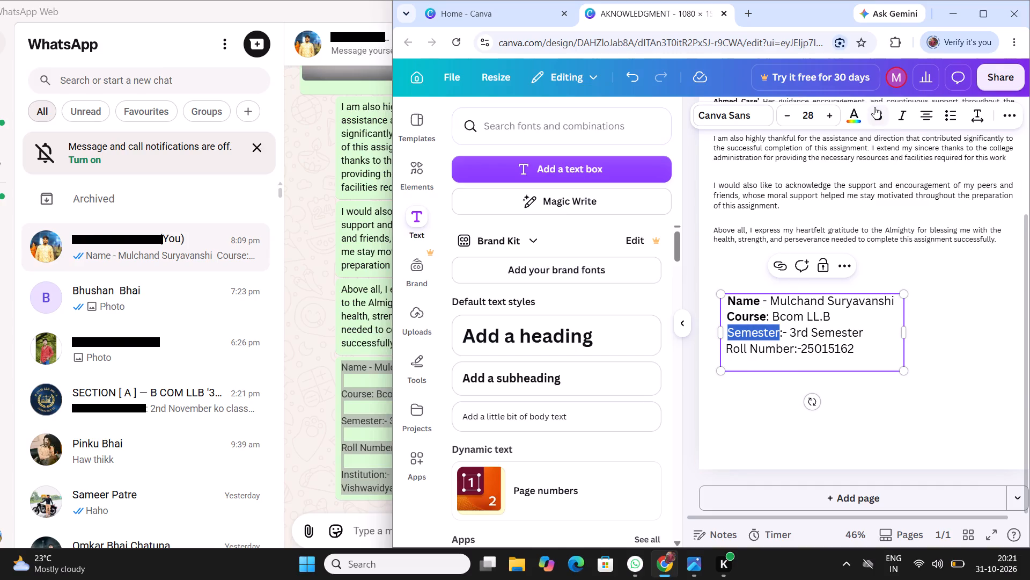
pyautogui.click(874, 106)
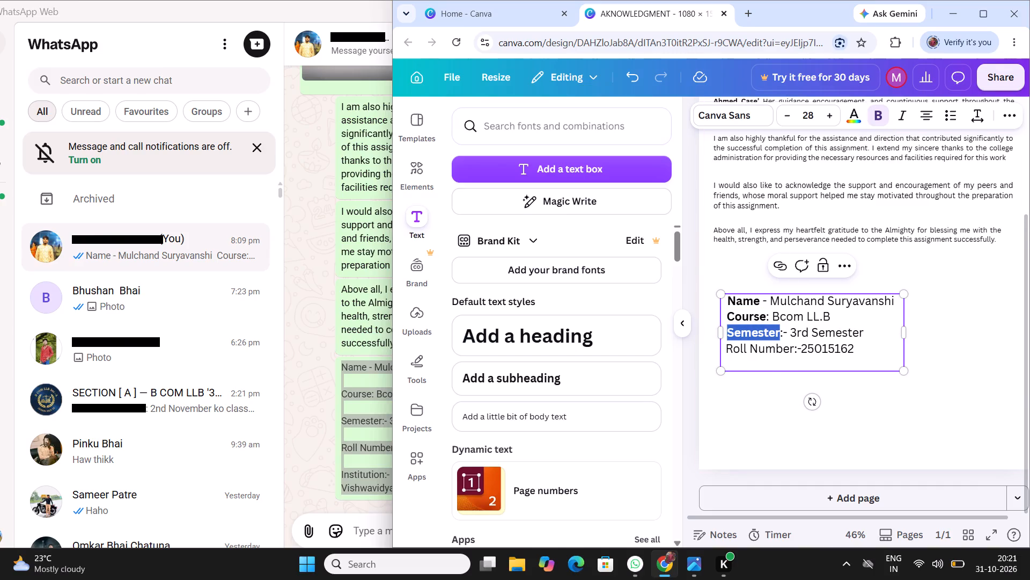
pyautogui.doubleClick(762, 350)
pyautogui.click(727, 344)
pyautogui.moveTo(727, 344); pyautogui.dragTo(748, 344)
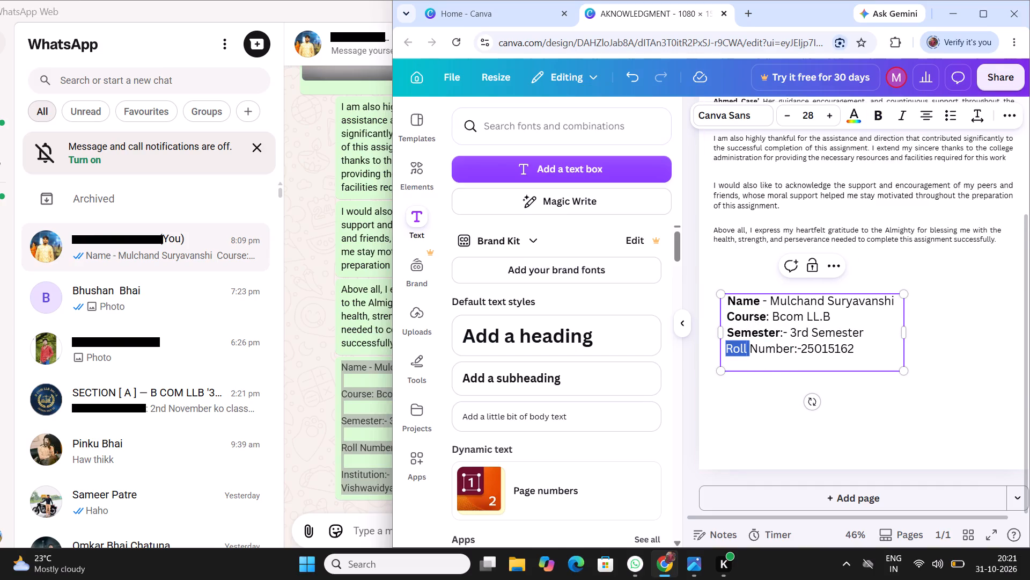
pyautogui.moveTo(748, 344); pyautogui.dragTo(763, 346)
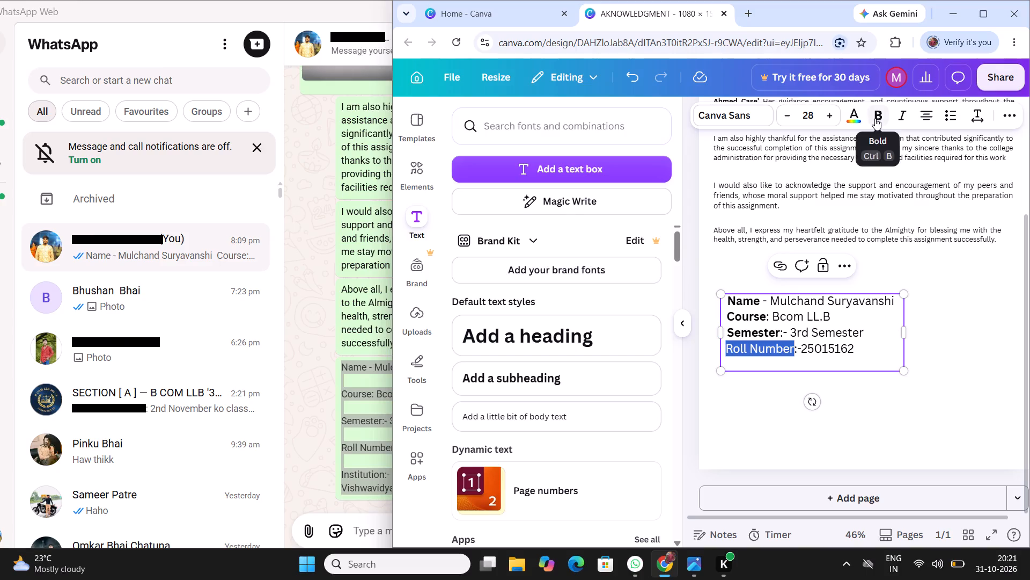
pyautogui.click(875, 118)
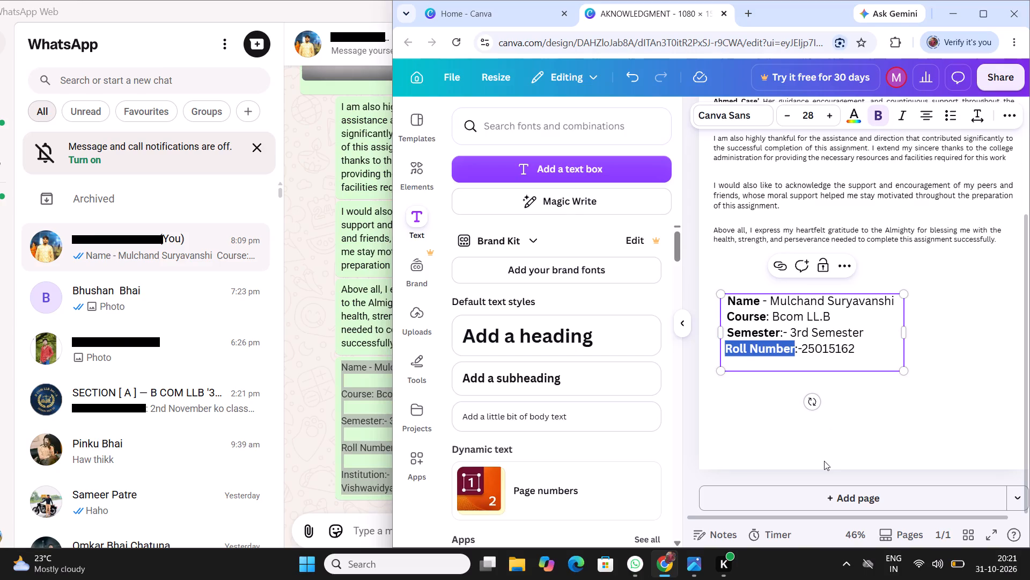
pyautogui.click(884, 437)
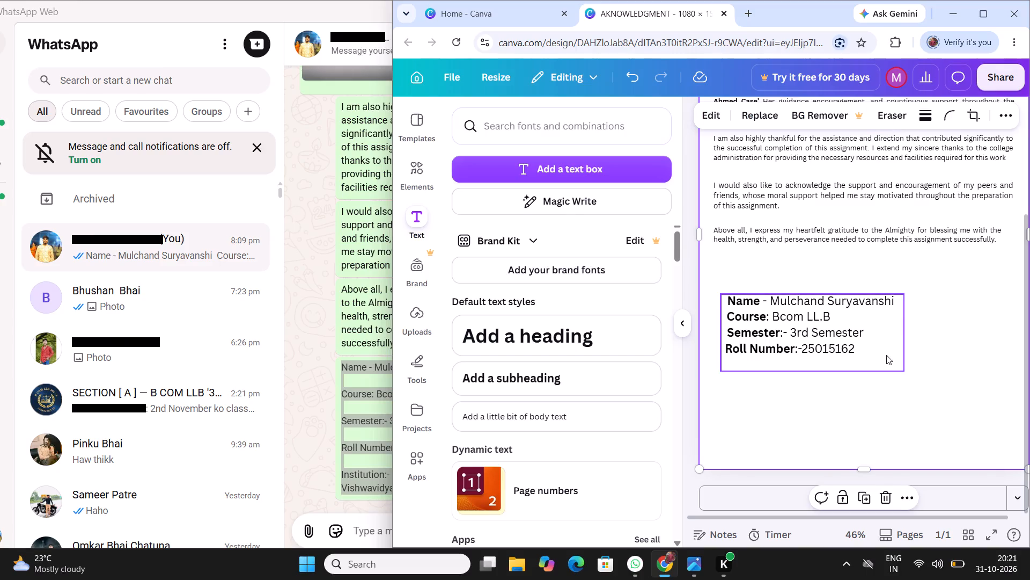
# Shrink the student details text box proportionally until its font size is 18.
pyautogui.click(871, 328)
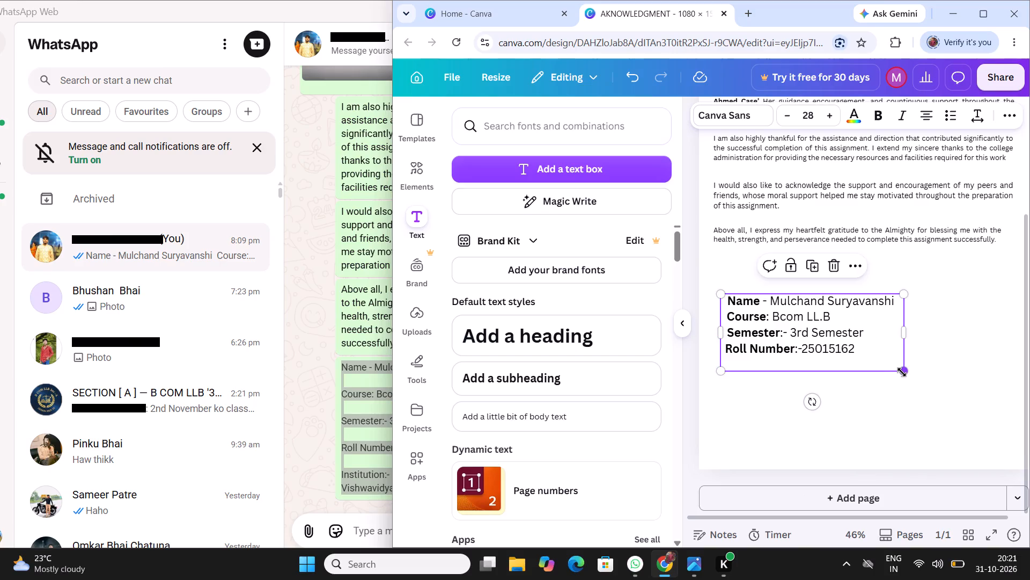
pyautogui.moveTo(902, 372); pyautogui.dragTo(840, 345)
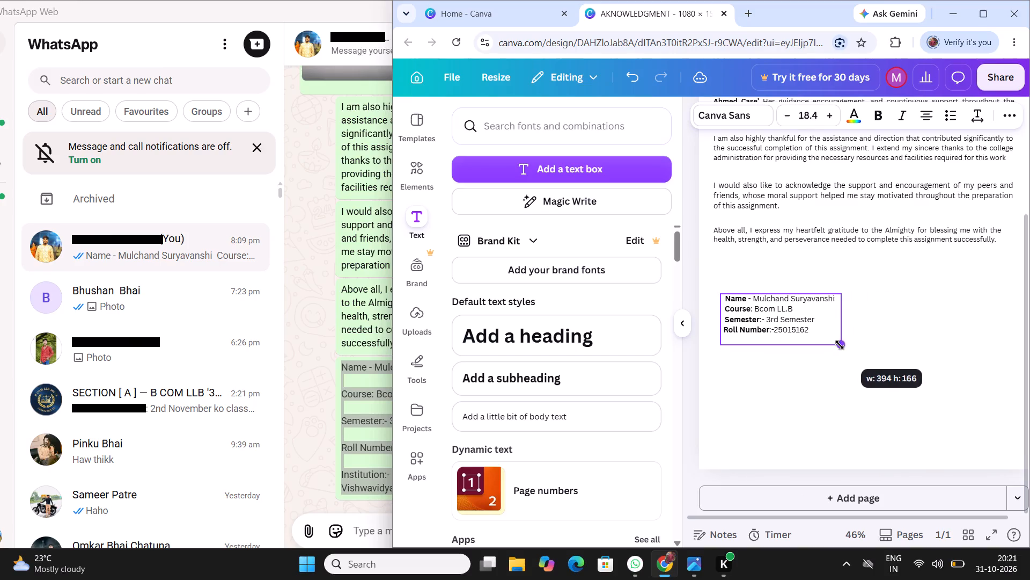
pyautogui.moveTo(840, 345); pyautogui.dragTo(836, 345)
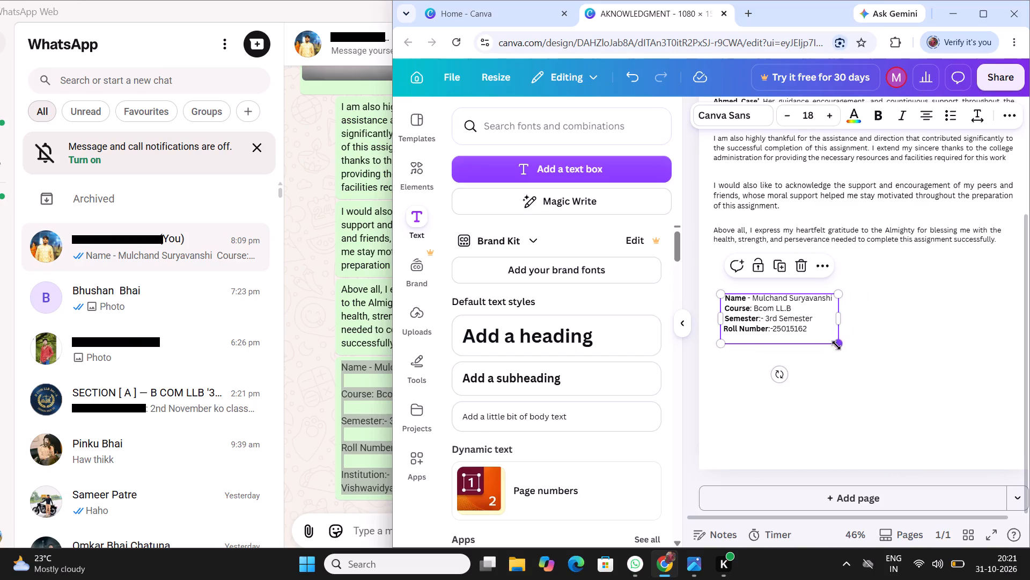
# Insert a blank line after the Name line and another after the Course line in the student details block.
pyautogui.click(832, 295)
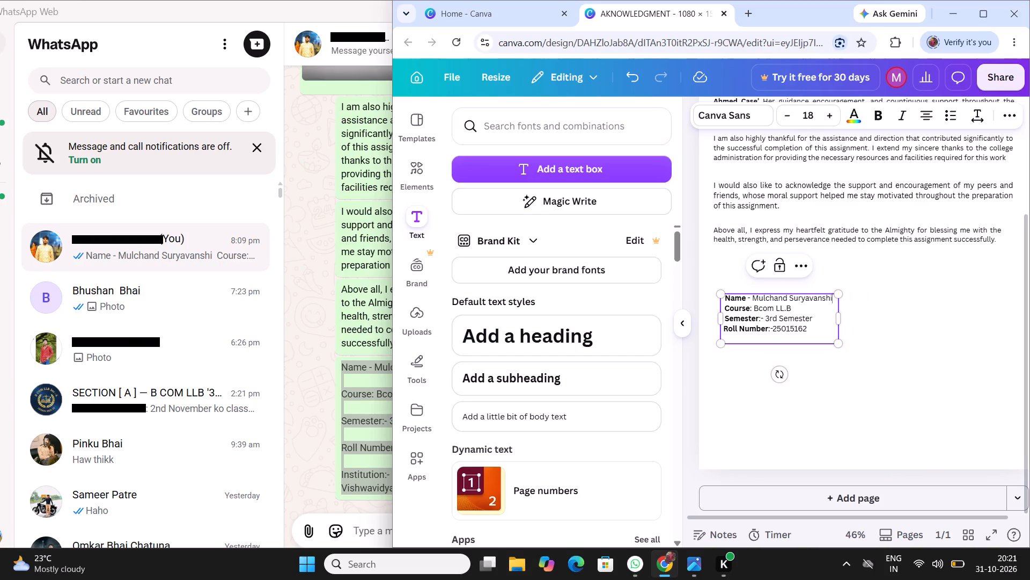
pyautogui.press('Return')
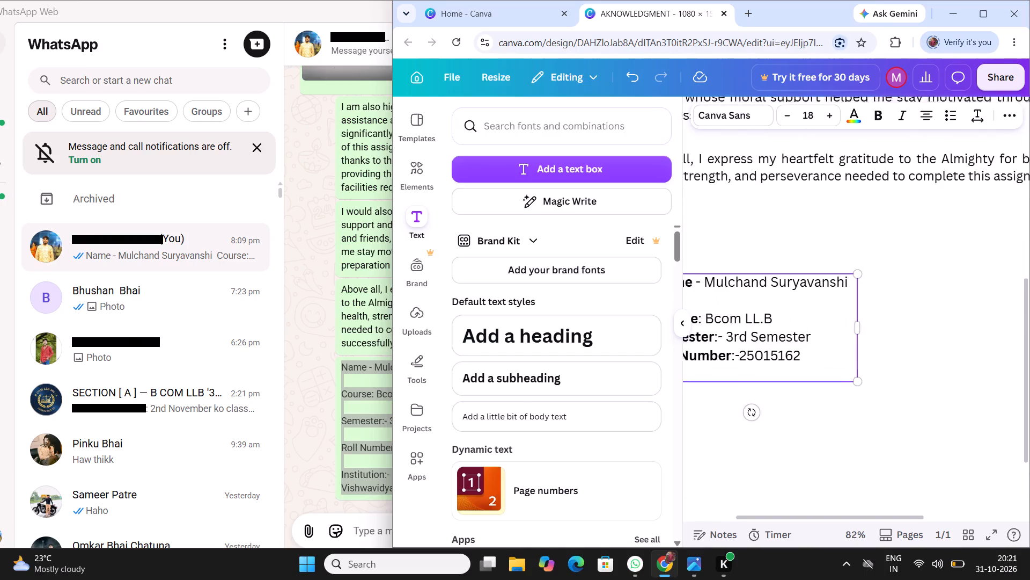
pyautogui.doubleClick(807, 315)
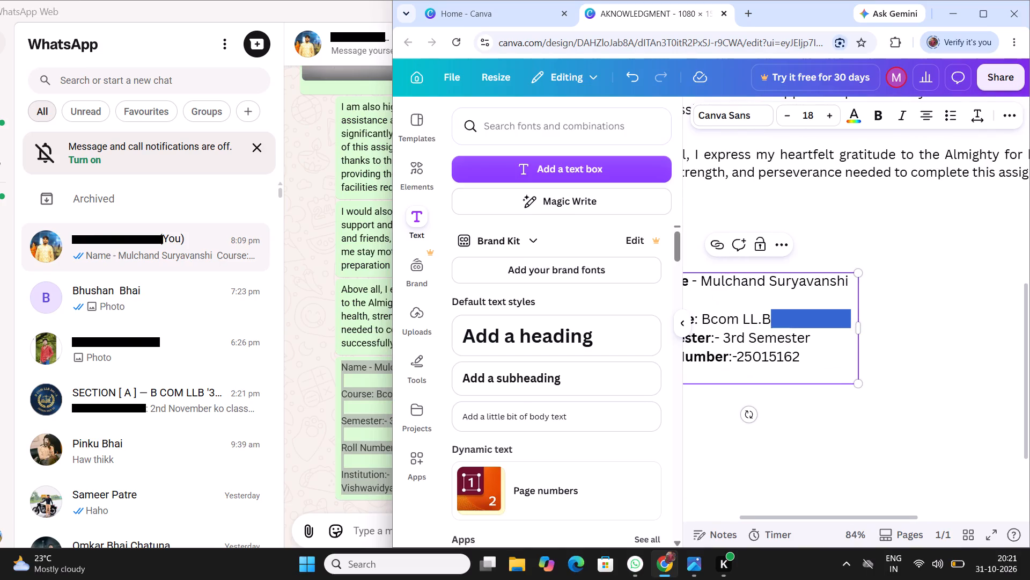
pyautogui.click(807, 315)
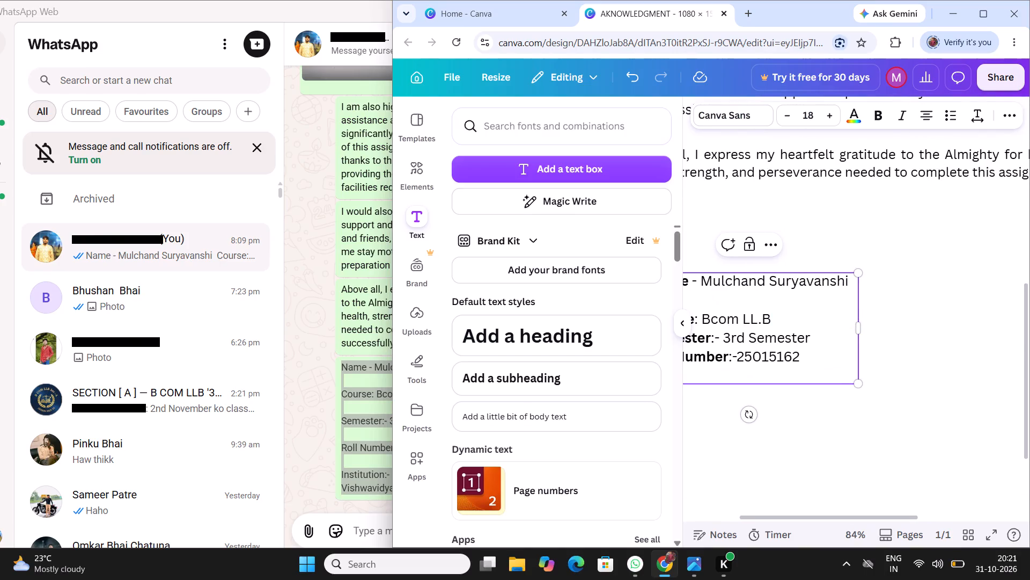
pyautogui.press('Return')
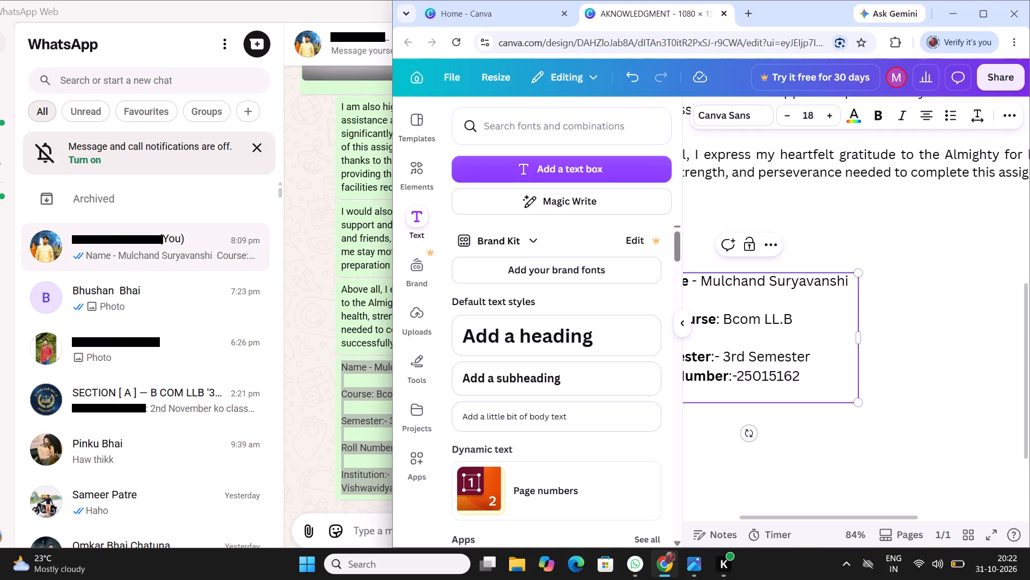
# Insert a blank line between the Semester and Roll Number lines in the student details block.
pyautogui.hscroll(2, 828, 353)
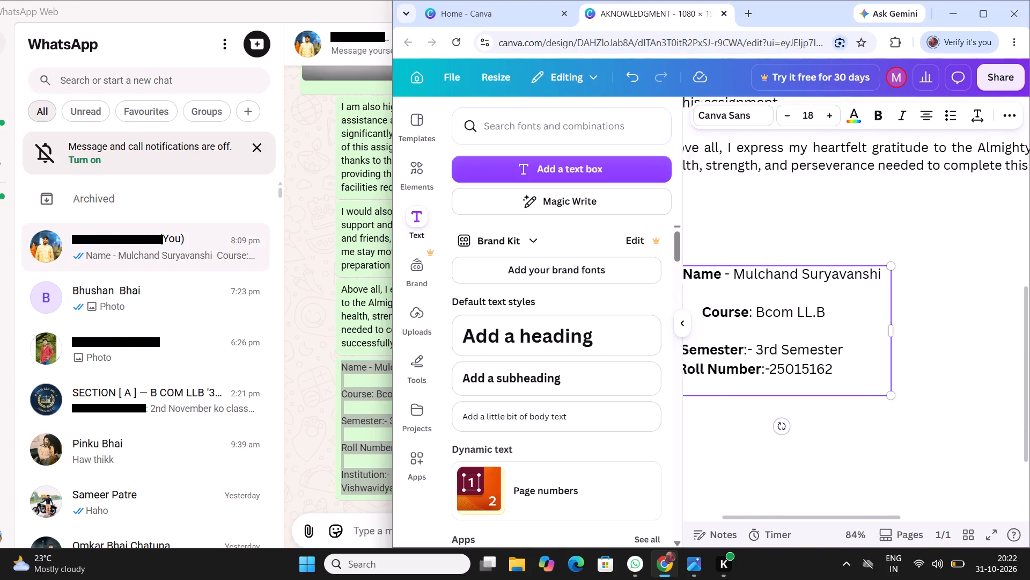
pyautogui.hscroll(1, 828, 353)
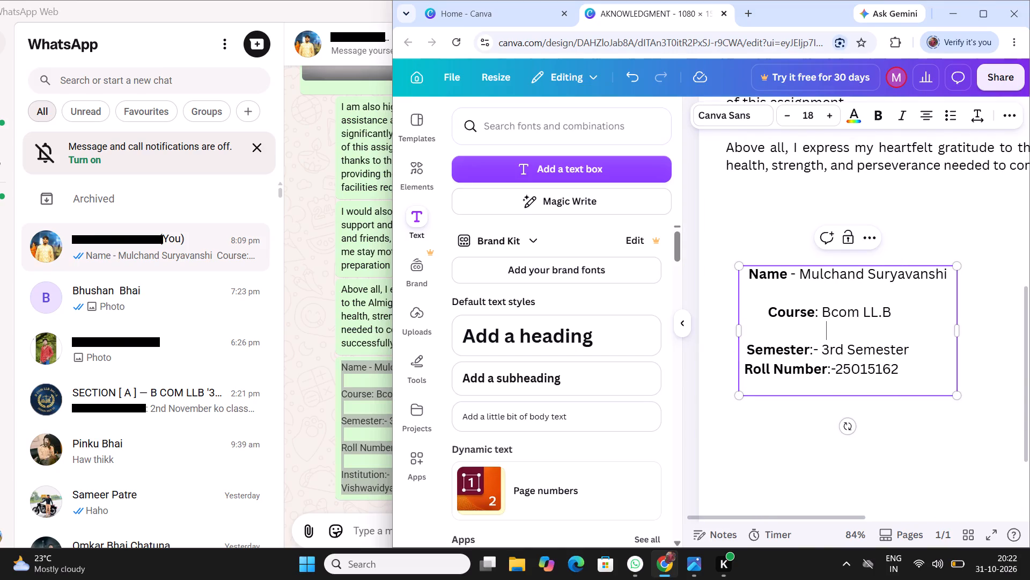
pyautogui.click(740, 368)
pyautogui.press('Return')
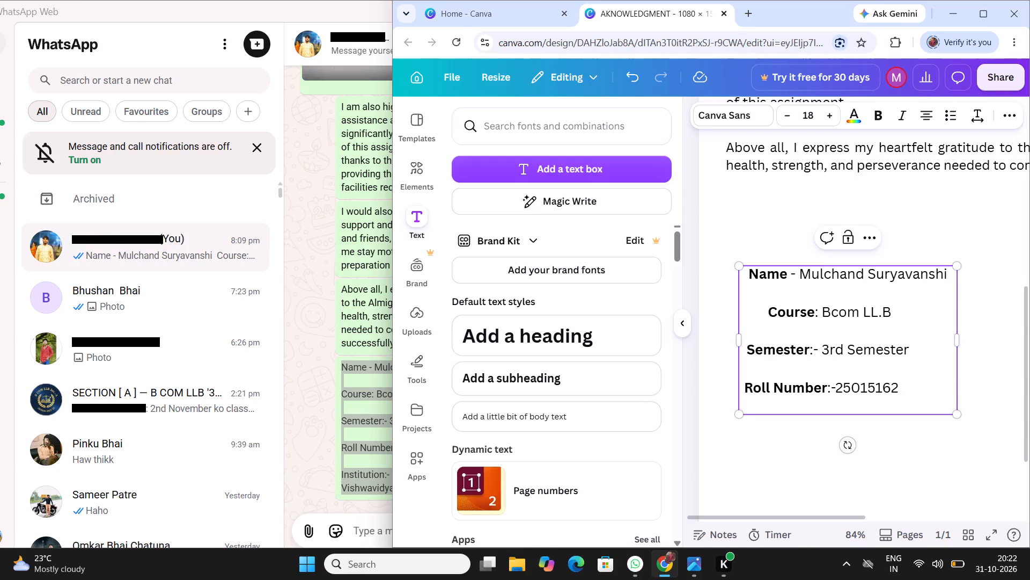
# Pad the end of the Course line with spaces until its label lines up with the others, and add a space before Roll Number.
pyautogui.click(906, 320)
pyautogui.press('space')
pyautogui.press('space')
pyautogui.press('space')
pyautogui.press('space')
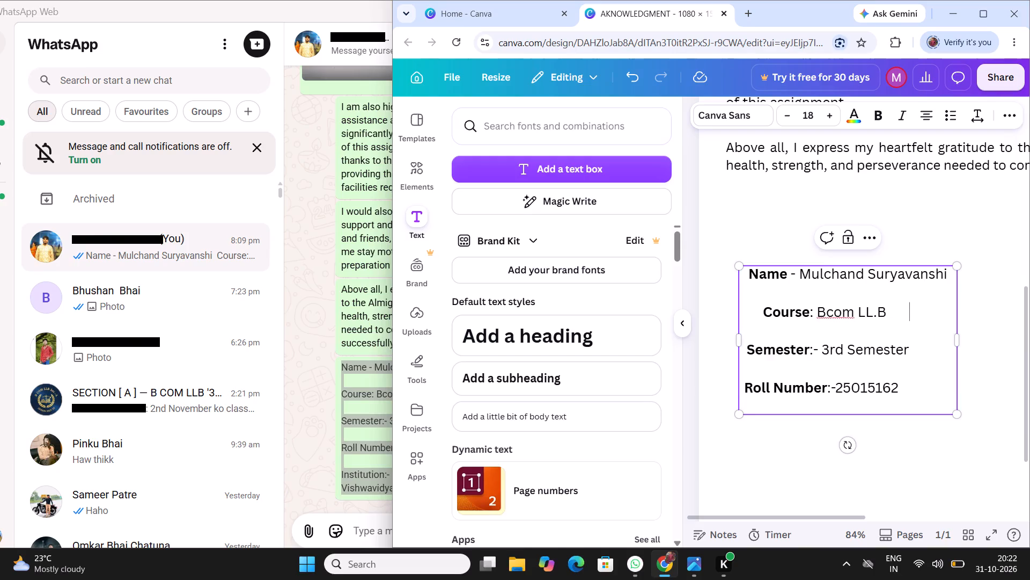
pyautogui.press('space')
pyautogui.press('space')
pyautogui.press('space')
pyautogui.press('space')
pyautogui.press('space')
pyautogui.press('space')
pyautogui.press('space')
pyautogui.press('space')
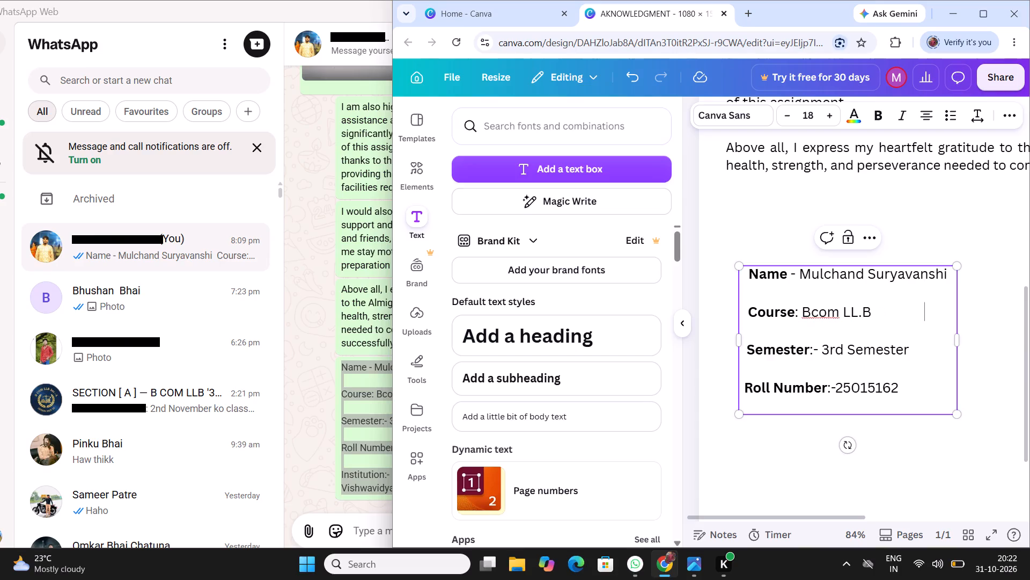
pyautogui.press('space')
pyautogui.press('BackSpace')
pyautogui.click(741, 389)
pyautogui.press('space')
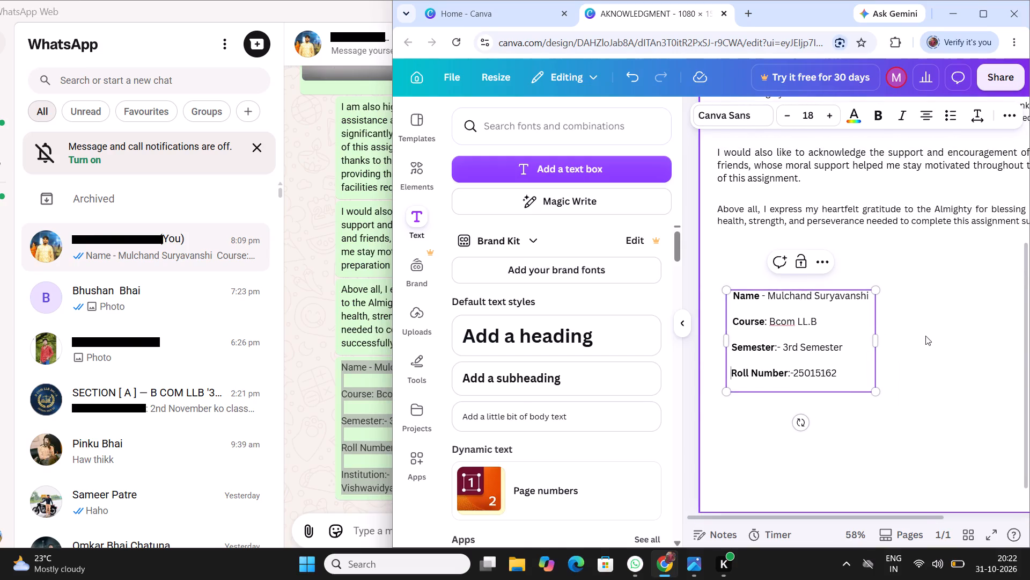
# Adjust the student details text box's width and shrink it proportionally until its font size is 17.
pyautogui.moveTo(879, 352); pyautogui.dragTo(857, 363)
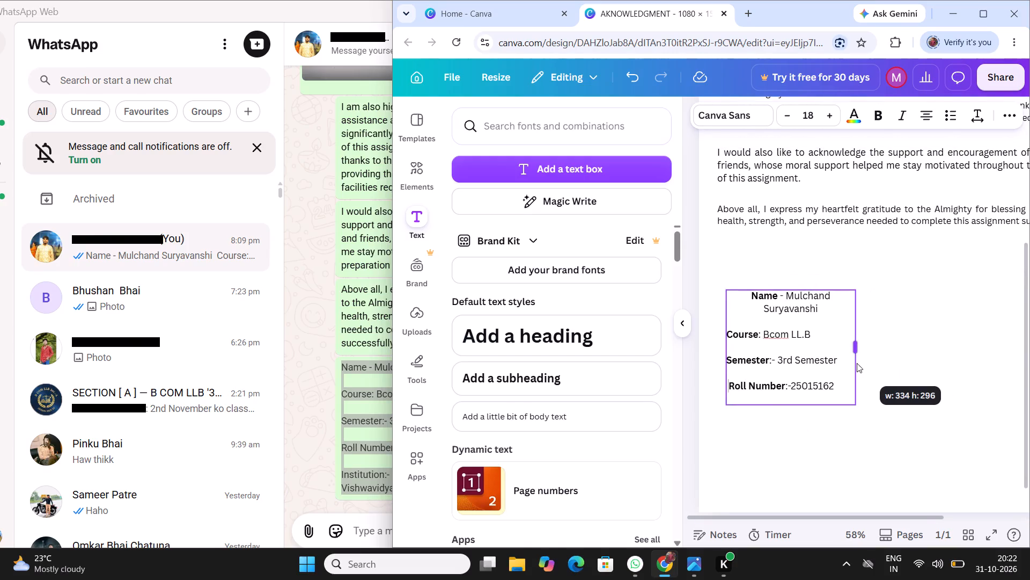
pyautogui.moveTo(857, 363); pyautogui.dragTo(885, 350)
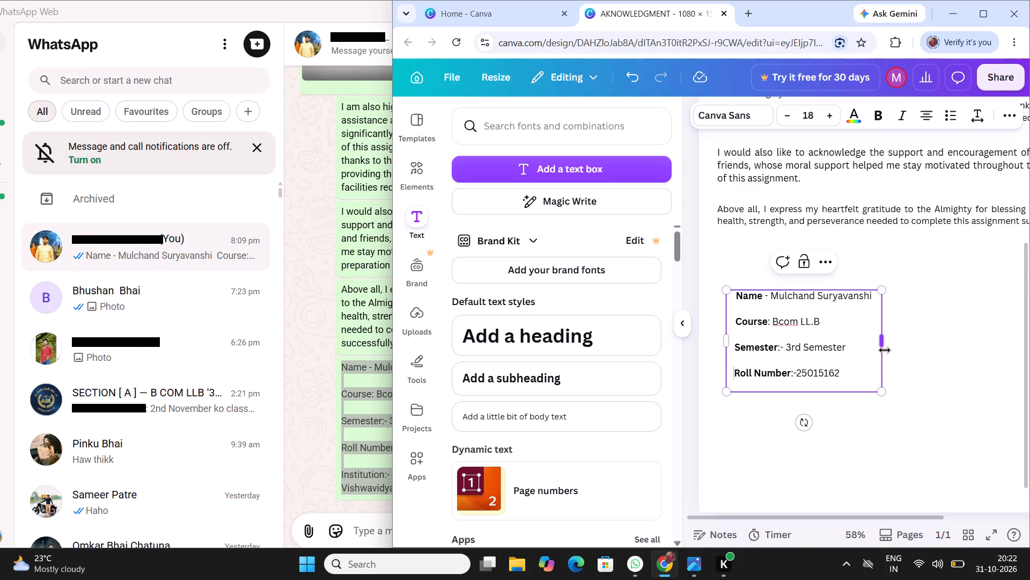
pyautogui.moveTo(866, 344); pyautogui.dragTo(844, 342)
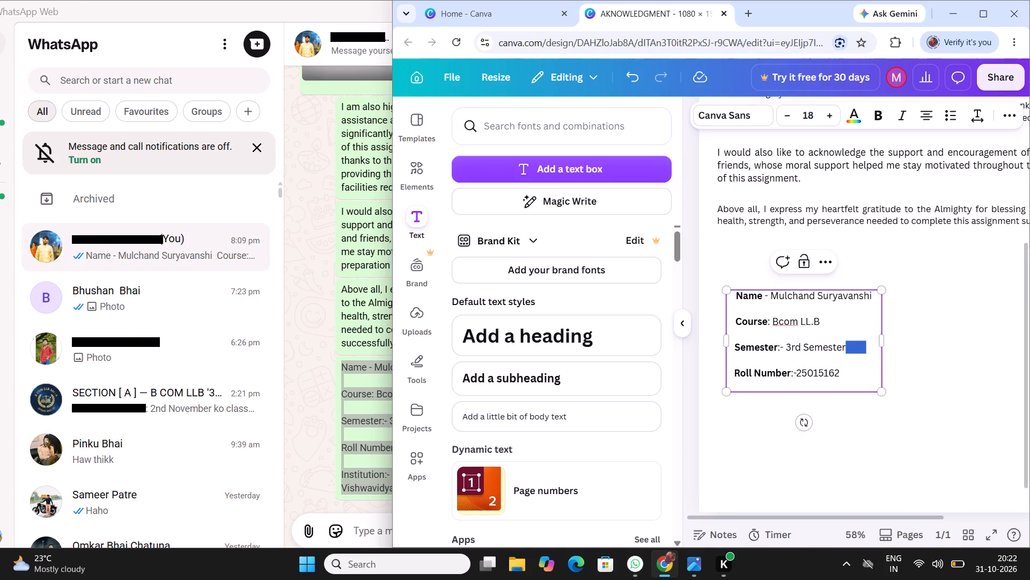
pyautogui.moveTo(844, 342); pyautogui.dragTo(856, 345)
pyautogui.click(856, 345)
pyautogui.moveTo(880, 396); pyautogui.dragTo(857, 368)
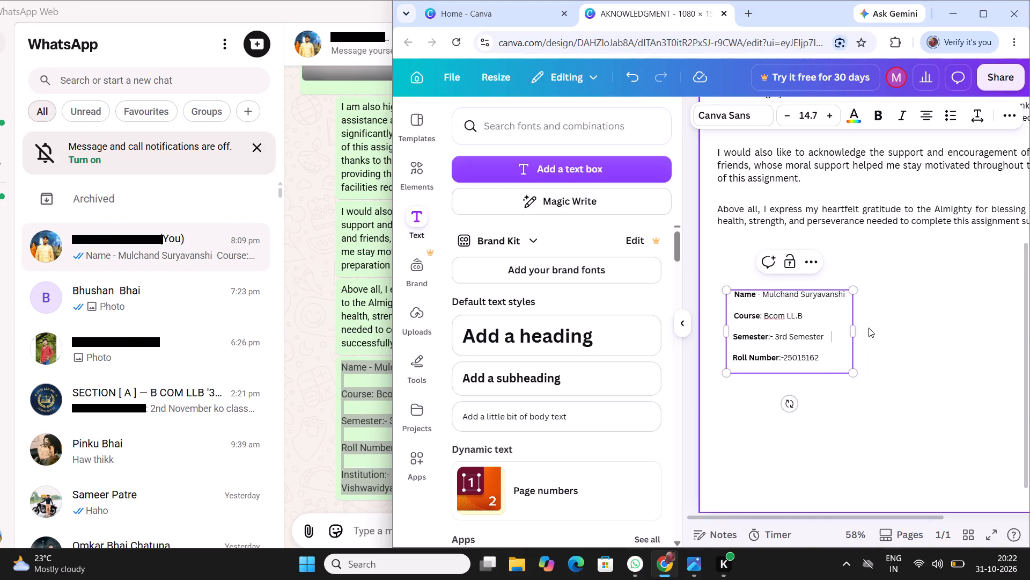
pyautogui.moveTo(854, 372); pyautogui.dragTo(880, 376)
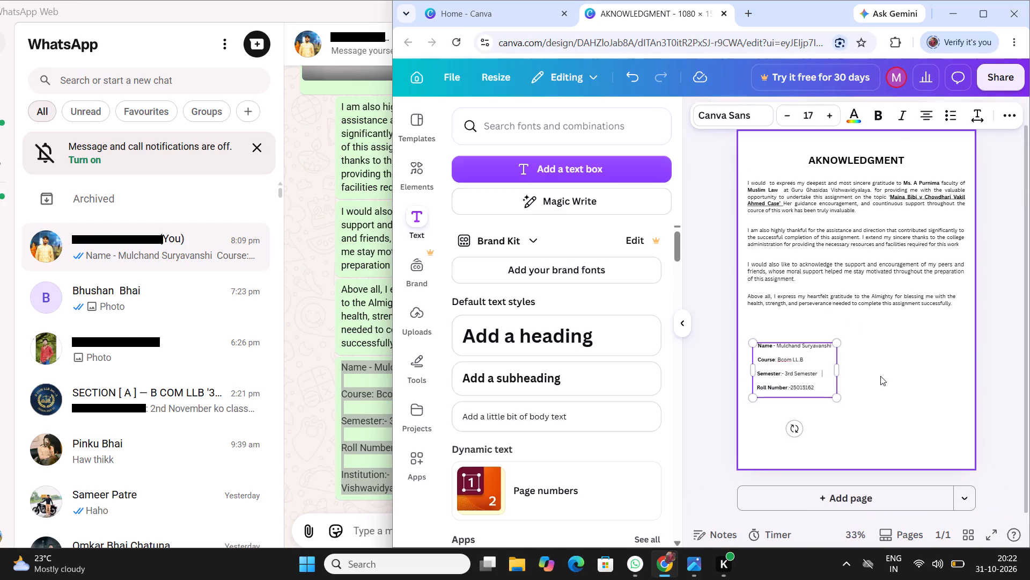
pyautogui.click(930, 418)
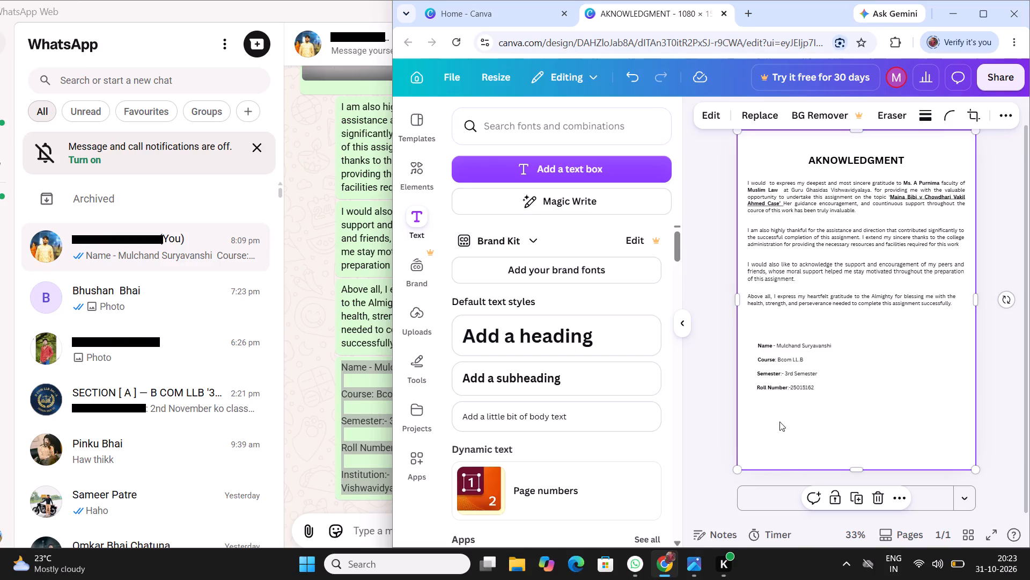
# Add a body text box to the page containing the word "Imstitution".
pyautogui.click(604, 431)
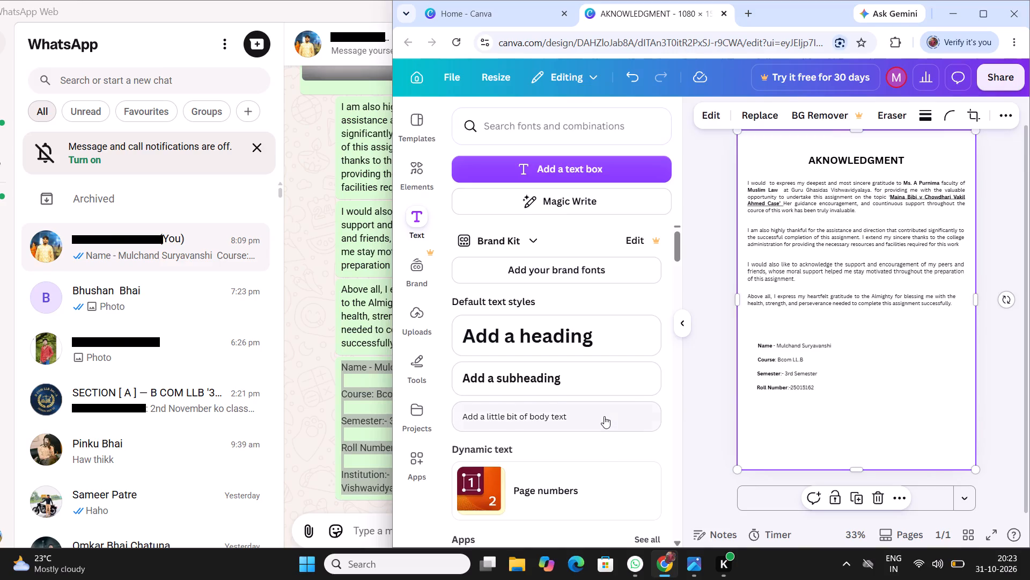
pyautogui.click(604, 416)
pyautogui.press('BackSpace')
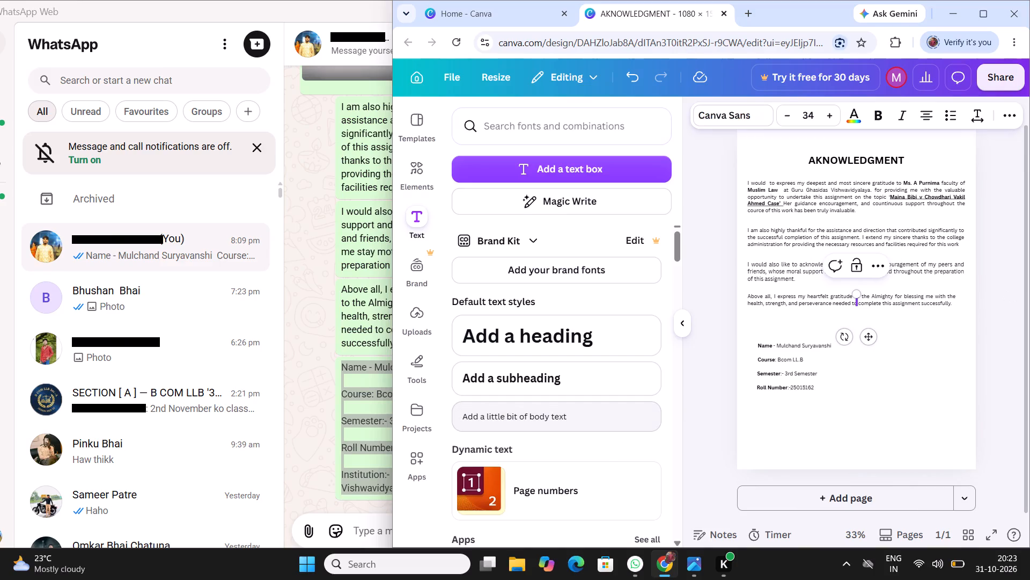
pyautogui.press('m')
pyautogui.write('stitut')
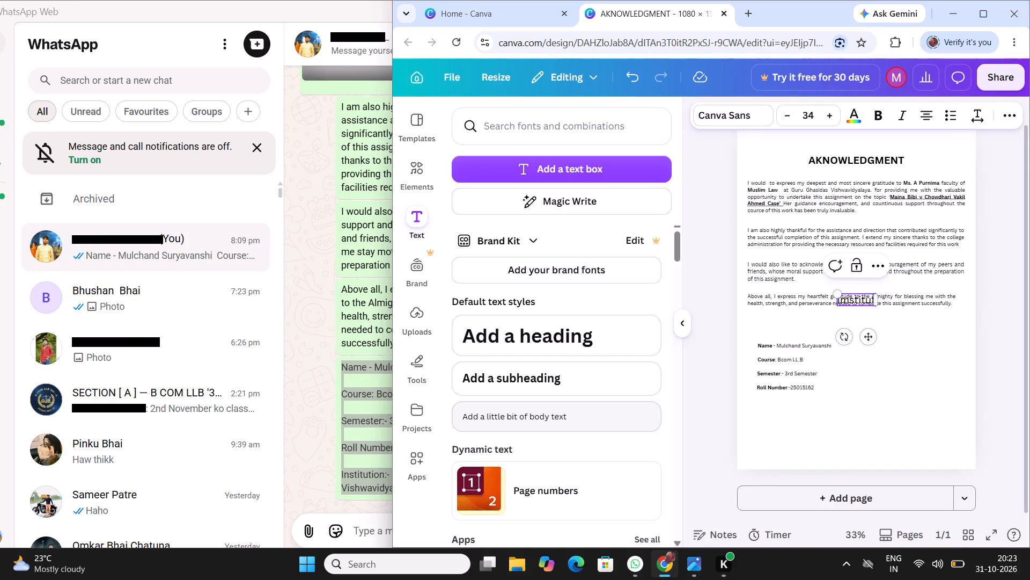
pyautogui.write('ion')
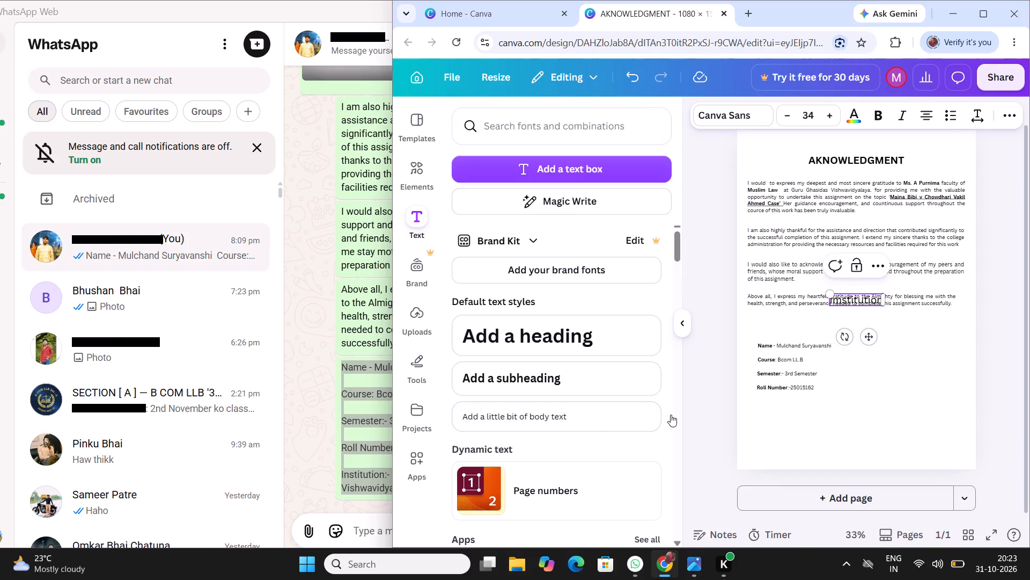
# Make the "Imstitution" text bold and move it beside the Name line of the student details block.
pyautogui.click(883, 119)
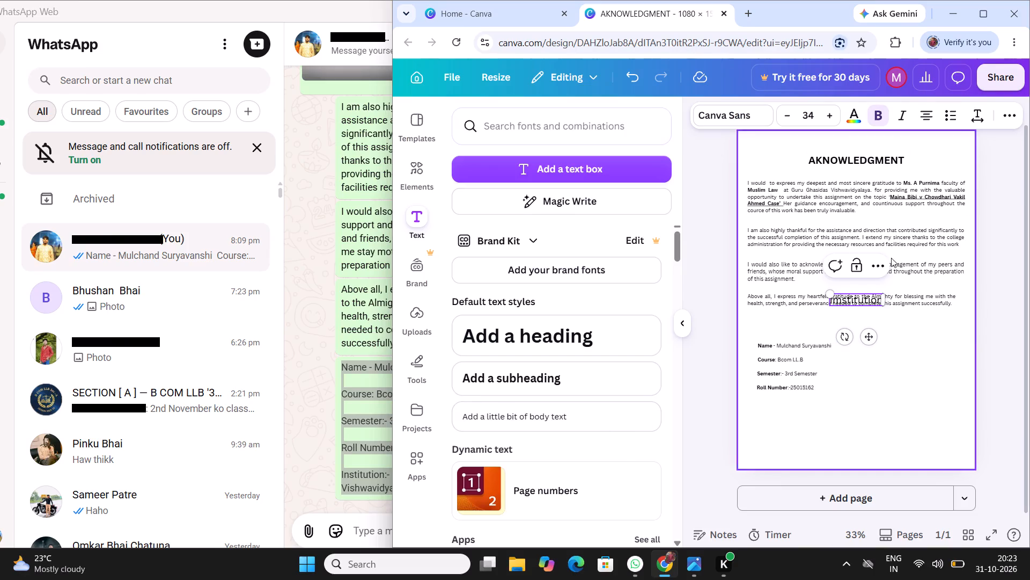
pyautogui.moveTo(871, 298); pyautogui.dragTo(874, 314)
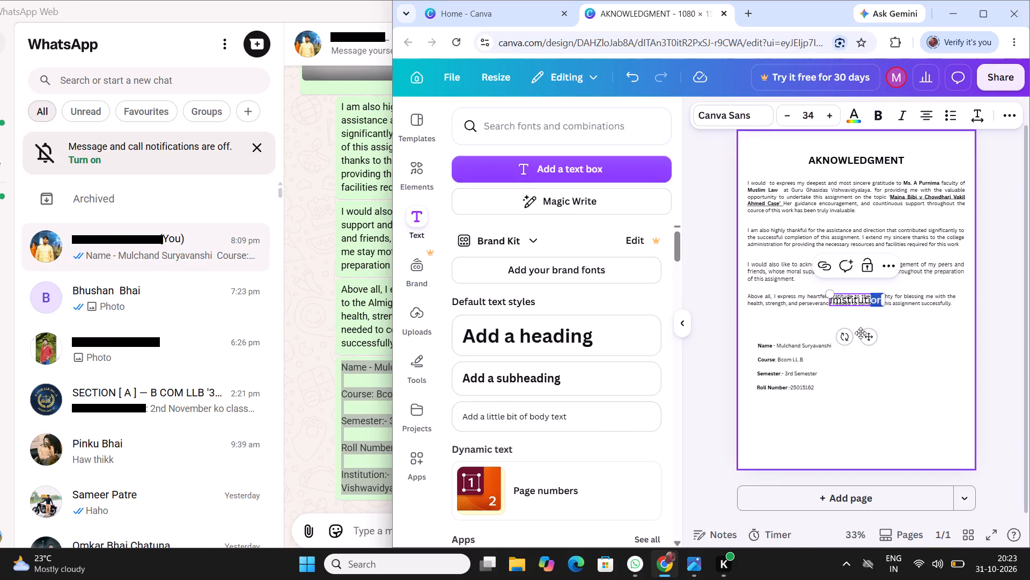
pyautogui.moveTo(863, 334); pyautogui.dragTo(881, 383)
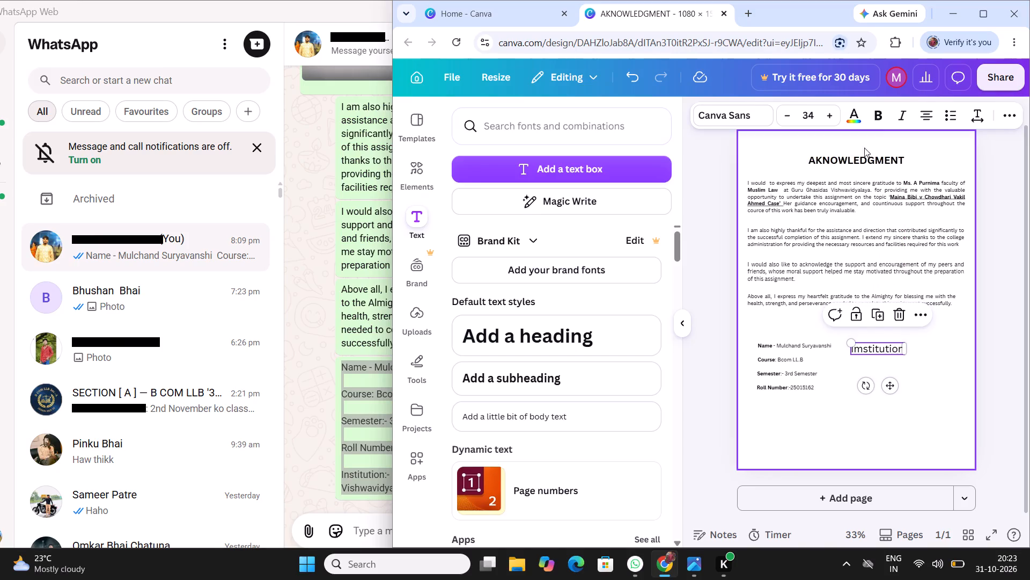
pyautogui.click(881, 116)
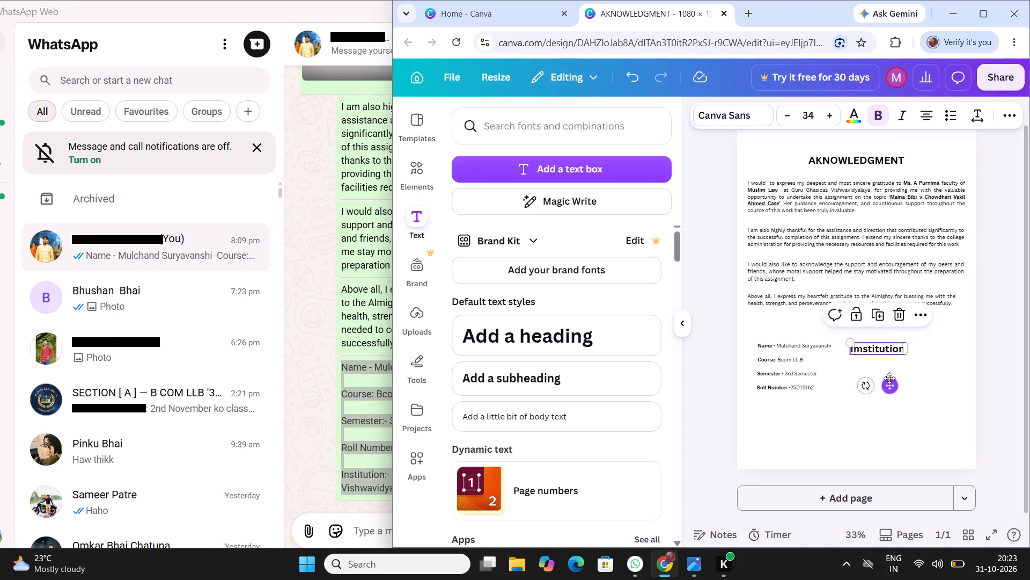
# Enlarge the "Imstitution" text box to font size 52 and place it beside the Semester and Roll Number lines.
pyautogui.click(900, 350)
pyautogui.moveTo(900, 350); pyautogui.dragTo(906, 350)
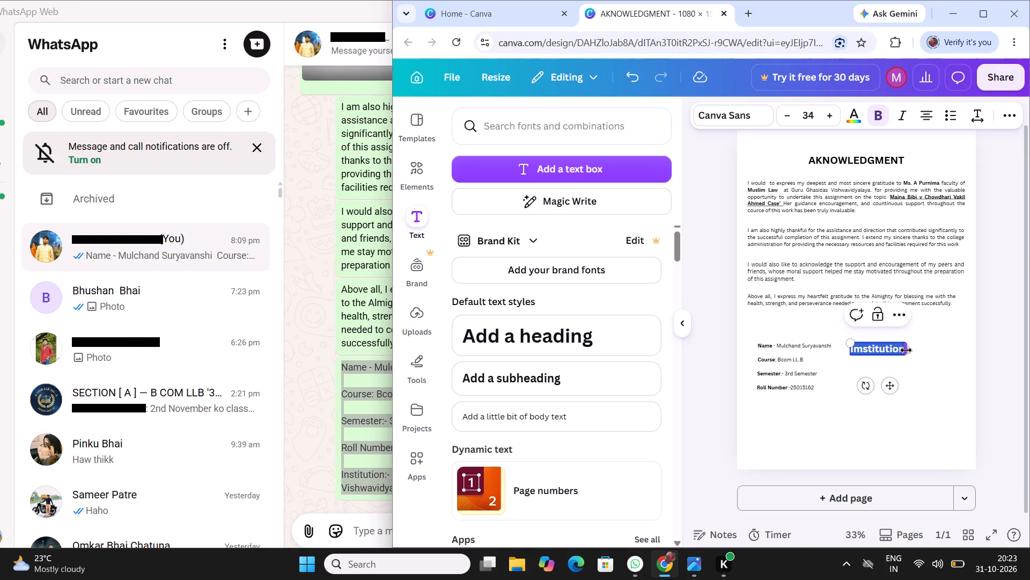
pyautogui.moveTo(906, 350); pyautogui.dragTo(906, 351)
pyautogui.moveTo(916, 393); pyautogui.dragTo(903, 351)
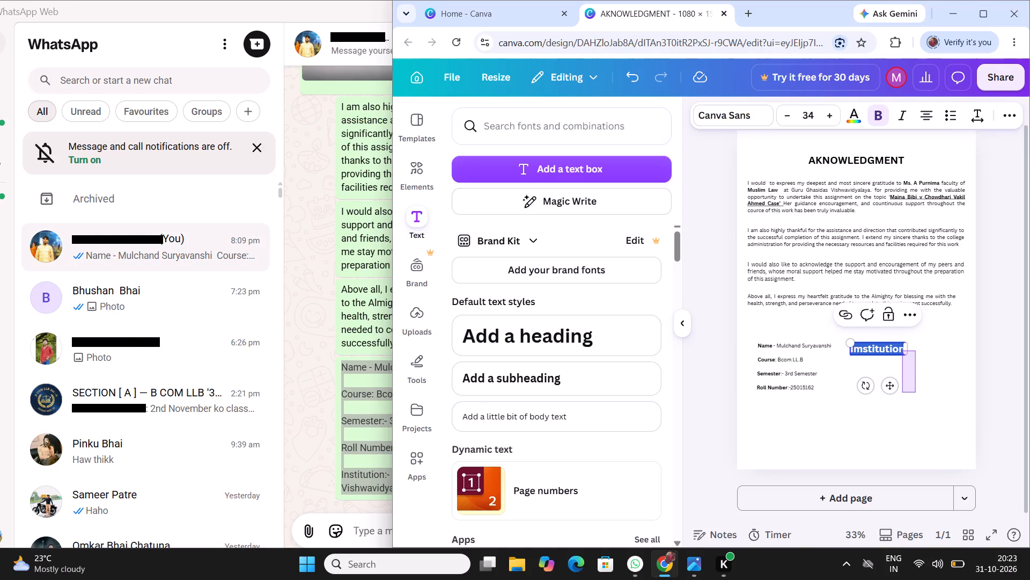
pyautogui.click(903, 356)
pyautogui.moveTo(903, 338); pyautogui.dragTo(905, 355)
pyautogui.click(905, 355)
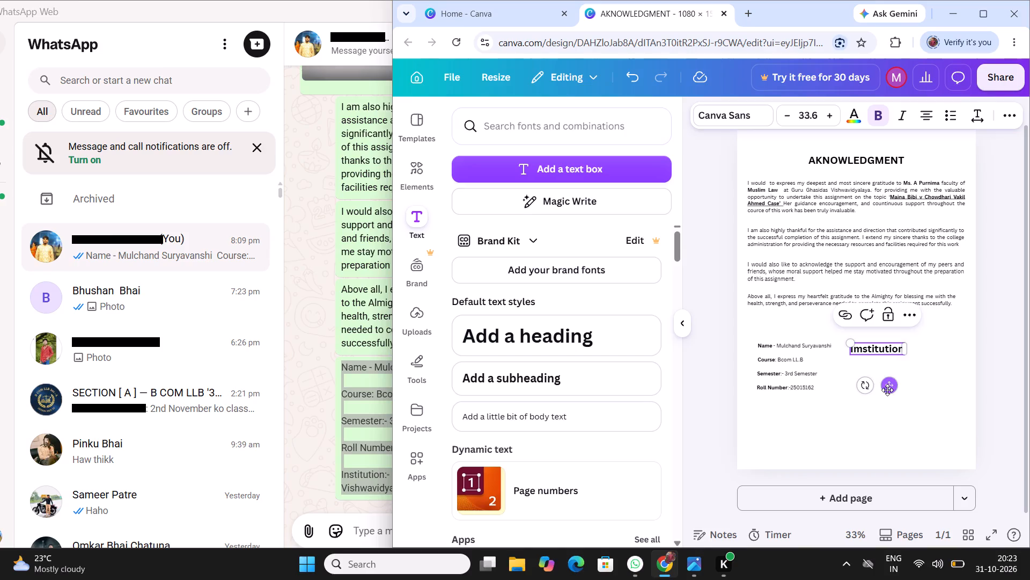
pyautogui.moveTo(887, 390); pyautogui.dragTo(894, 402)
pyautogui.moveTo(909, 367); pyautogui.dragTo(911, 367)
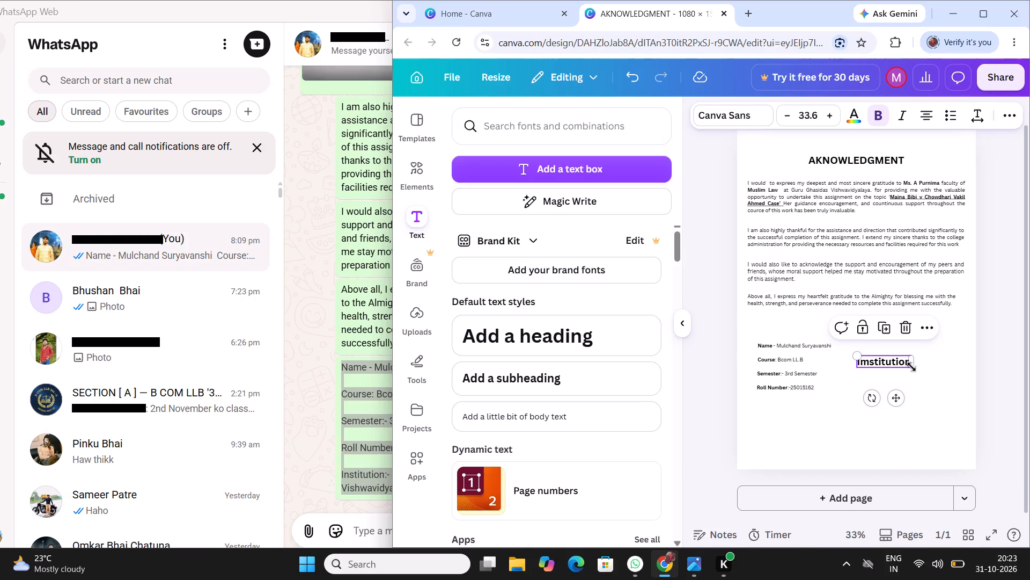
pyautogui.moveTo(911, 367); pyautogui.dragTo(942, 359)
pyautogui.moveTo(940, 361); pyautogui.dragTo(939, 375)
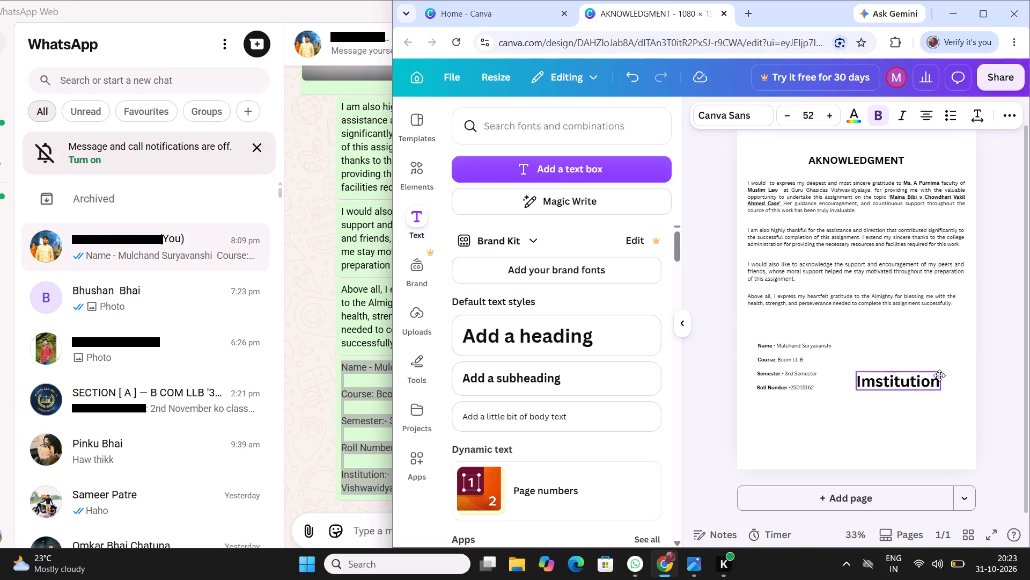
pyautogui.moveTo(939, 375); pyautogui.dragTo(935, 379)
pyautogui.click(935, 388)
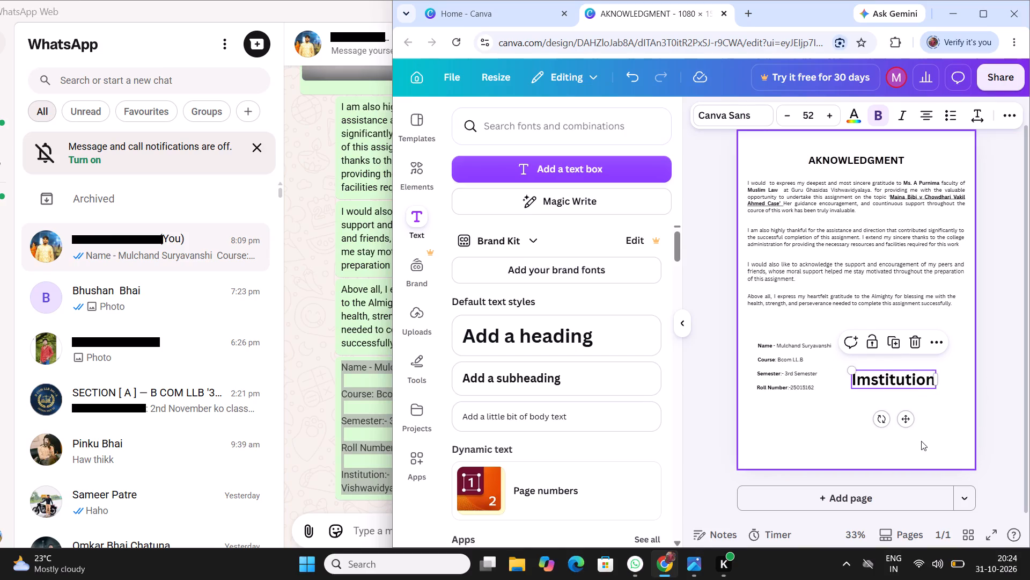
pyautogui.moveTo(921, 384); pyautogui.dragTo(928, 384)
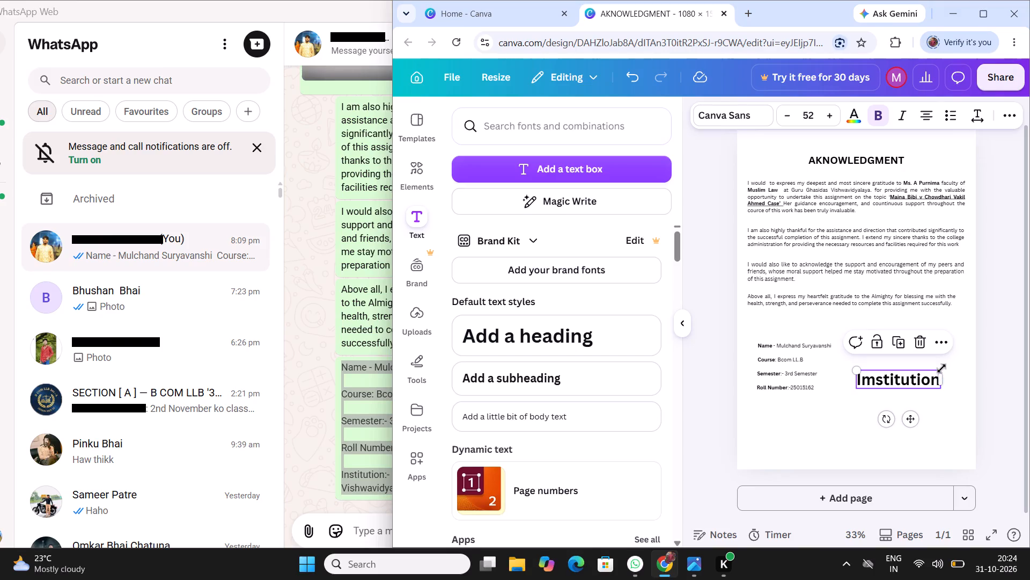
# Move the "Imstitution" text box down beside the end of the Roll Number line and widen it.
pyautogui.click(941, 368)
pyautogui.press('space')
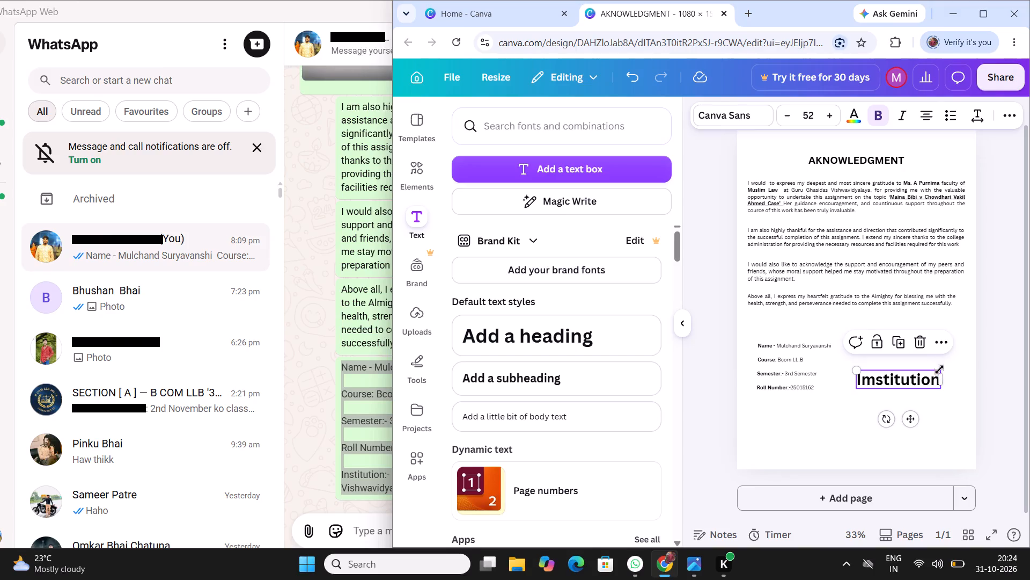
pyautogui.click(940, 371)
pyautogui.click(940, 371)
pyautogui.click(935, 385)
pyautogui.moveTo(929, 390); pyautogui.dragTo(939, 391)
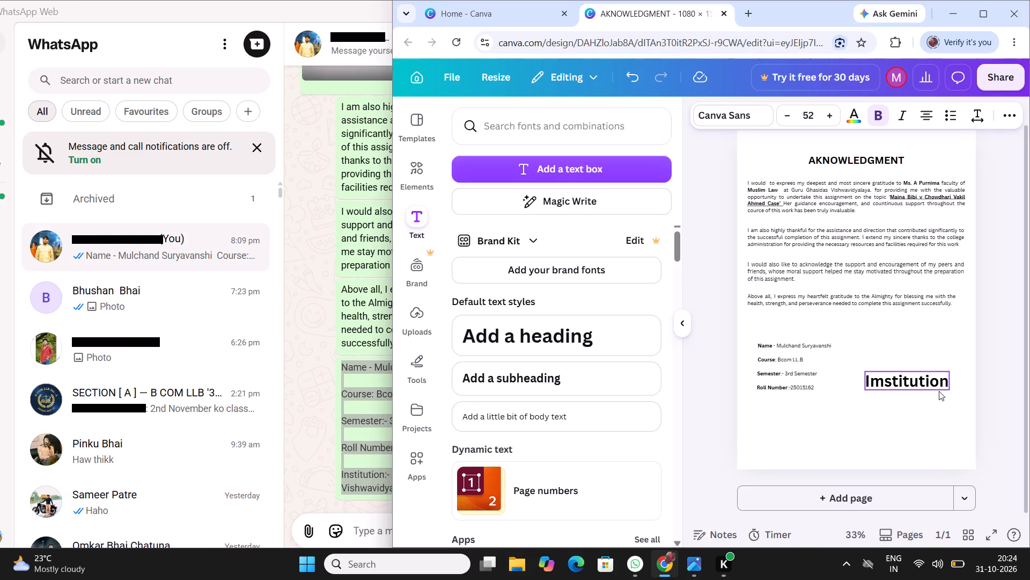
pyautogui.moveTo(939, 391); pyautogui.dragTo(893, 403)
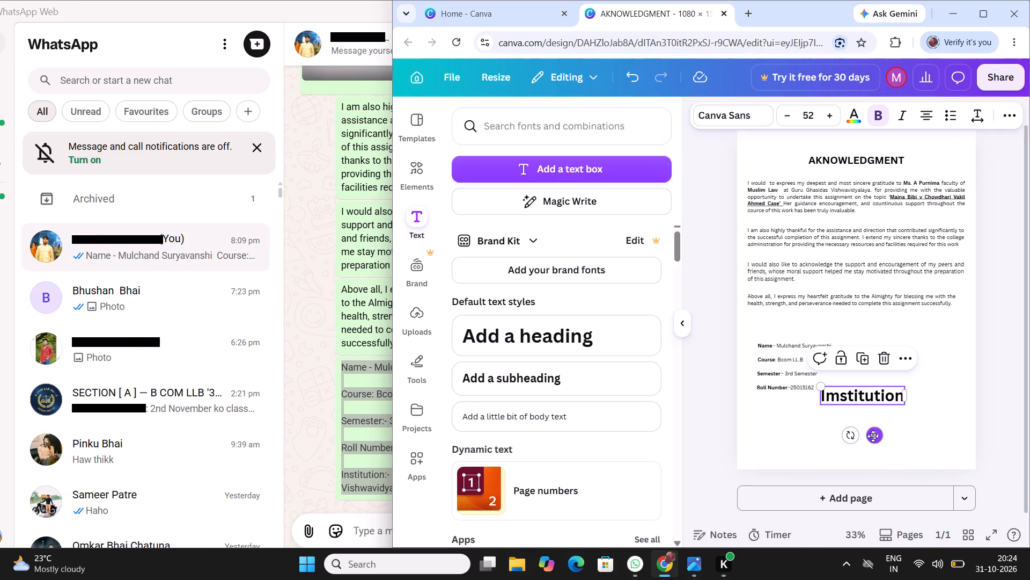
pyautogui.moveTo(905, 401); pyautogui.dragTo(938, 395)
# Copy the colon and space after "Course" to the end of "Imstitution" and insert a space before the colon.
pyautogui.click(922, 398)
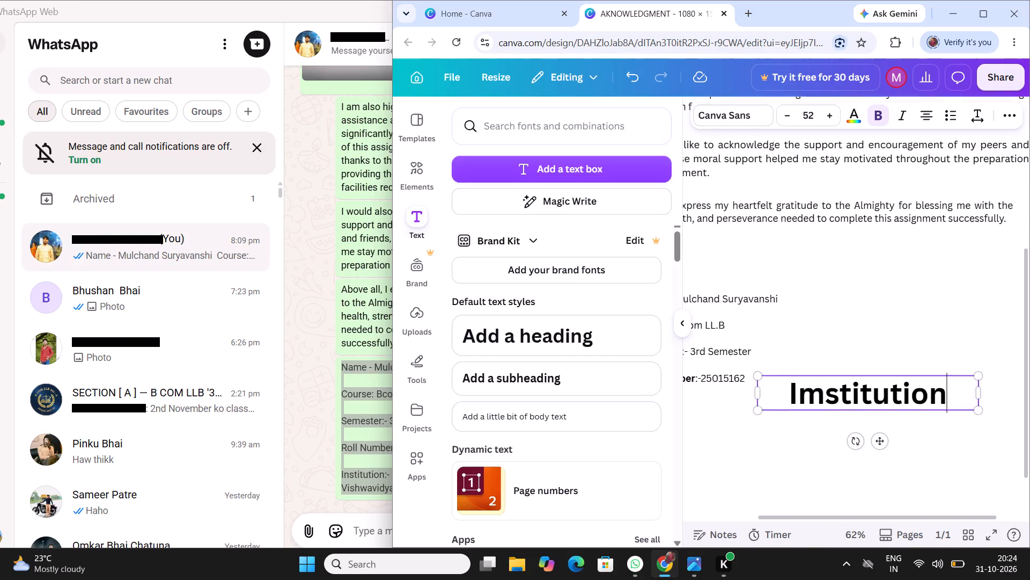
pyautogui.hscroll(3, 922, 398)
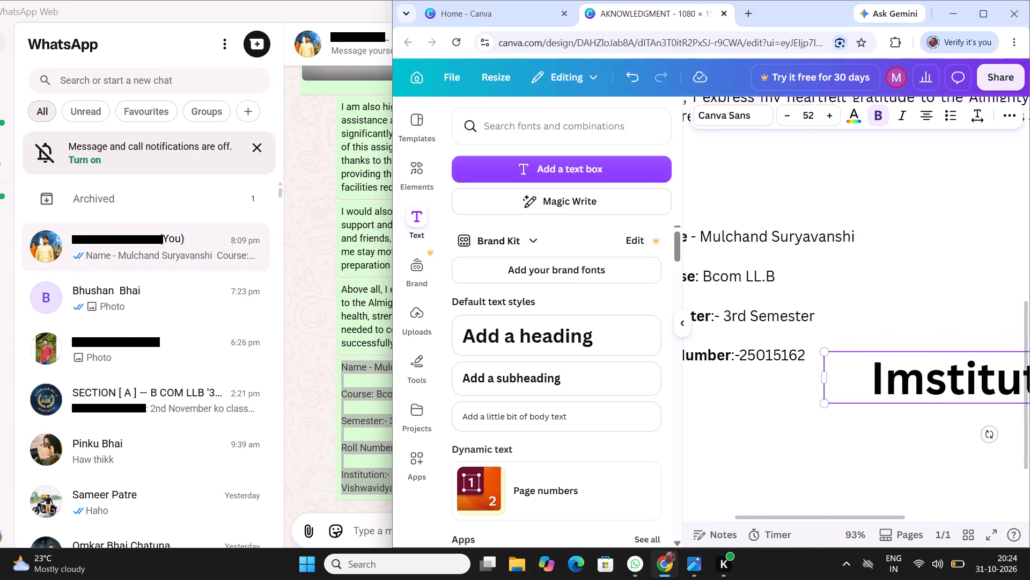
pyautogui.hscroll(1, 922, 398)
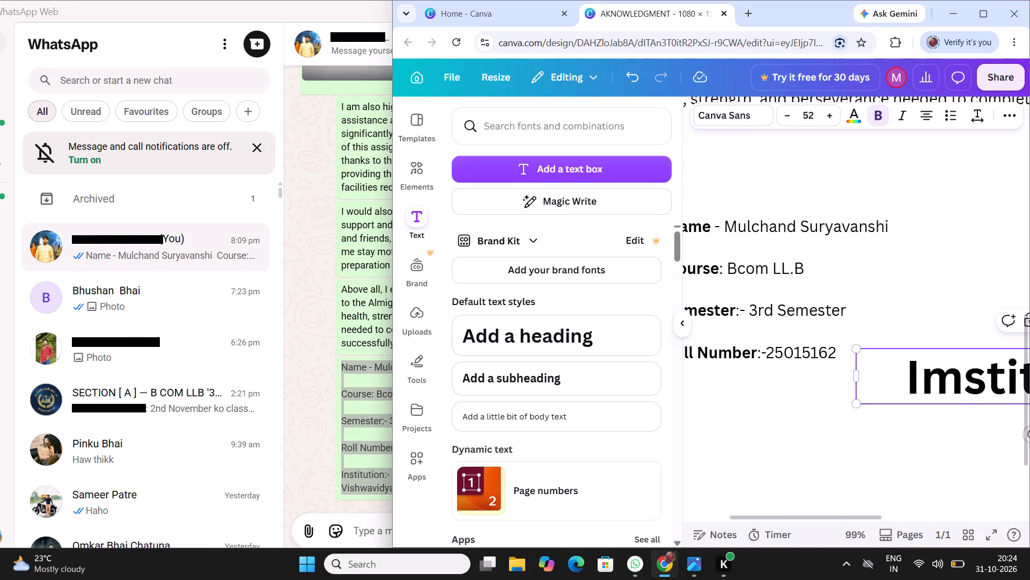
pyautogui.hscroll(1, 922, 398)
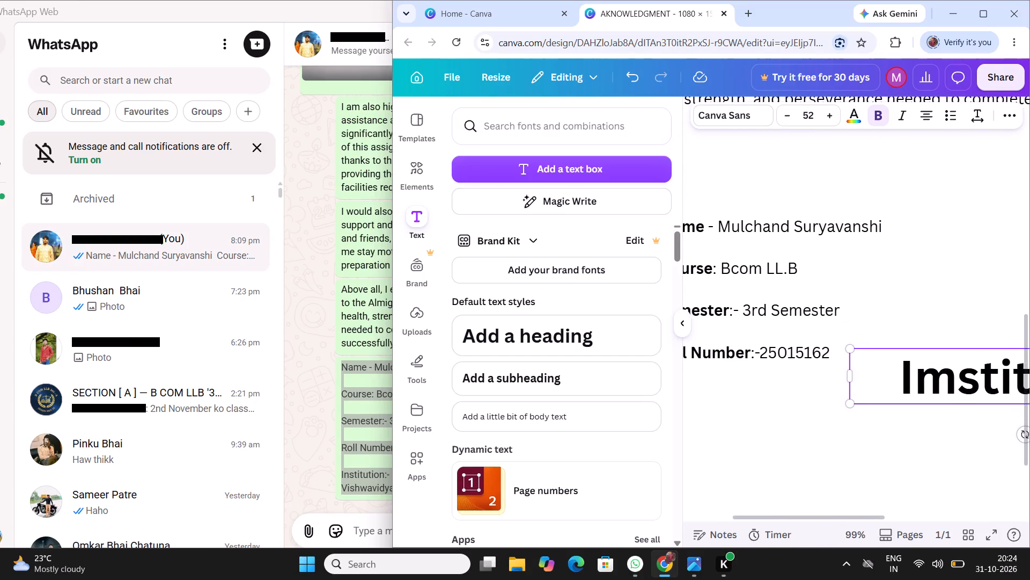
pyautogui.hscroll(1, 922, 398)
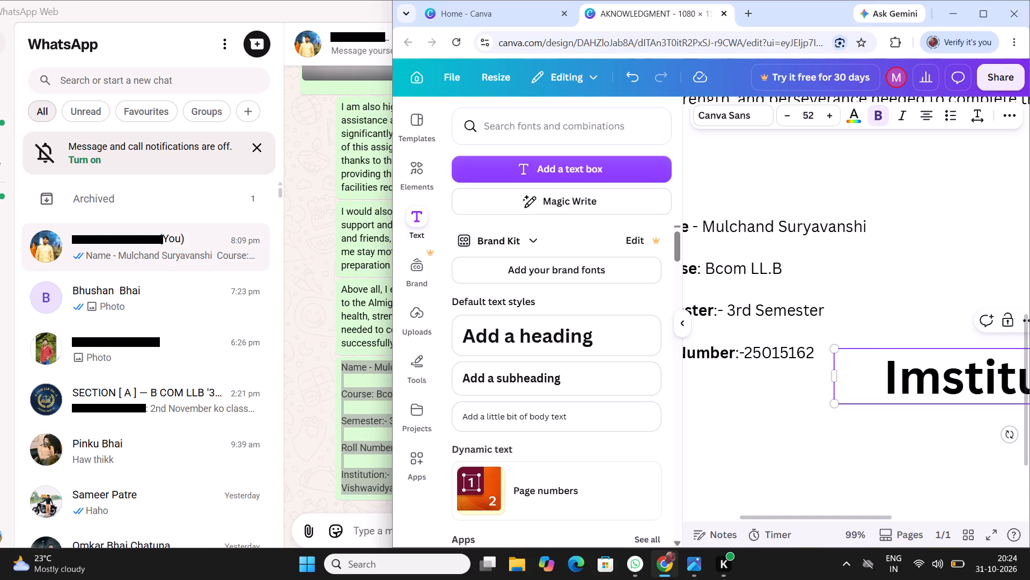
pyautogui.click(735, 360)
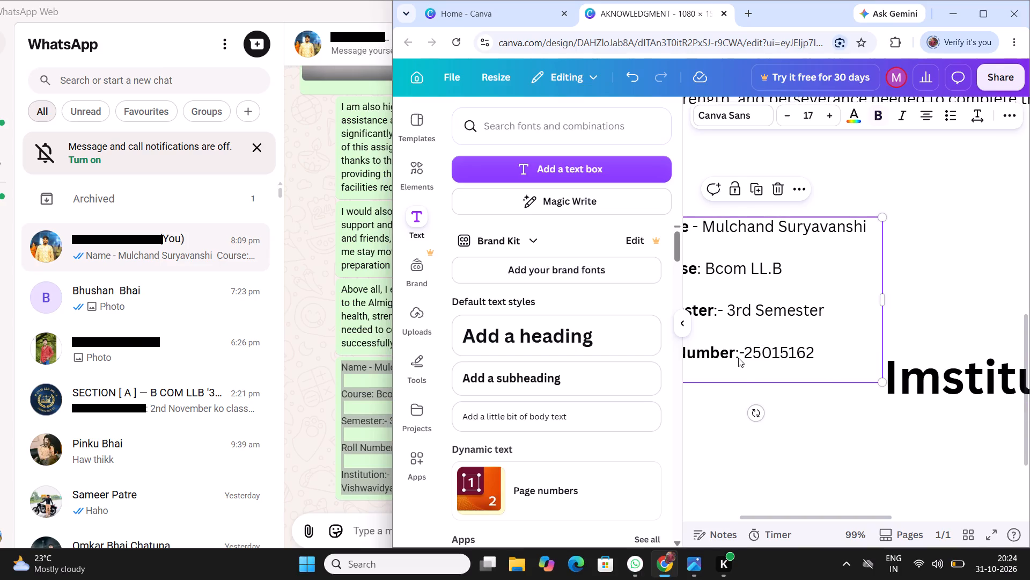
pyautogui.doubleClick(738, 357)
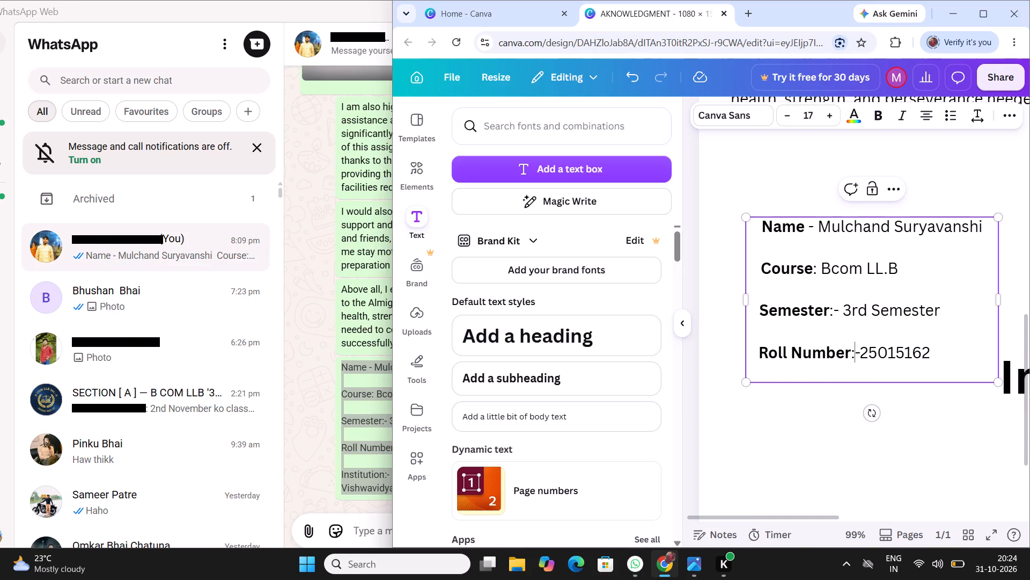
pyautogui.doubleClick(858, 363)
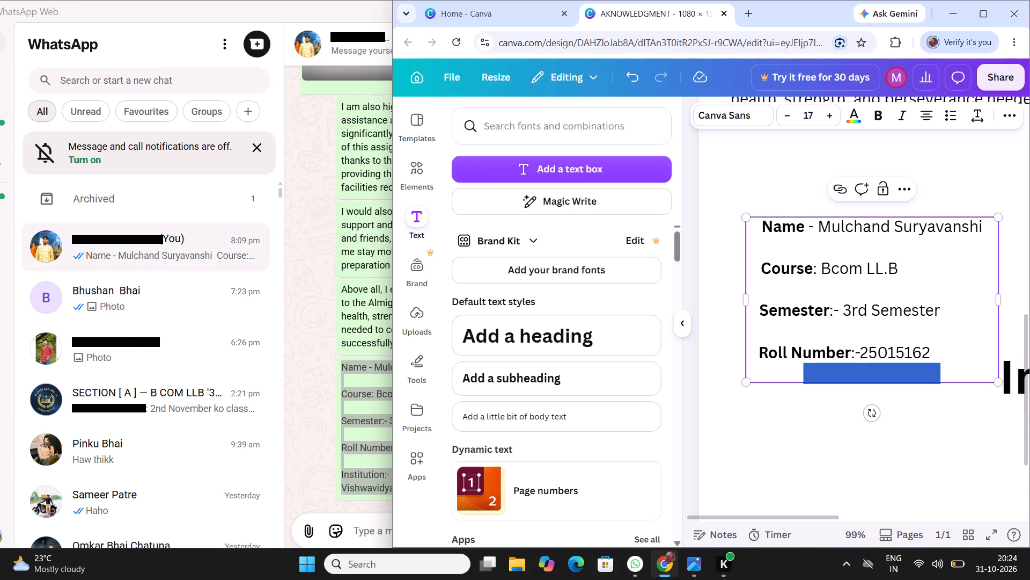
pyautogui.doubleClick(814, 275)
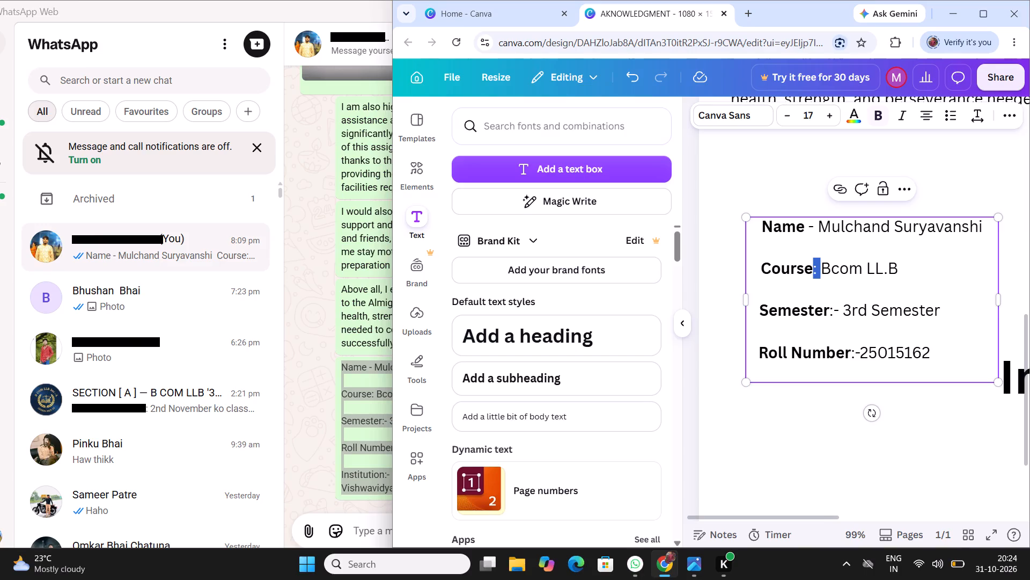
pyautogui.hotkey('ctrl', 'c')
pyautogui.hscroll(-4, 823, 303)
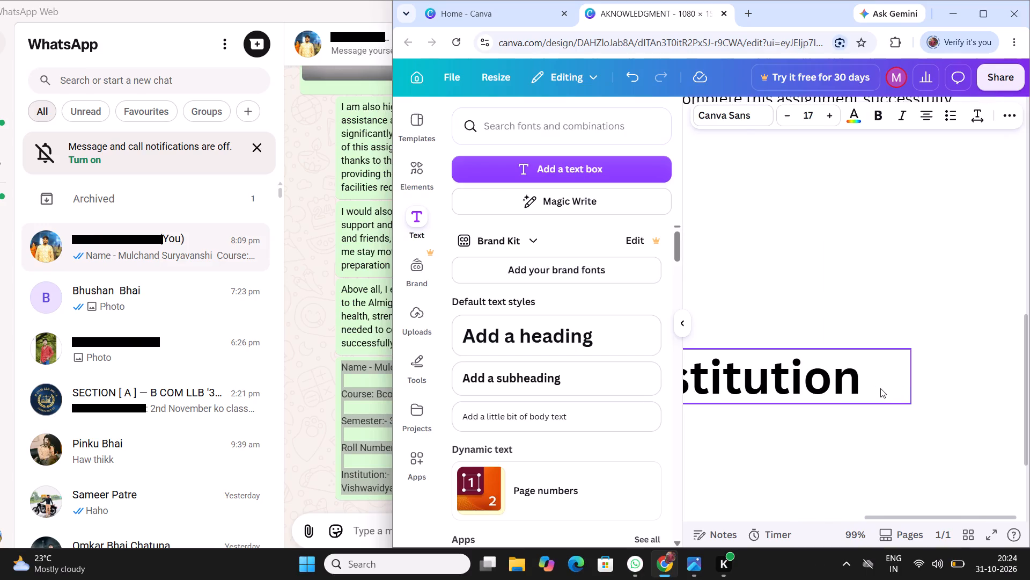
pyautogui.click(880, 388)
pyautogui.click(857, 382)
pyautogui.moveTo(857, 382); pyautogui.dragTo(868, 380)
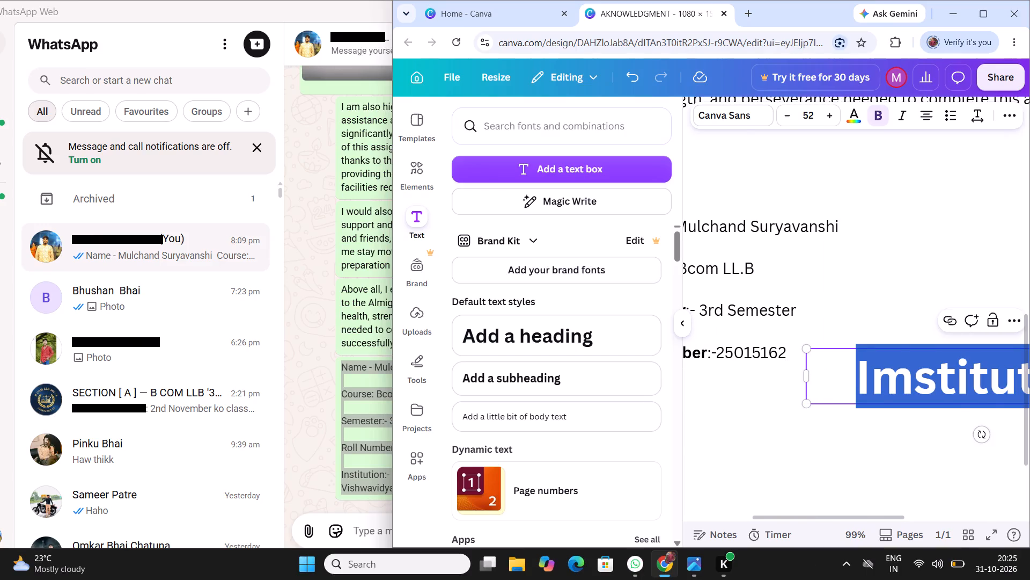
pyautogui.hscroll(-3, 868, 380)
pyautogui.click(933, 417)
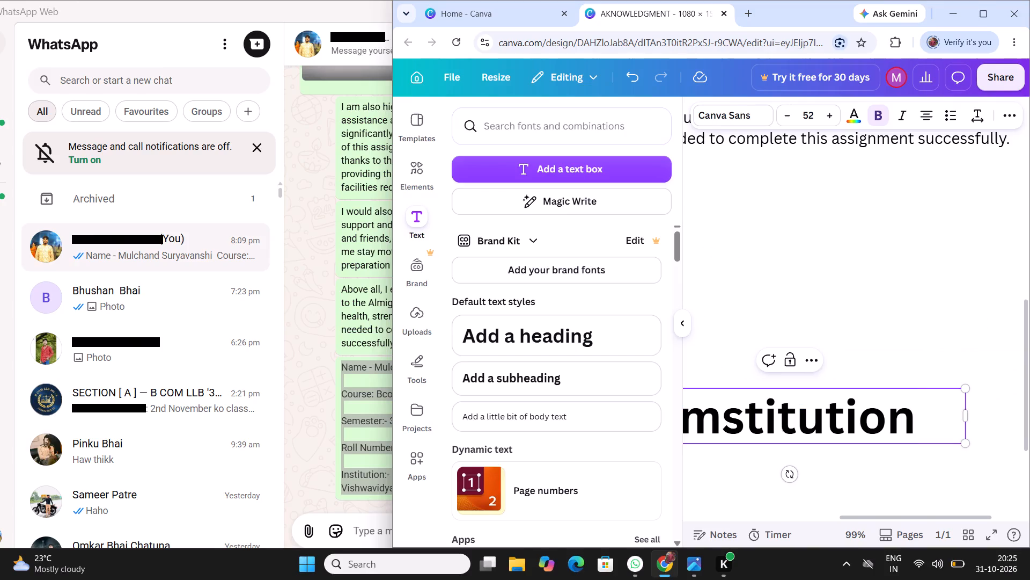
pyautogui.hotkey('ctrl', 'v')
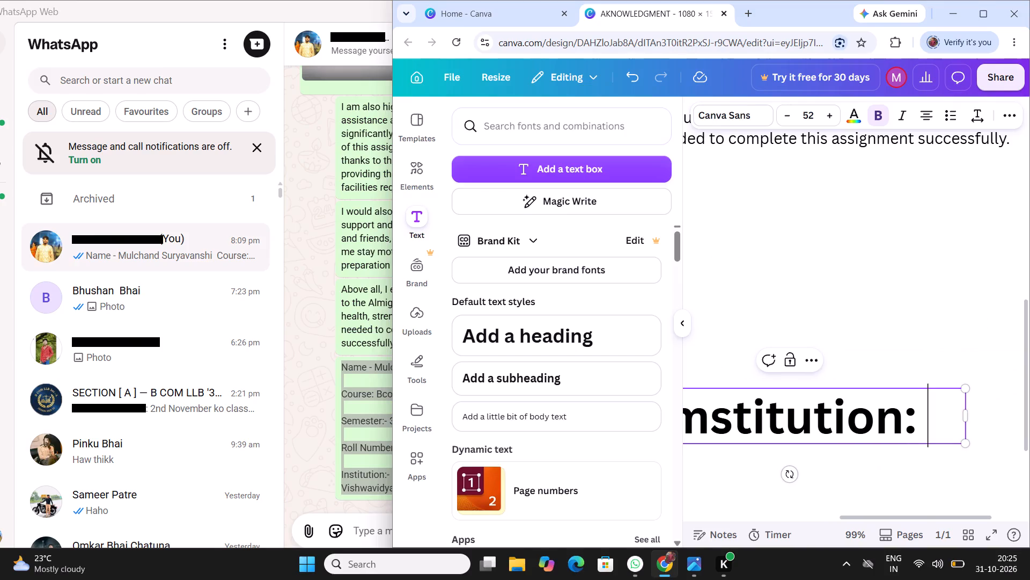
pyautogui.click(904, 427)
pyautogui.press('space')
# Add the university name "Guru Ghasidas Vishwavidyalaya" after the colon in the "Imstitution" text box.
pyautogui.click(931, 418)
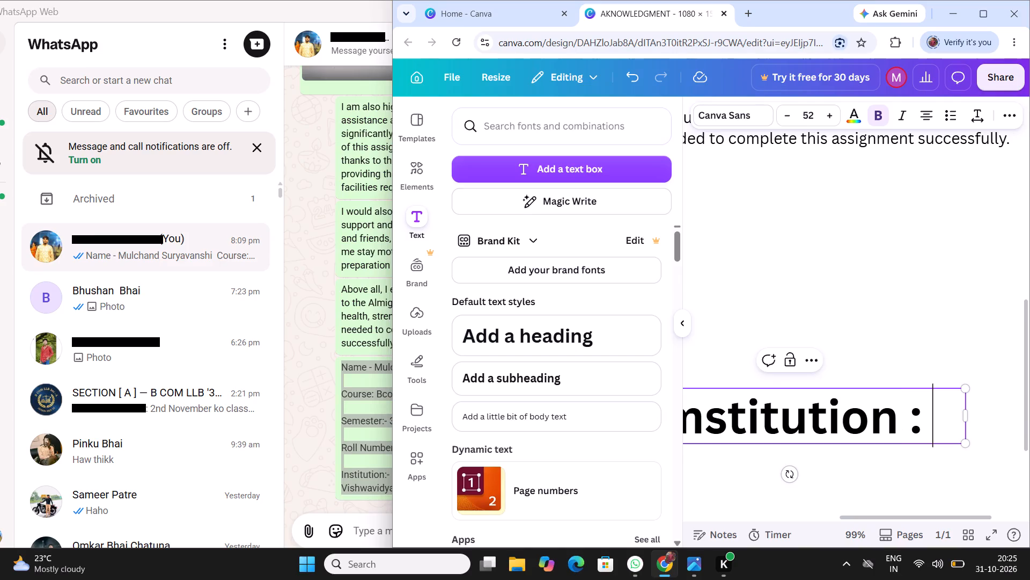
pyautogui.press('g')
pyautogui.press('u')
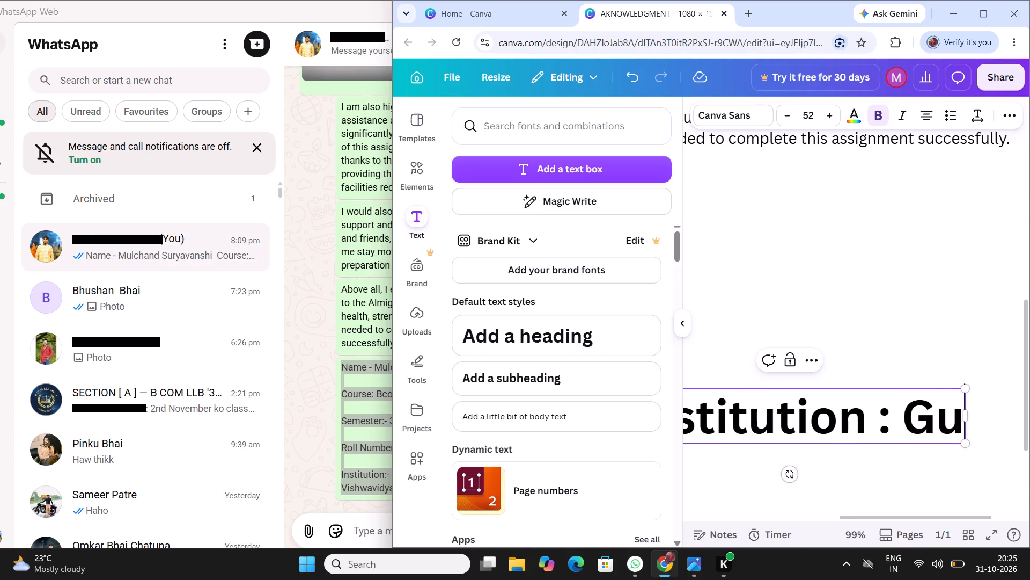
pyautogui.write('ru')
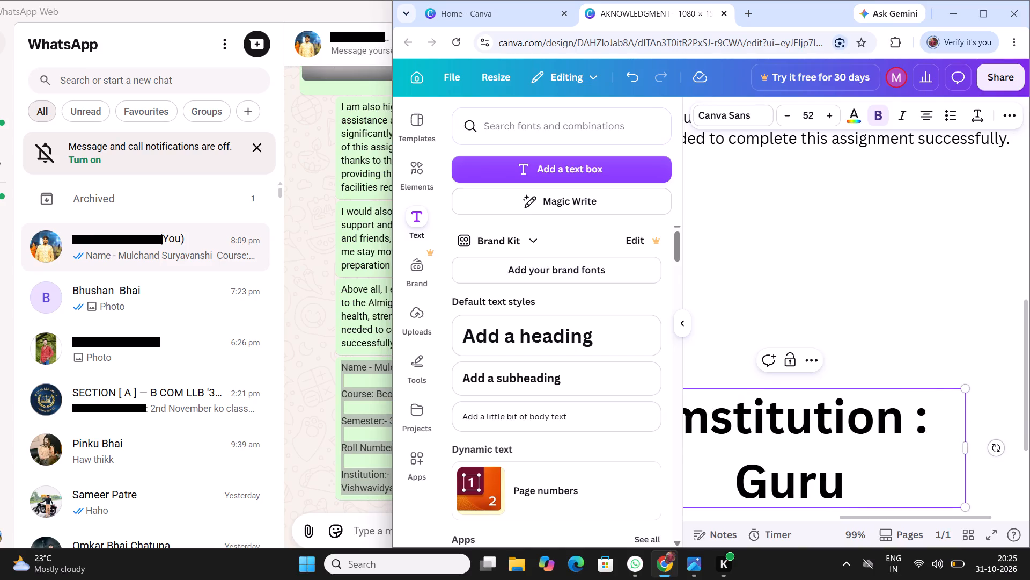
pyautogui.press('space')
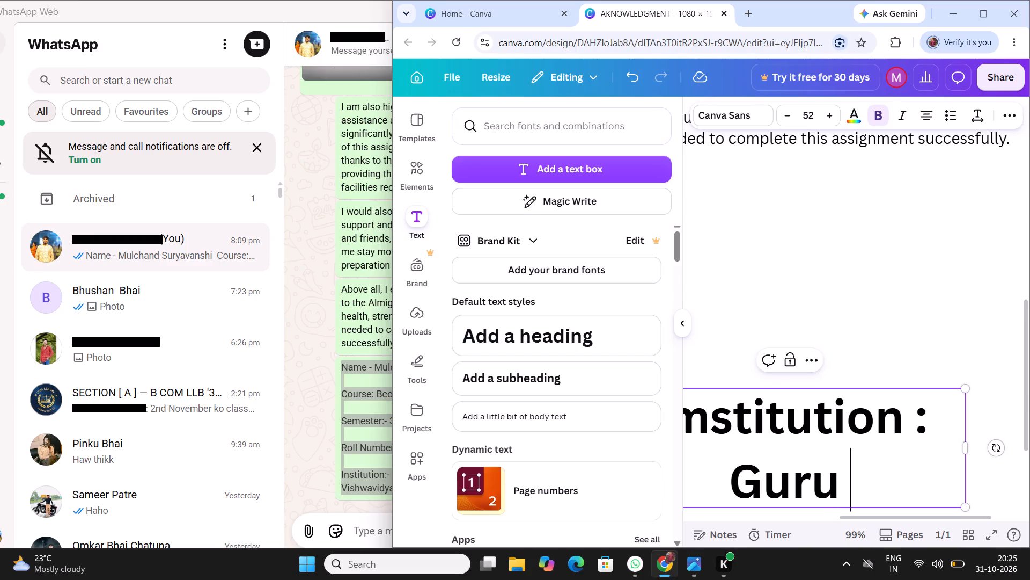
pyautogui.press('g')
pyautogui.write('ha')
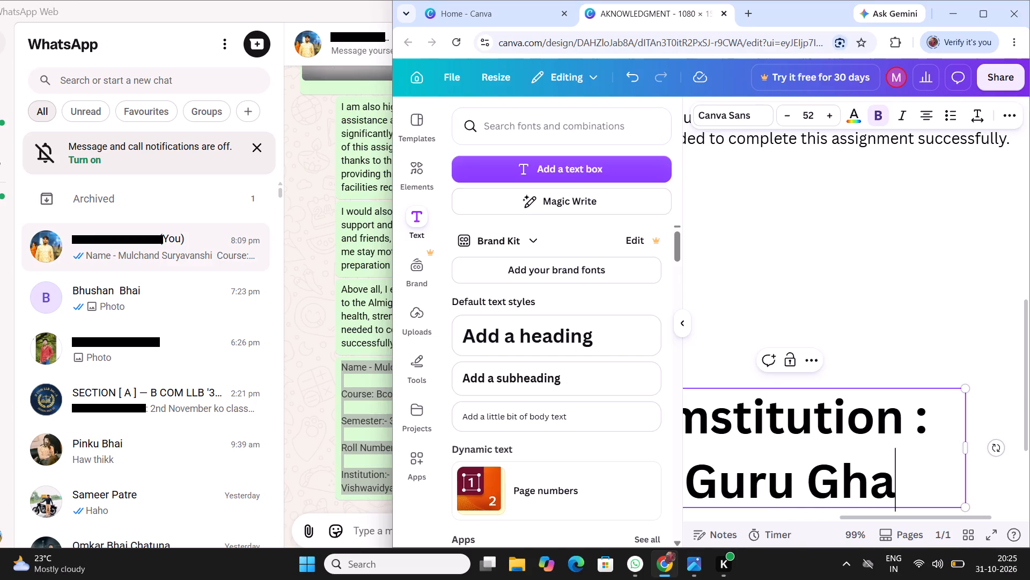
pyautogui.write('si')
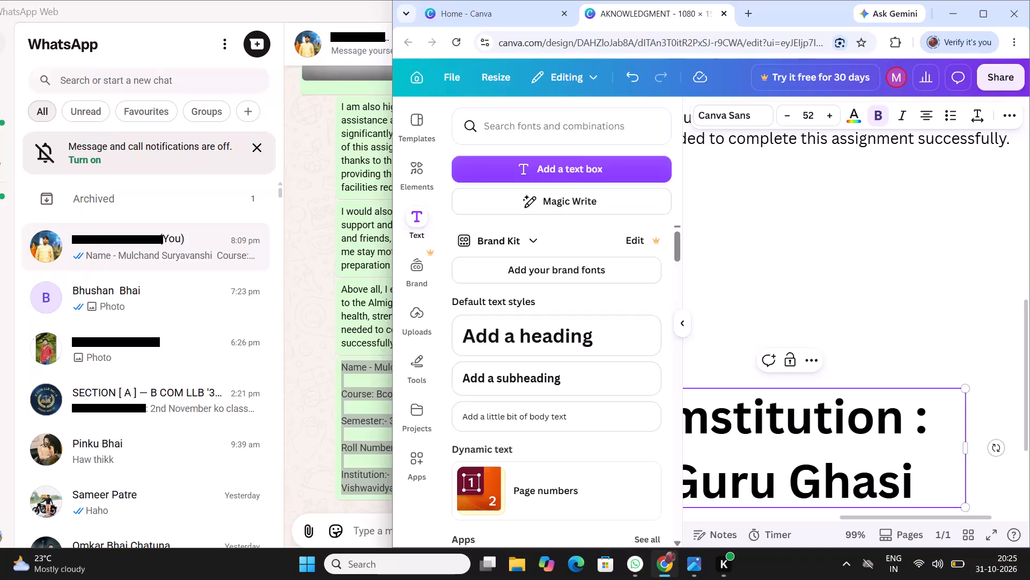
pyautogui.press('d')
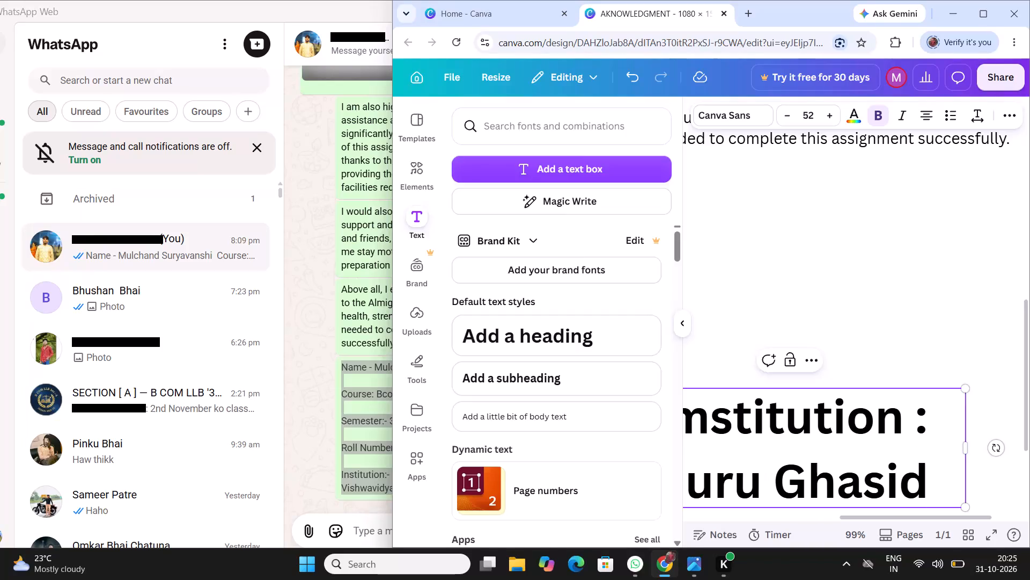
pyautogui.write('as')
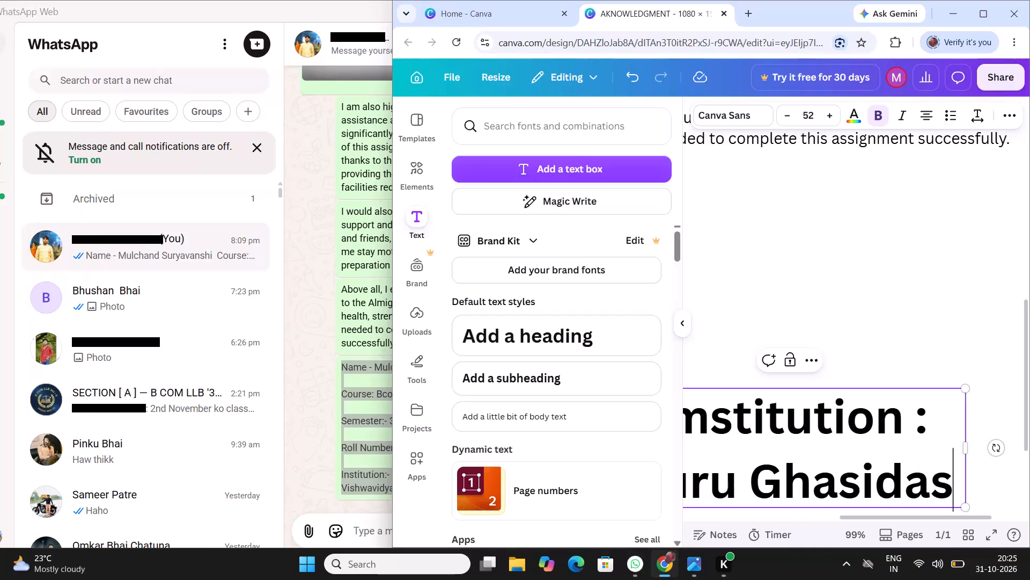
pyautogui.press('space')
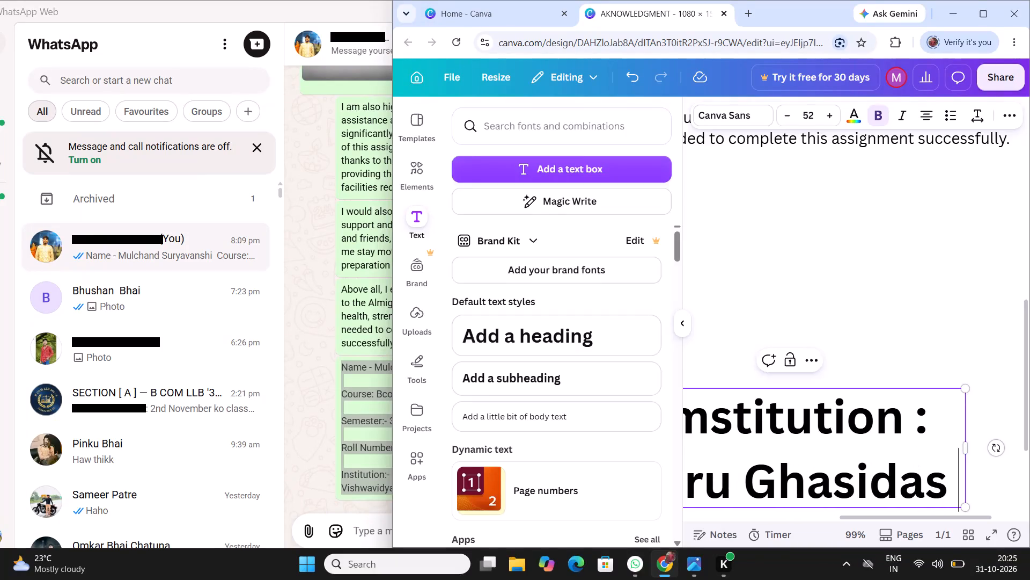
pyautogui.press('v')
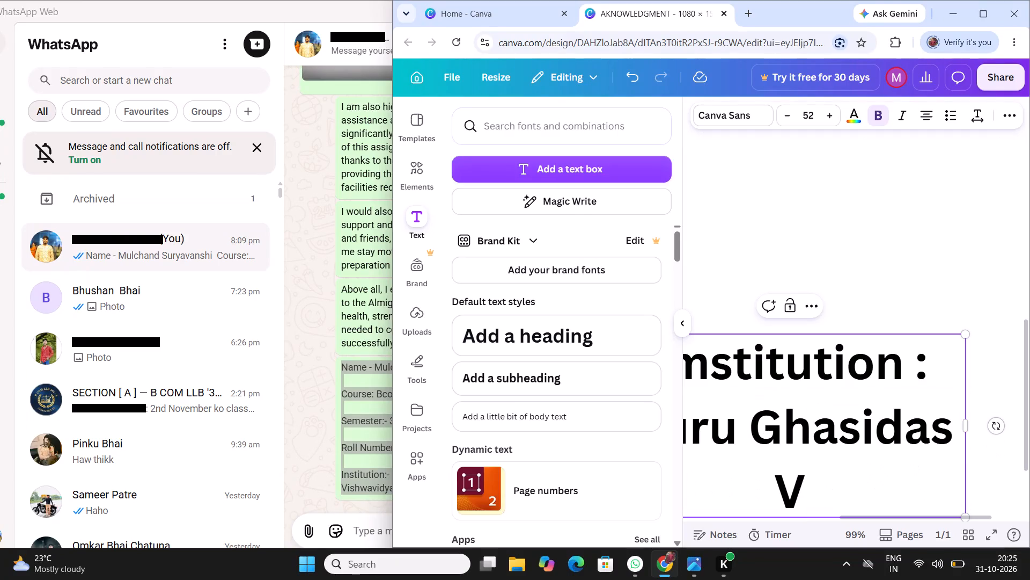
pyautogui.press('i')
pyautogui.write('sh')
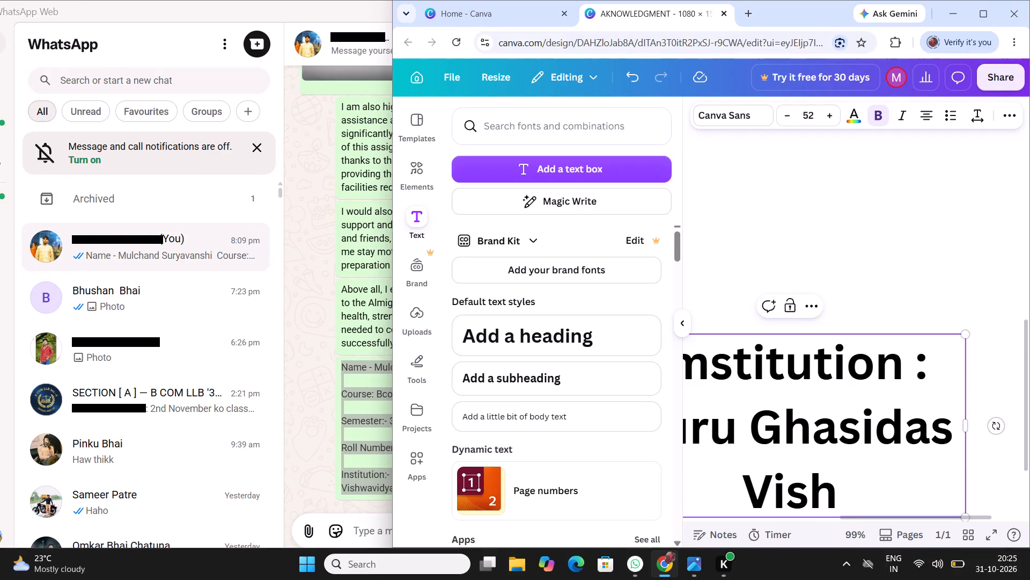
pyautogui.write('wa')
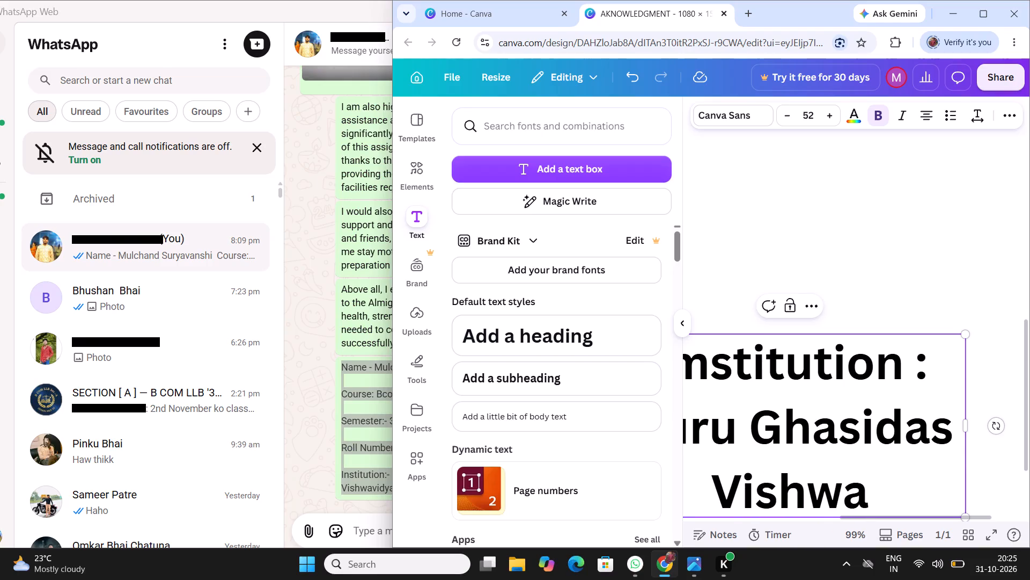
pyautogui.write('vi')
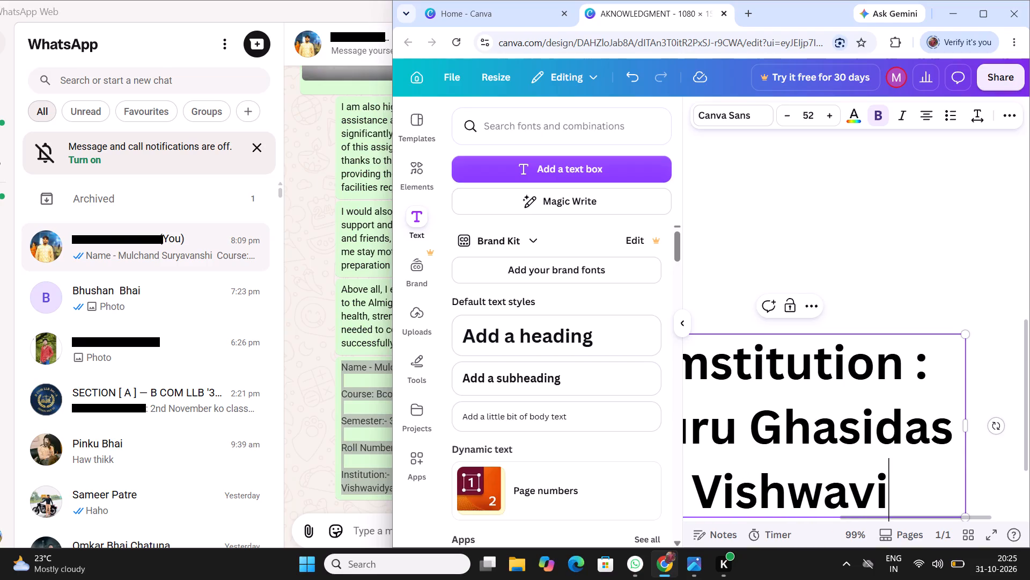
pyautogui.press('d')
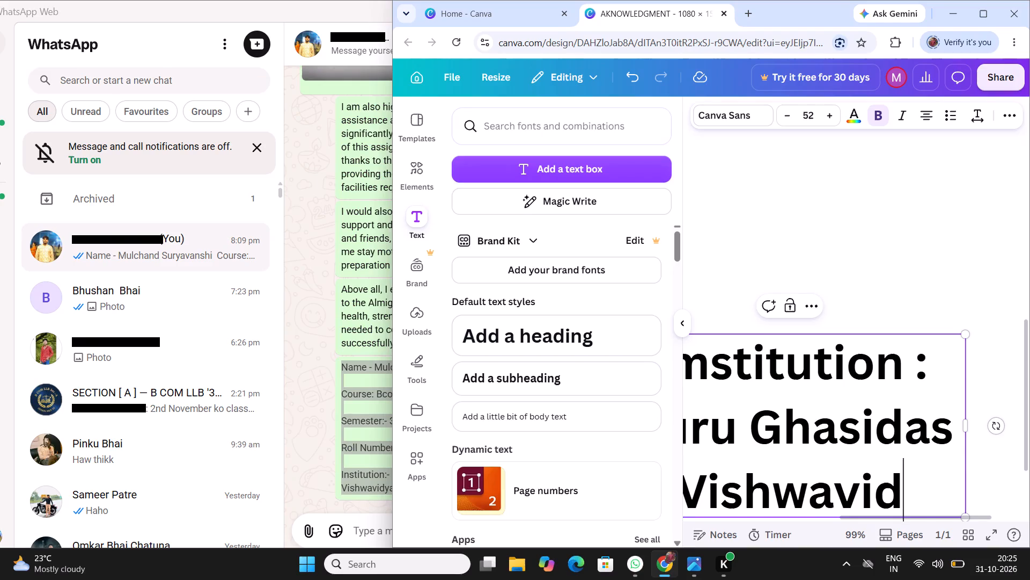
pyautogui.press('y')
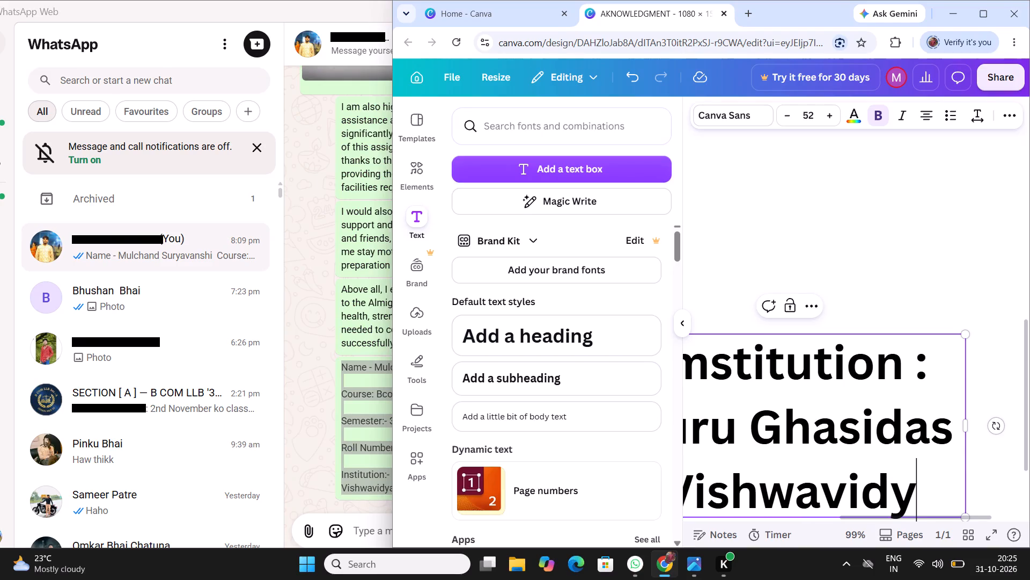
pyautogui.press('a')
pyautogui.write('la')
pyautogui.write('ya')
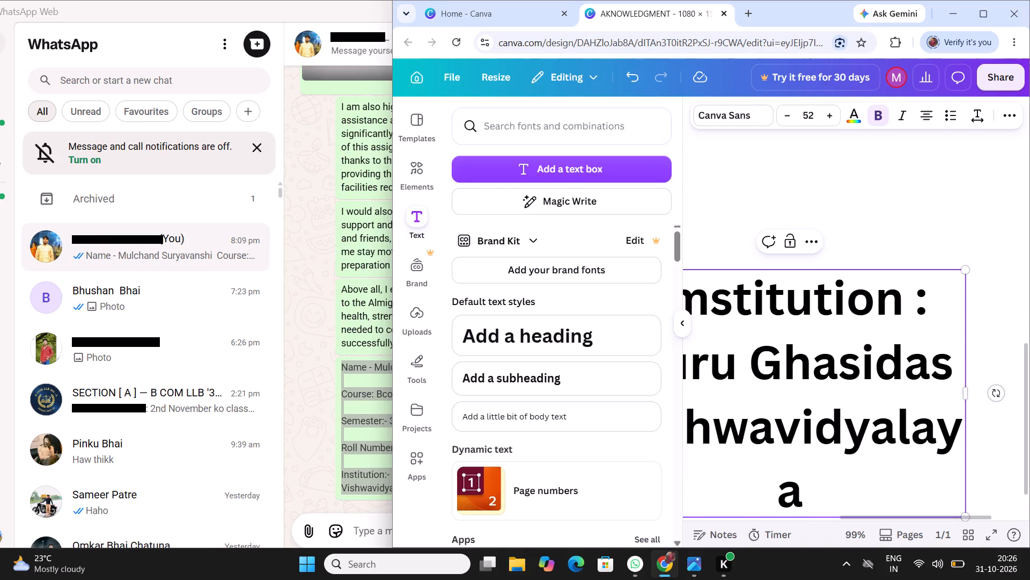
# Scale the Institution text down to font size 26.7 and widen its box so the entry fits on one line.
pyautogui.scroll(-1, 881, 412)
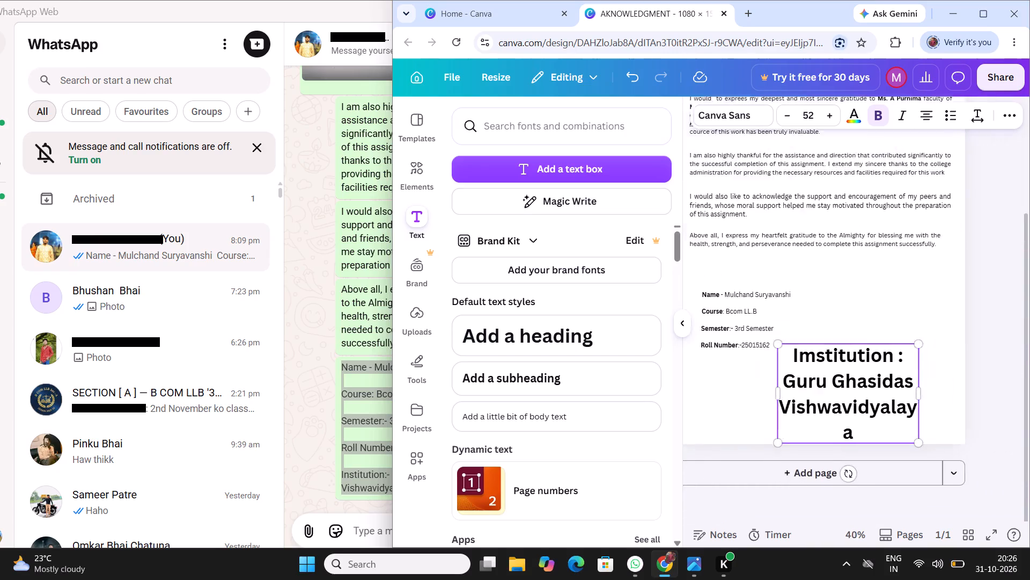
pyautogui.moveTo(944, 429); pyautogui.dragTo(961, 427)
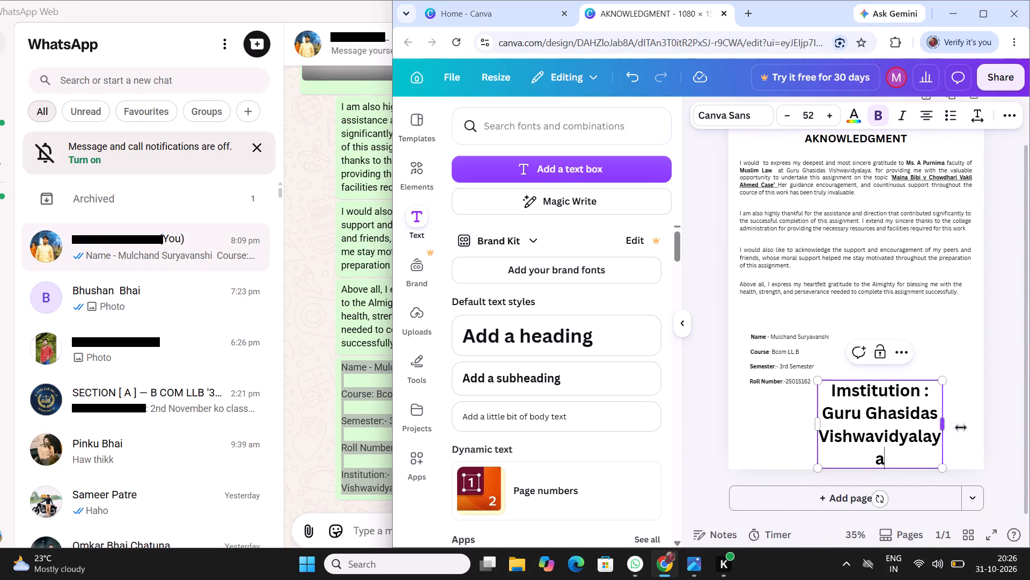
pyautogui.moveTo(961, 427); pyautogui.dragTo(997, 425)
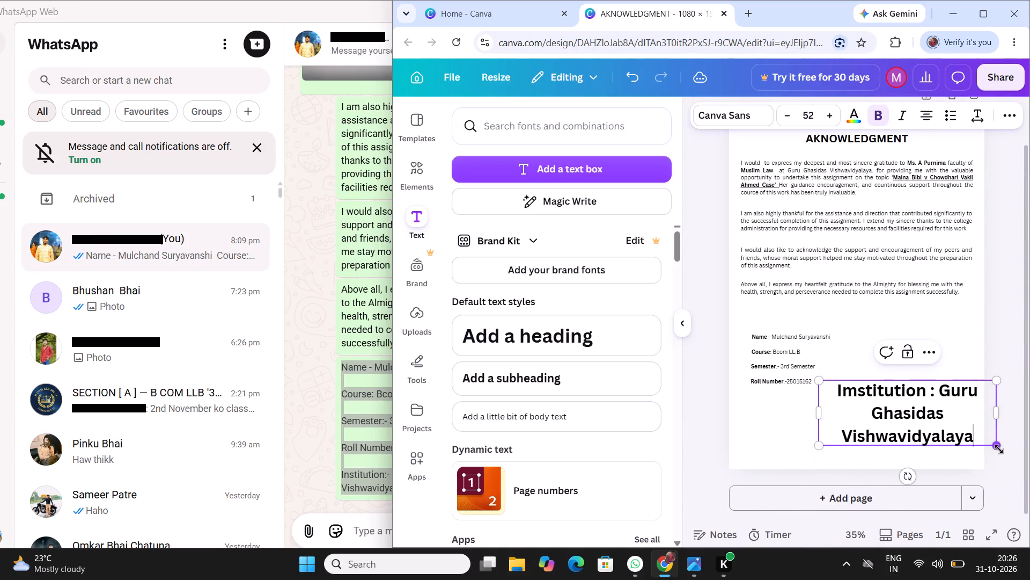
pyautogui.moveTo(999, 449); pyautogui.dragTo(914, 415)
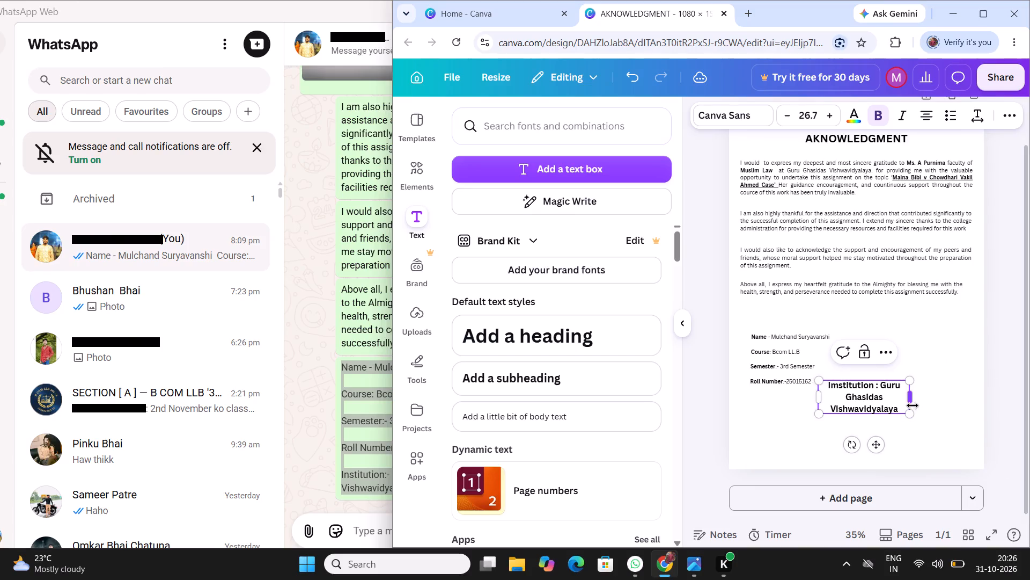
pyautogui.moveTo(912, 405); pyautogui.dragTo(1029, 447)
# Move the Institution entry onto the page, below and slightly to the right of the Roll Number line.
pyautogui.moveTo(985, 388); pyautogui.dragTo(960, 397)
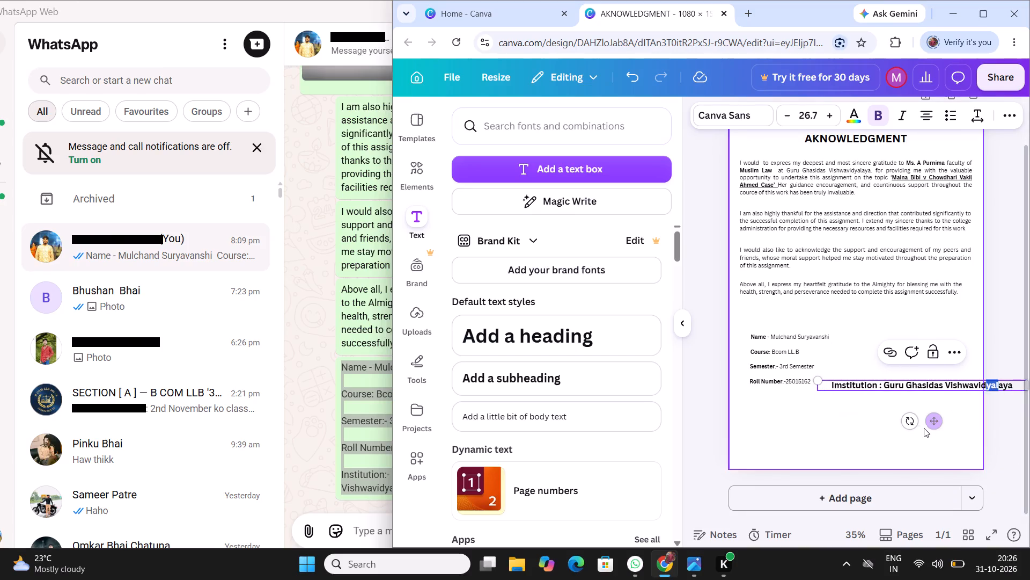
pyautogui.moveTo(935, 421); pyautogui.dragTo(889, 448)
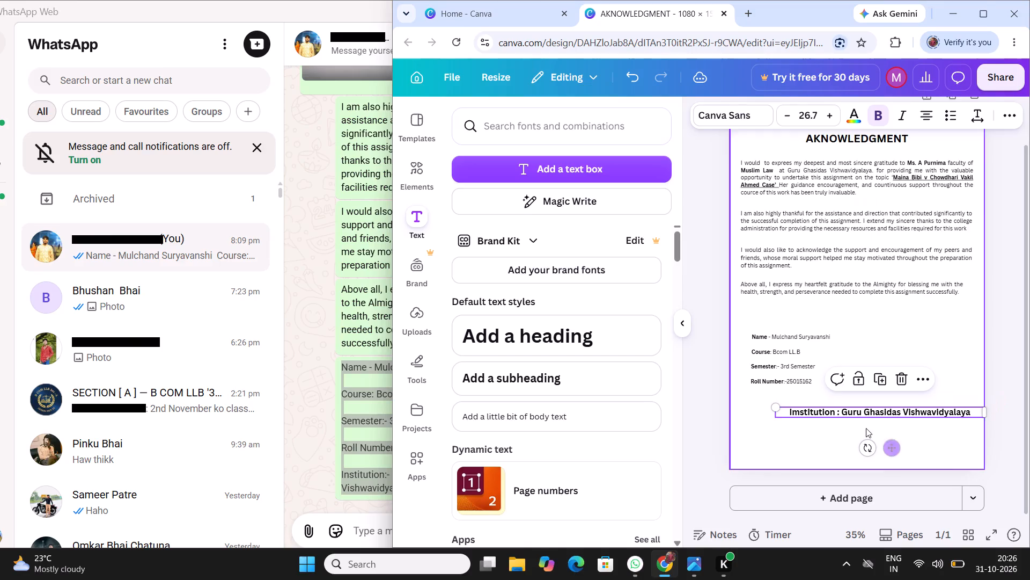
# Remove the bold formatting from "Guru Ghasidas Vishwavidyalaya", leaving the "Imstitution :" label bold.
pyautogui.doubleClick(837, 413)
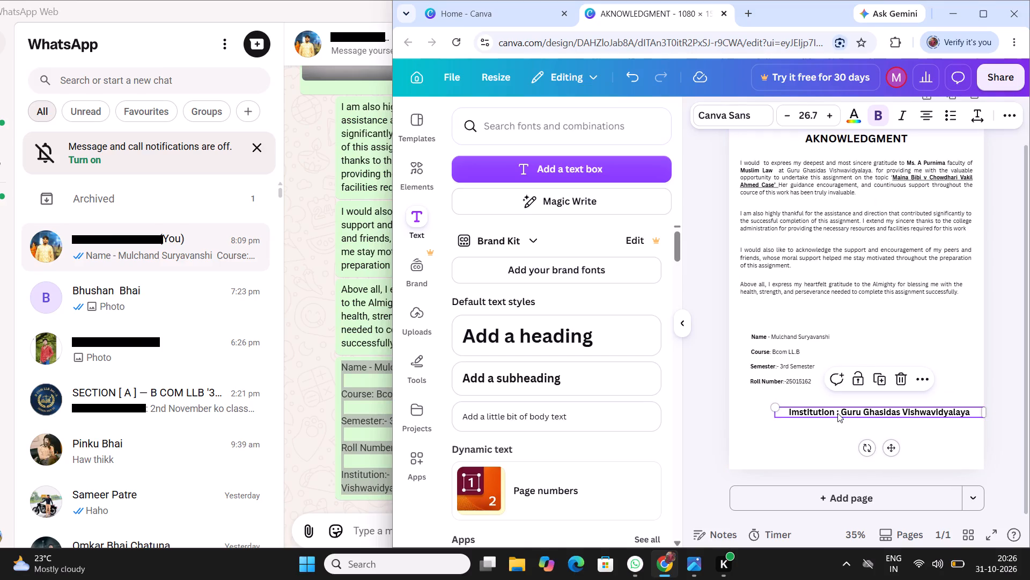
pyautogui.click(847, 411)
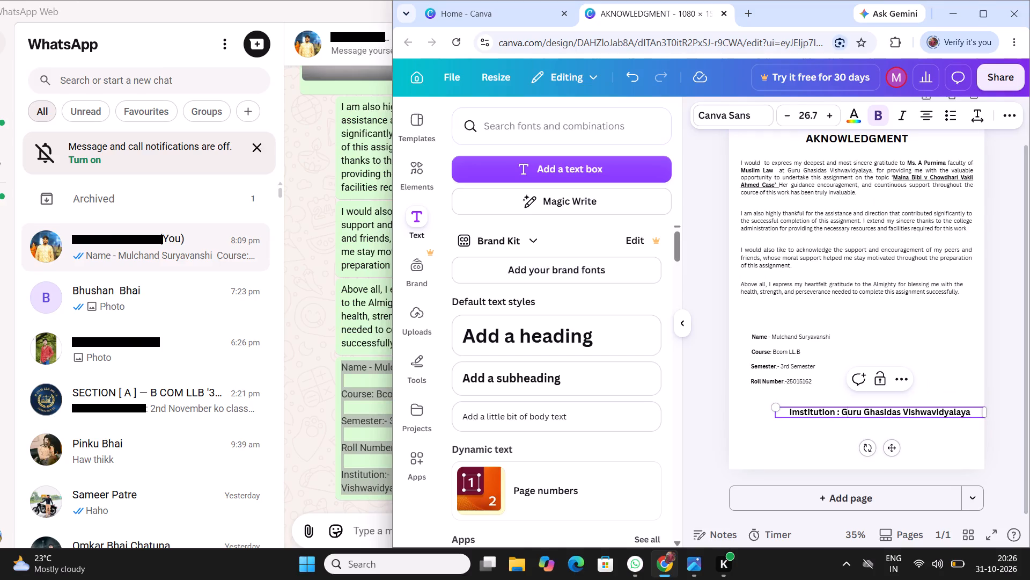
pyautogui.moveTo(843, 411); pyautogui.dragTo(983, 422)
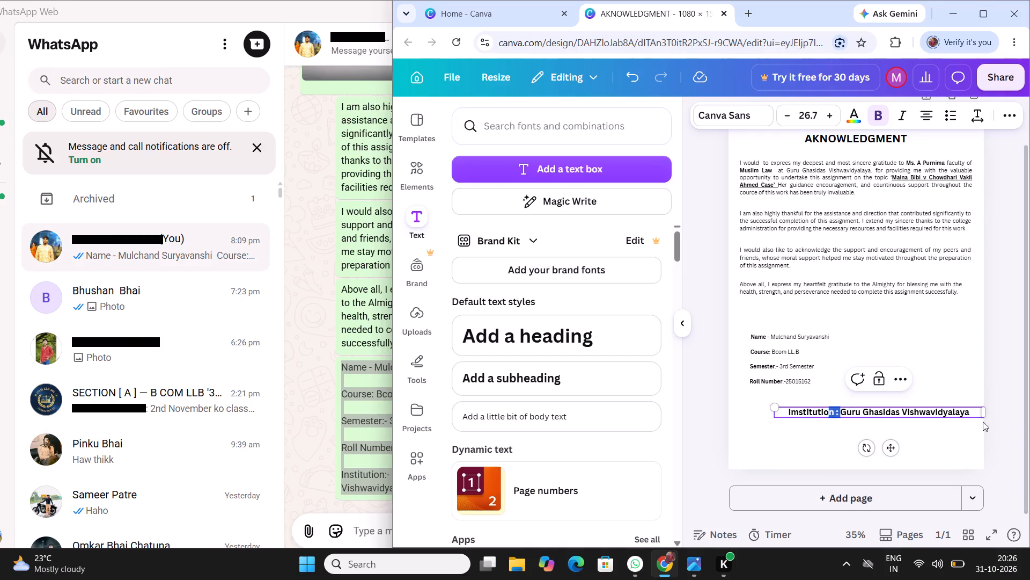
pyautogui.moveTo(983, 422); pyautogui.dragTo(979, 413)
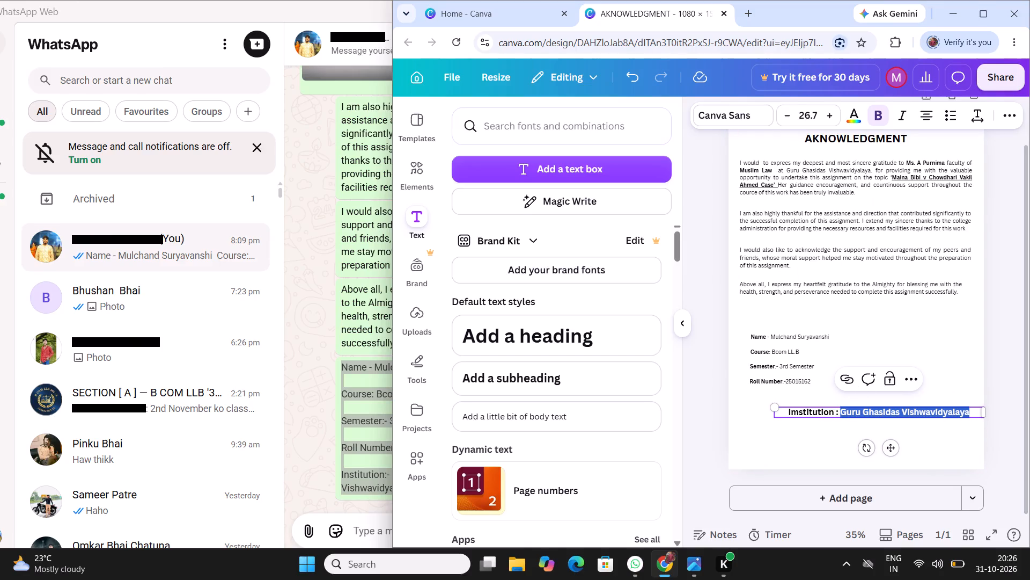
pyautogui.click(876, 120)
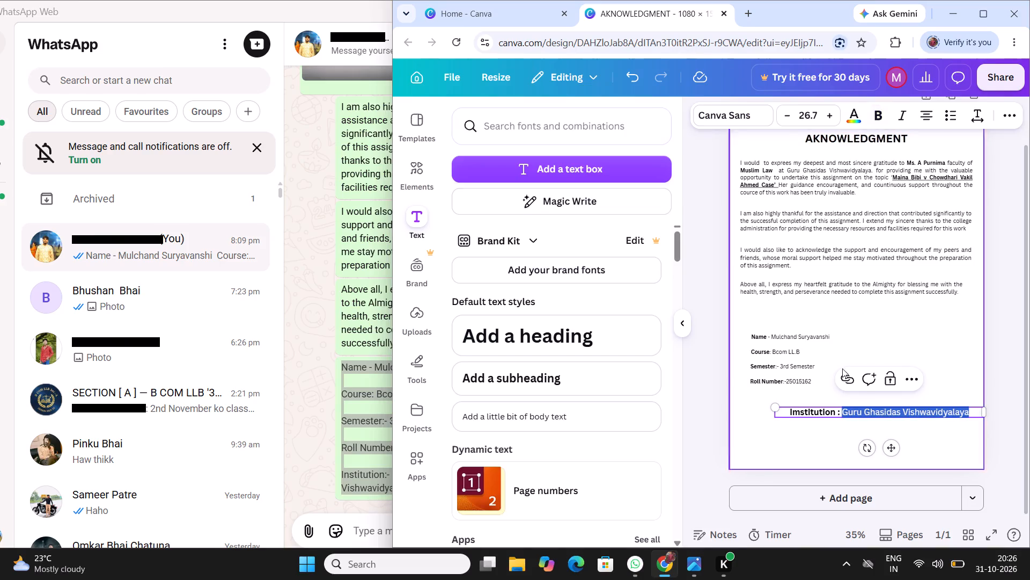
pyautogui.click(792, 455)
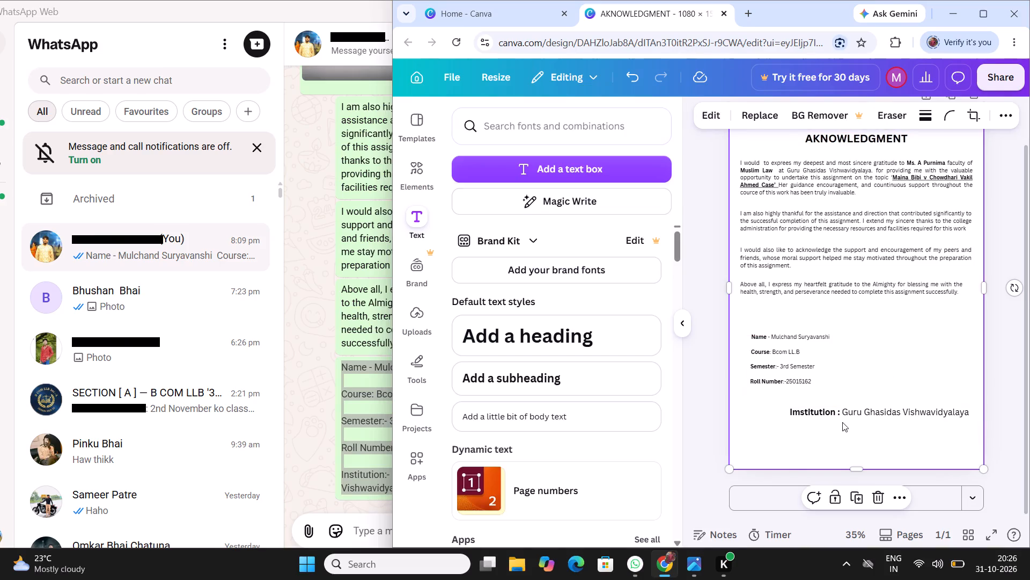
# Move the Institution entry directly beneath the Roll Number line of the student details block.
pyautogui.moveTo(857, 416); pyautogui.dragTo(815, 404)
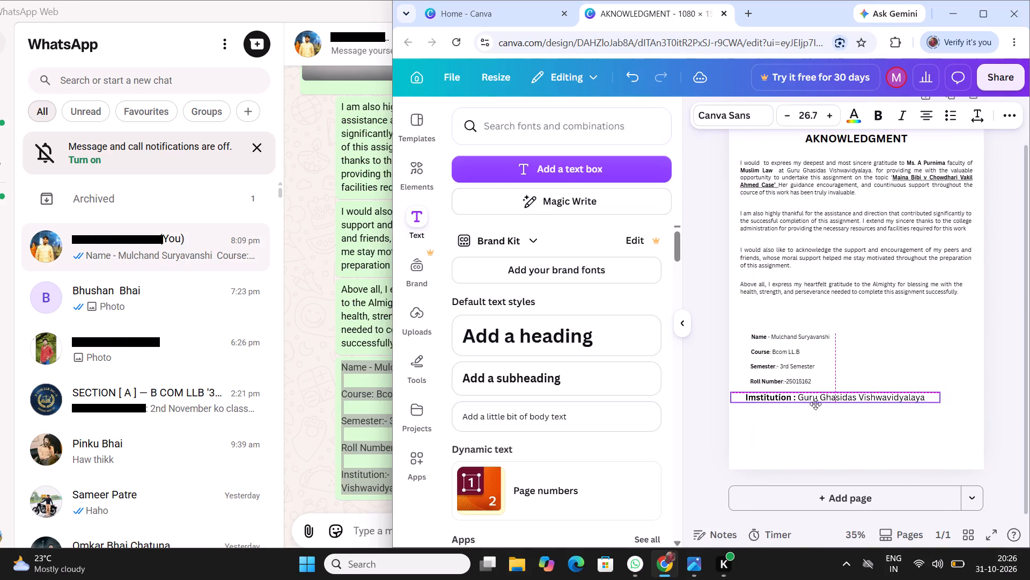
pyautogui.moveTo(815, 404); pyautogui.dragTo(813, 404)
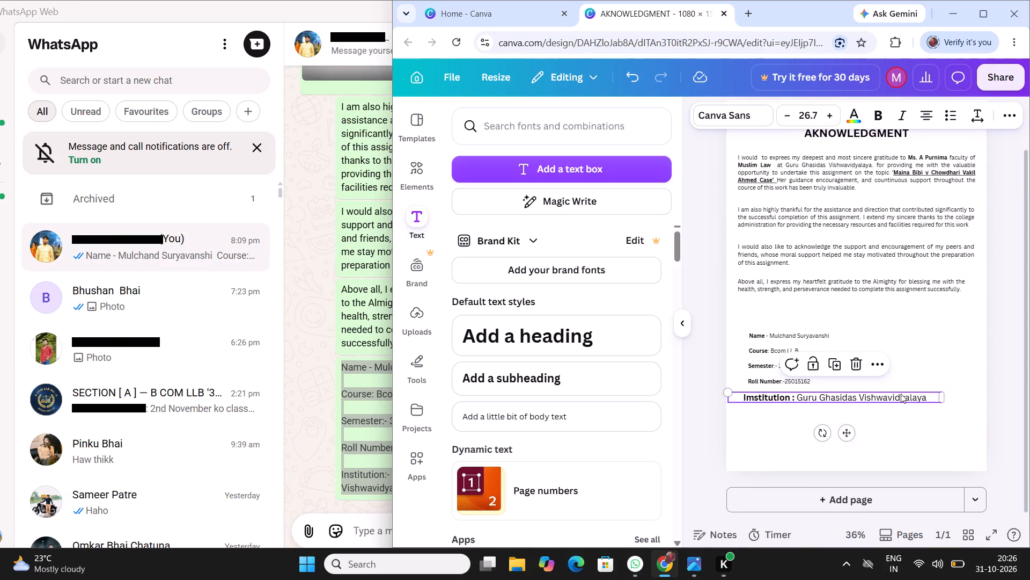
# Shift the Institution entry toward the page's left edge and narrow its text box, keeping the entry on one line.
pyautogui.moveTo(938, 391); pyautogui.dragTo(917, 395)
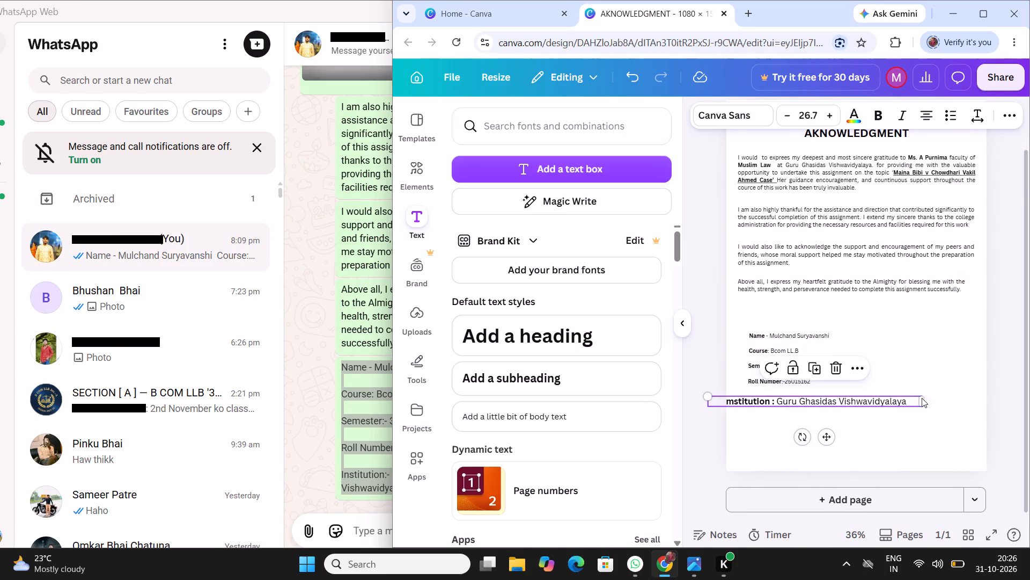
pyautogui.moveTo(923, 399); pyautogui.dragTo(872, 414)
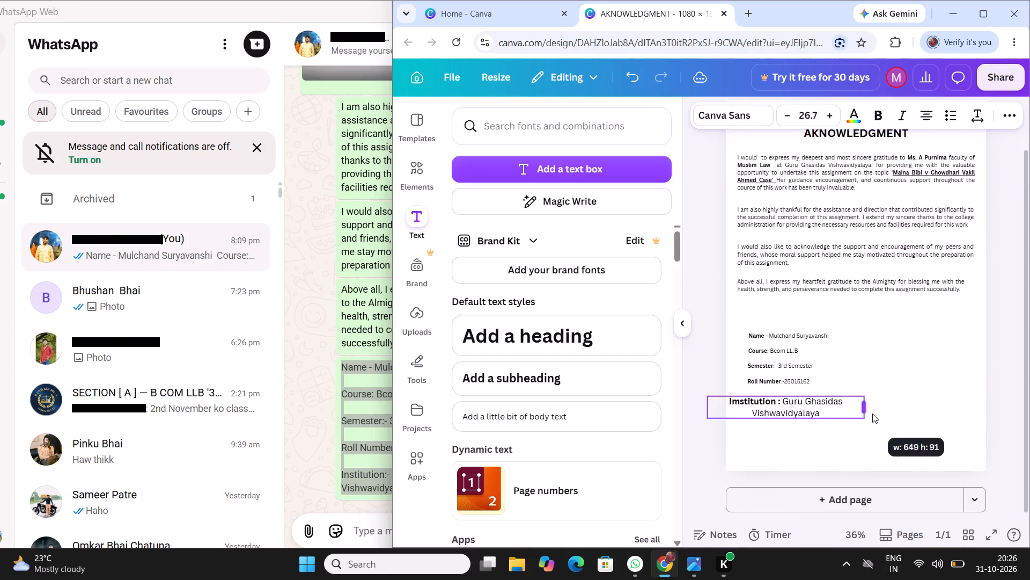
pyautogui.moveTo(872, 414); pyautogui.dragTo(917, 409)
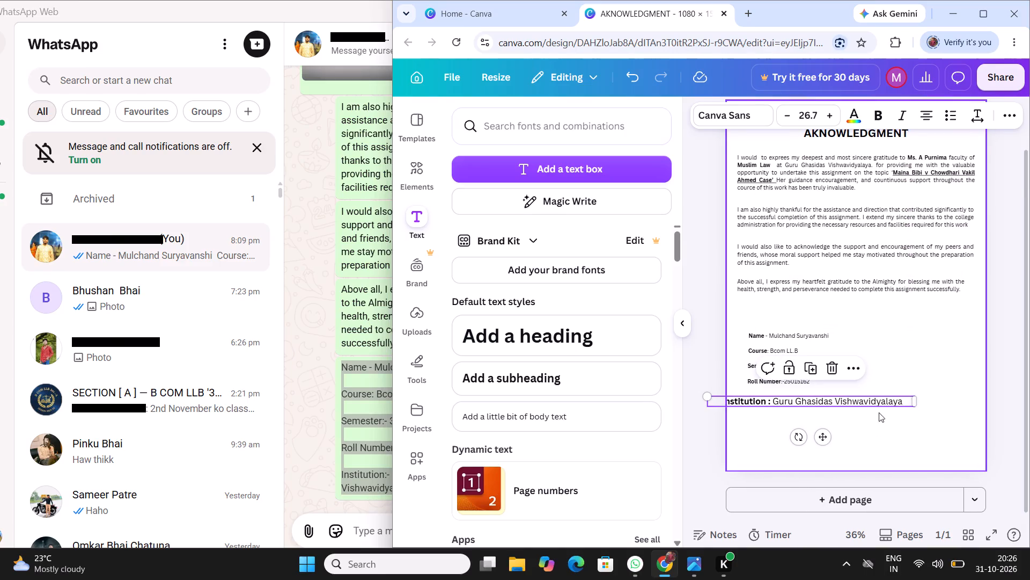
pyautogui.tripleClick(913, 398)
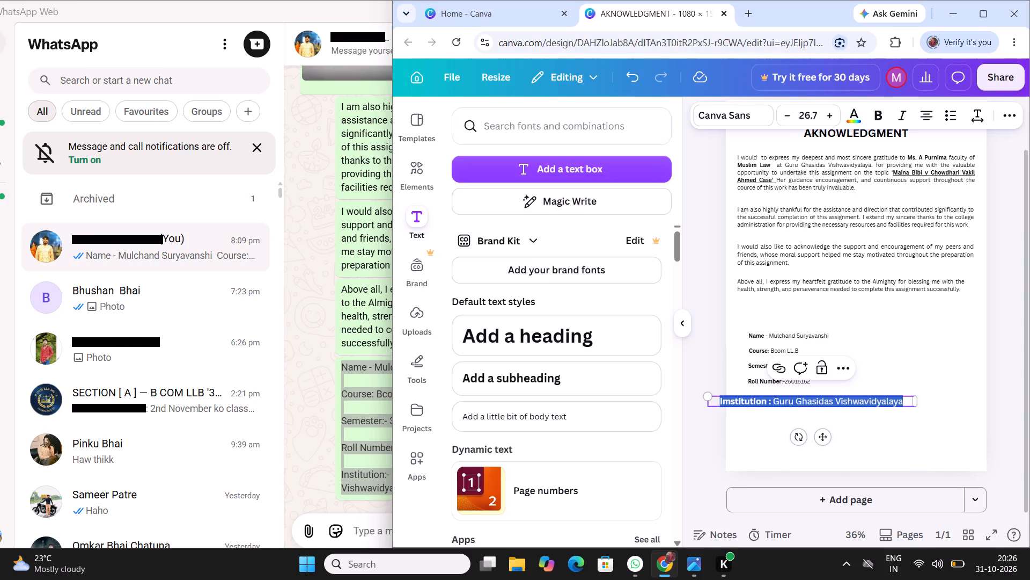
pyautogui.click(913, 398)
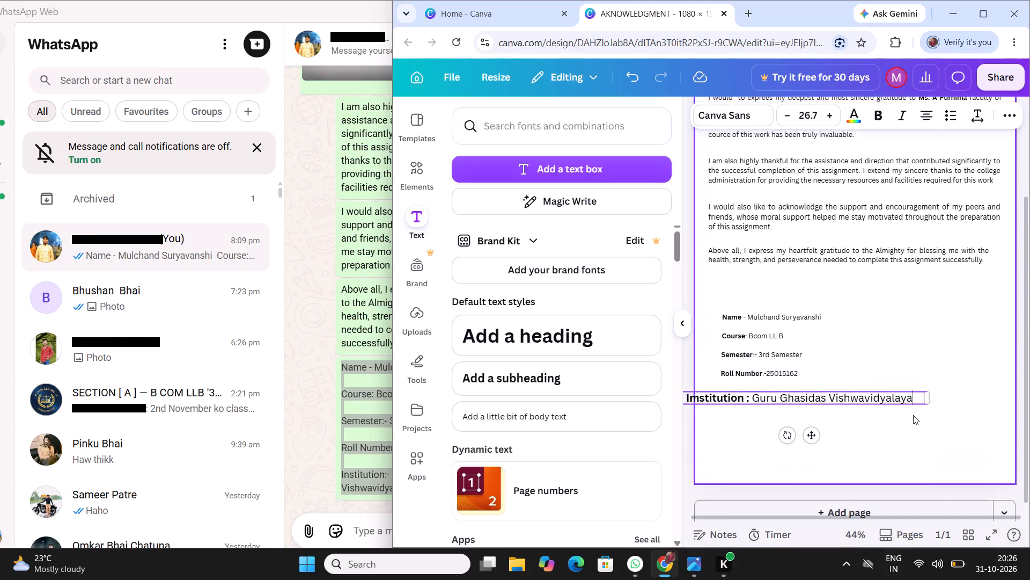
# Reposition the Institution entry just below the Roll Number line, nudging it closer to the start of the student details.
pyautogui.moveTo(913, 403); pyautogui.dragTo(898, 408)
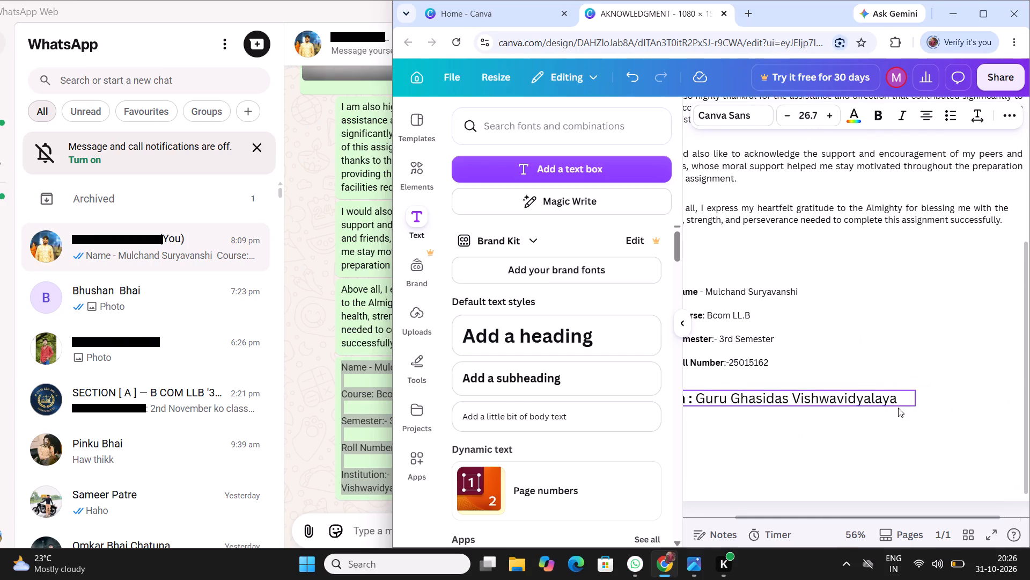
pyautogui.moveTo(898, 408); pyautogui.dragTo(972, 401)
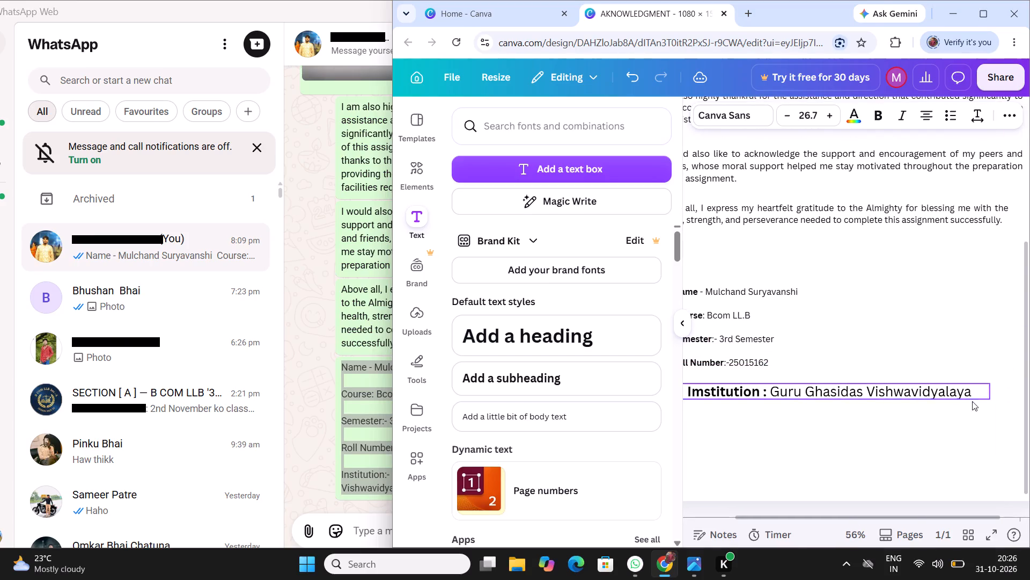
pyautogui.moveTo(972, 401); pyautogui.dragTo(972, 401)
pyautogui.moveTo(848, 431); pyautogui.dragTo(841, 426)
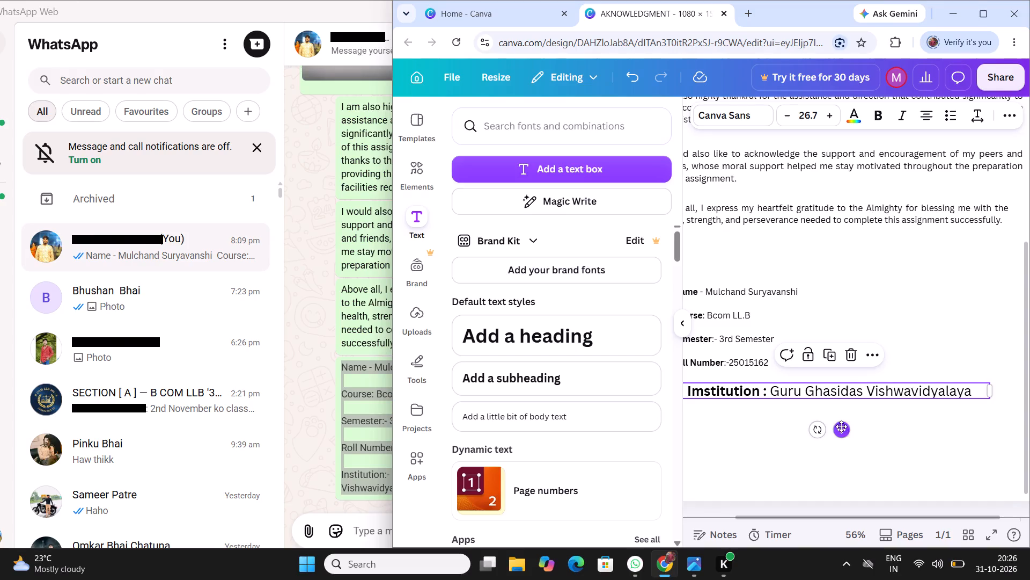
pyautogui.moveTo(841, 426); pyautogui.dragTo(843, 427)
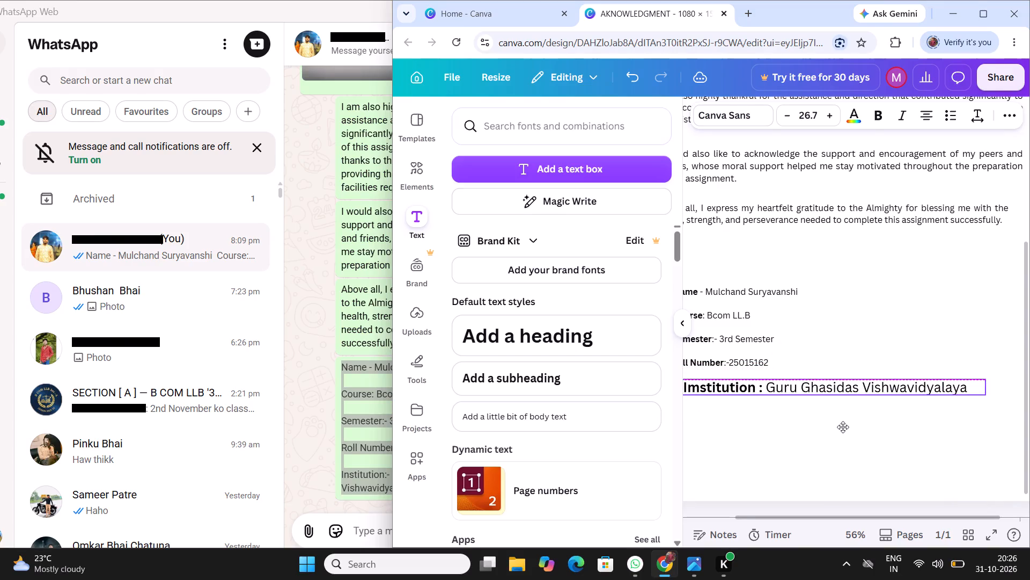
pyautogui.moveTo(843, 427); pyautogui.dragTo(816, 441)
pyautogui.hscroll(-1, 851, 418)
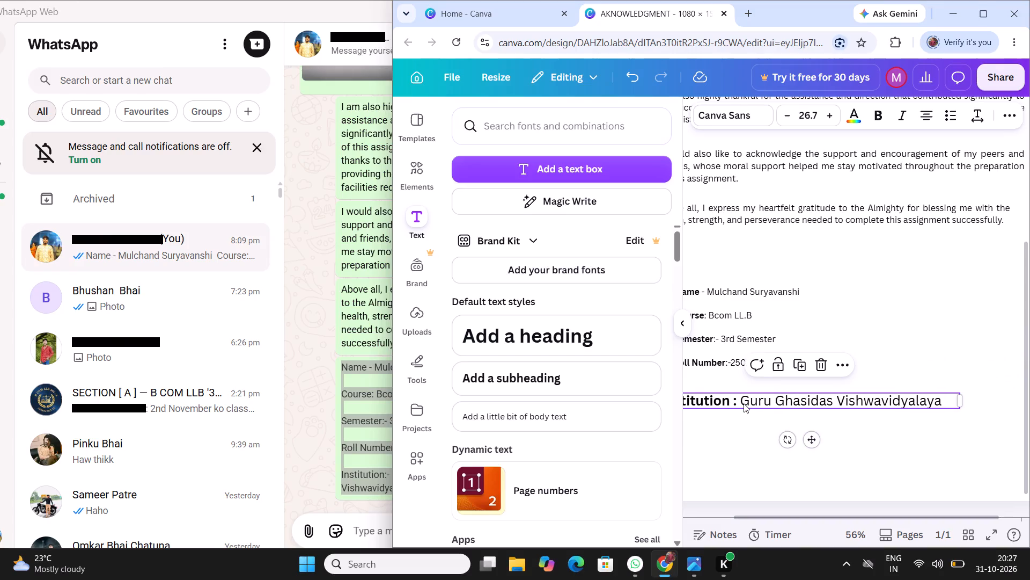
pyautogui.hscroll(1, 744, 403)
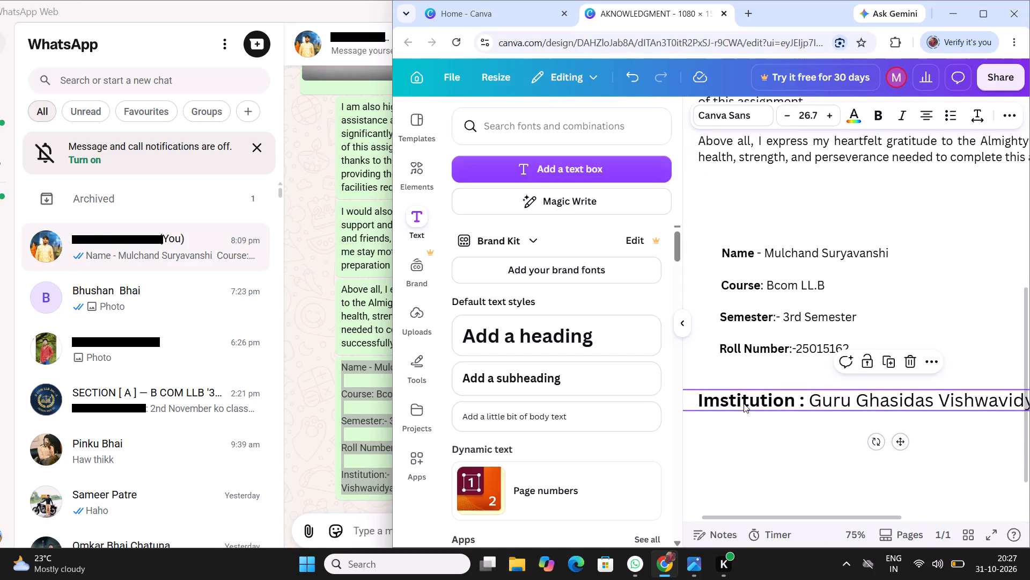
pyautogui.hscroll(-1, 844, 401)
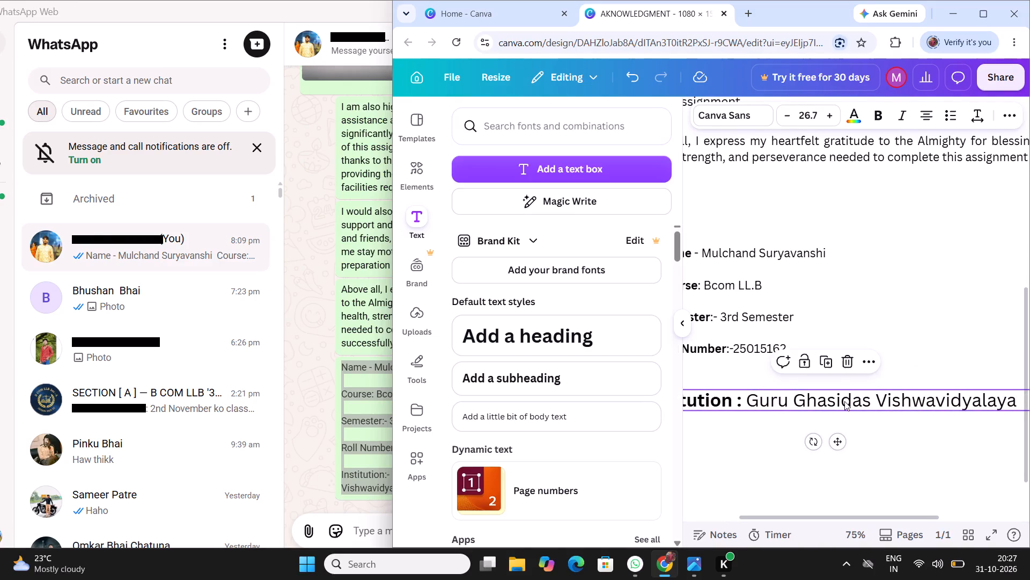
pyautogui.moveTo(745, 396); pyautogui.dragTo(753, 396)
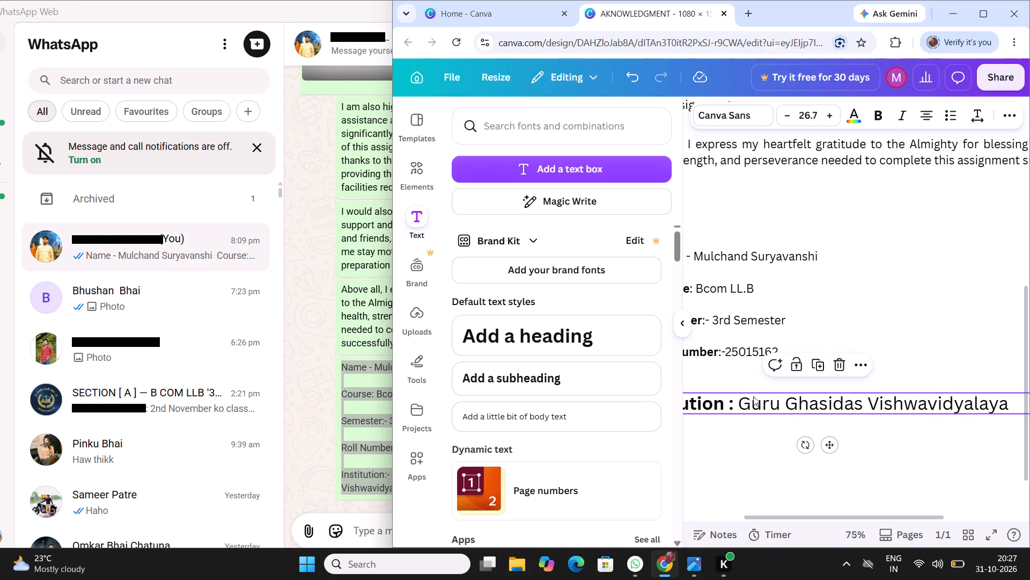
pyautogui.moveTo(753, 396); pyautogui.dragTo(764, 399)
pyautogui.moveTo(764, 411); pyautogui.dragTo(749, 410)
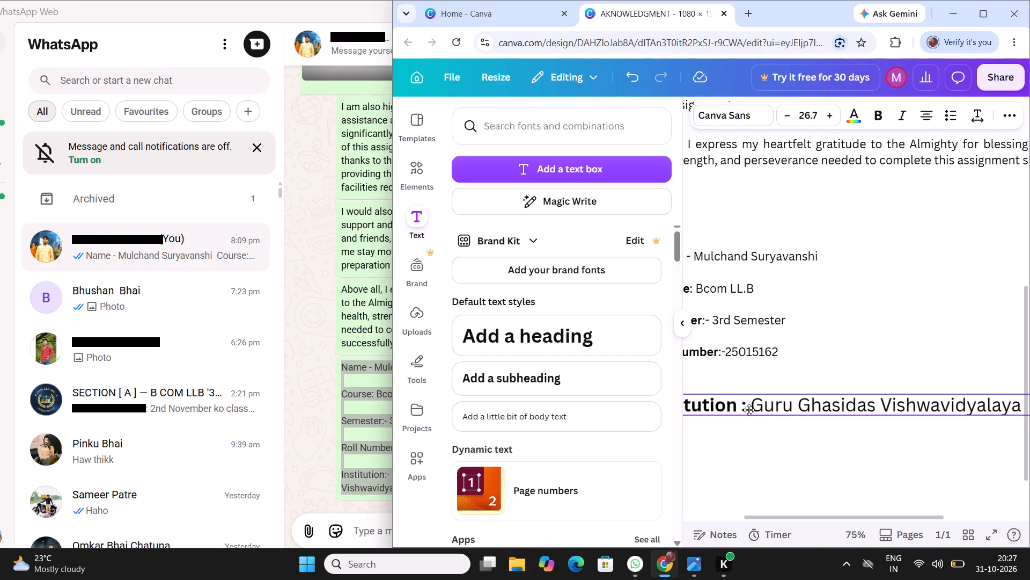
pyautogui.moveTo(749, 410); pyautogui.dragTo(746, 409)
pyautogui.moveTo(746, 409); pyautogui.dragTo(754, 410)
pyautogui.click(754, 410)
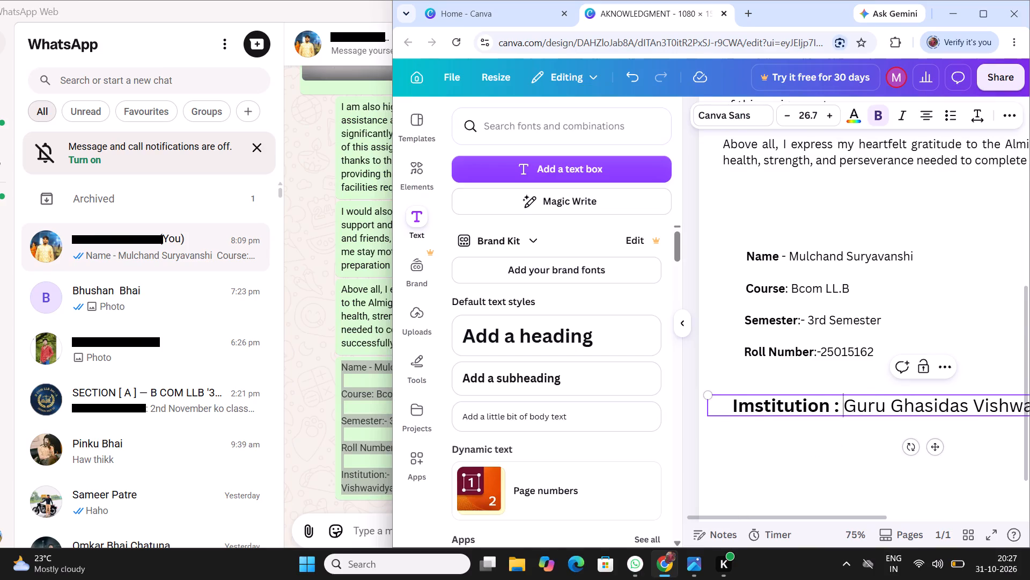
# Copy "Guru Ghasidas Vishwavidyalaya" from the Institution entry and delete it there, leaving only the "Imstitution :" label.
pyautogui.hscroll(-2, 761, 406)
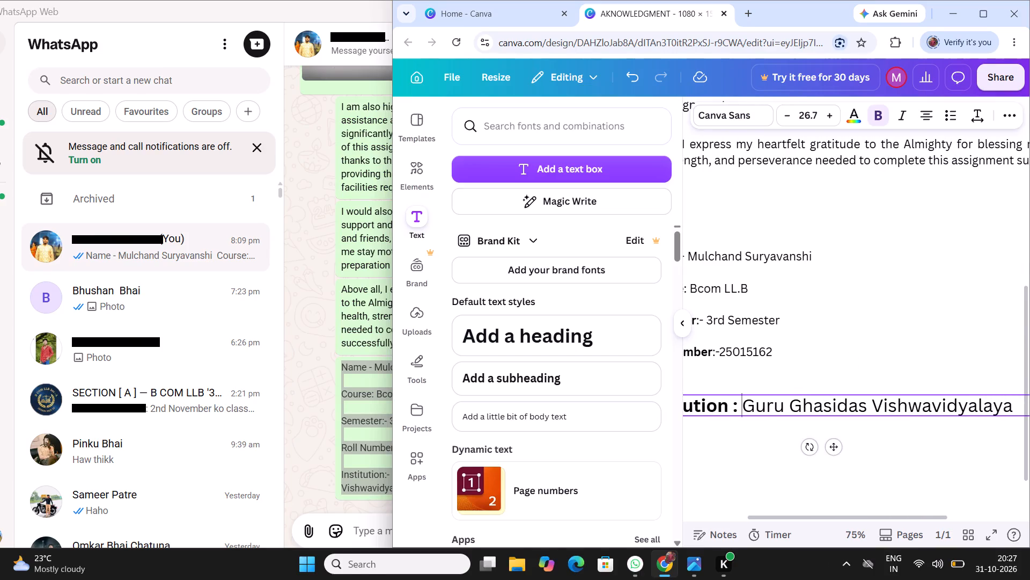
pyautogui.moveTo(751, 405); pyautogui.dragTo(769, 403)
pyautogui.click(750, 404)
pyautogui.moveTo(744, 404); pyautogui.dragTo(1003, 379)
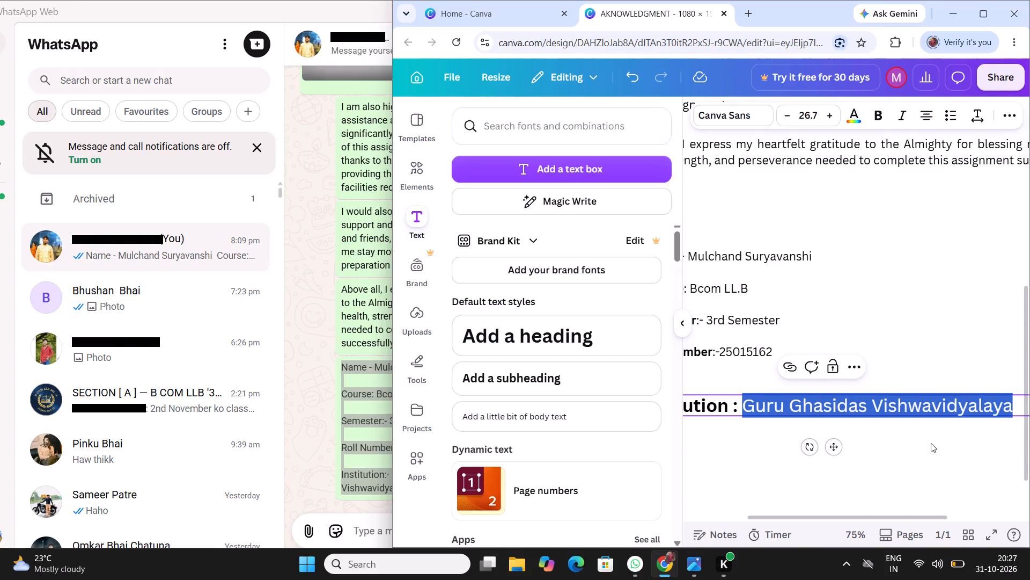
pyautogui.hotkey('ctrl', 'c')
pyautogui.press('BackSpace')
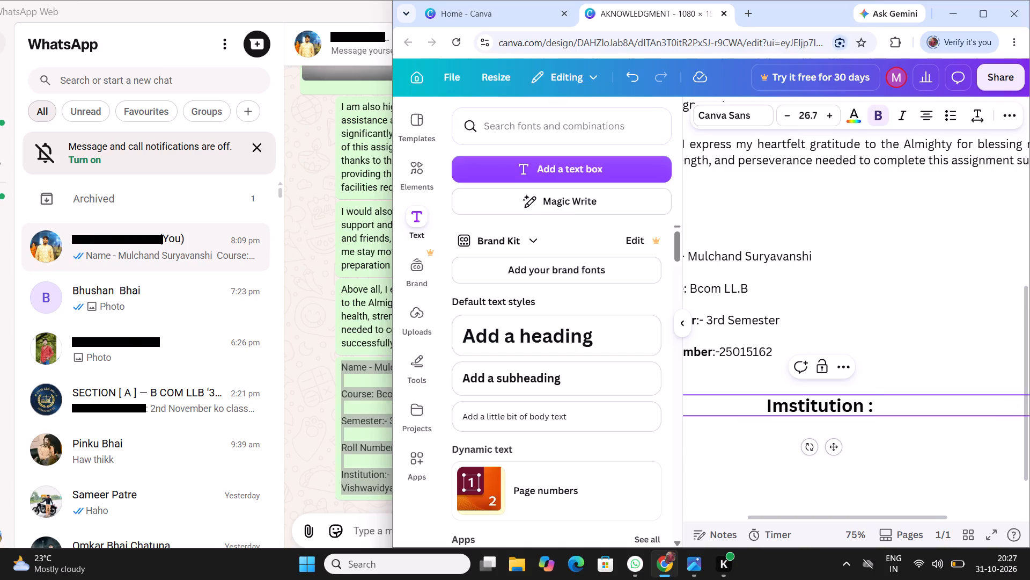
# Narrow the Institution text box so it fits closely around the "Imstitution :" label.
pyautogui.hscroll(1, 872, 403)
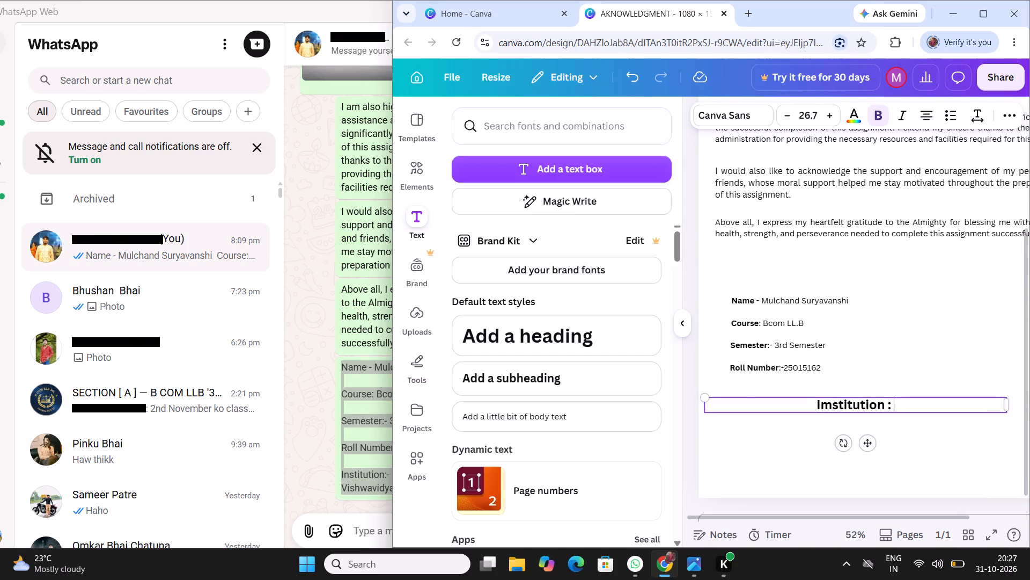
pyautogui.moveTo(941, 407); pyautogui.dragTo(908, 409)
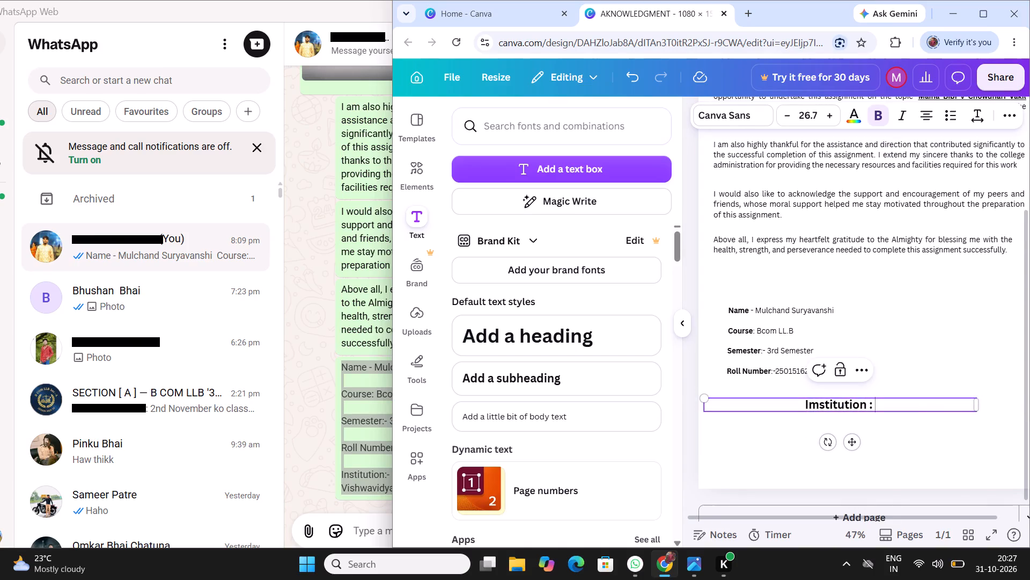
pyautogui.moveTo(908, 409); pyautogui.dragTo(881, 409)
pyautogui.moveTo(980, 407); pyautogui.dragTo(816, 419)
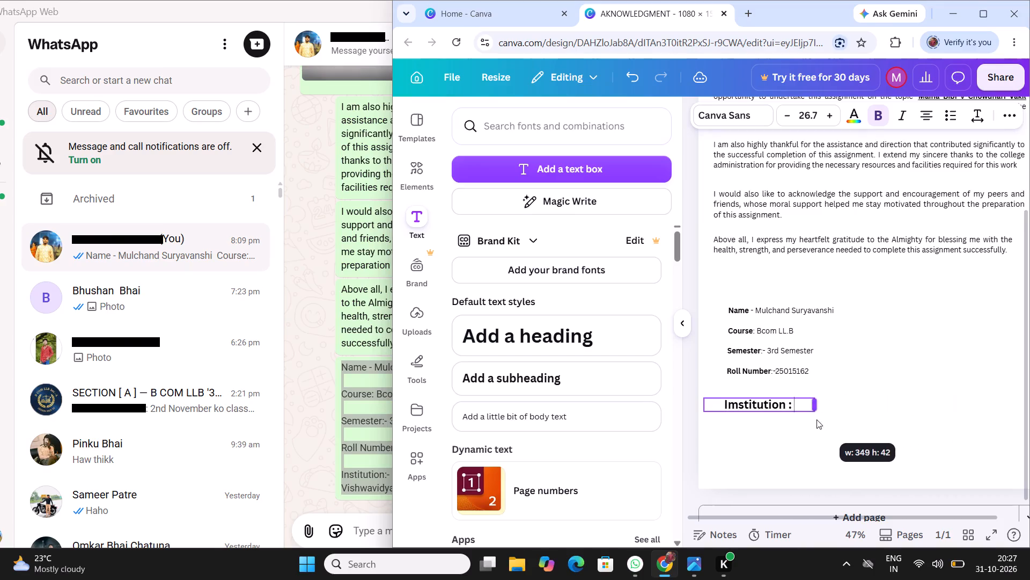
pyautogui.moveTo(816, 419); pyautogui.dragTo(805, 418)
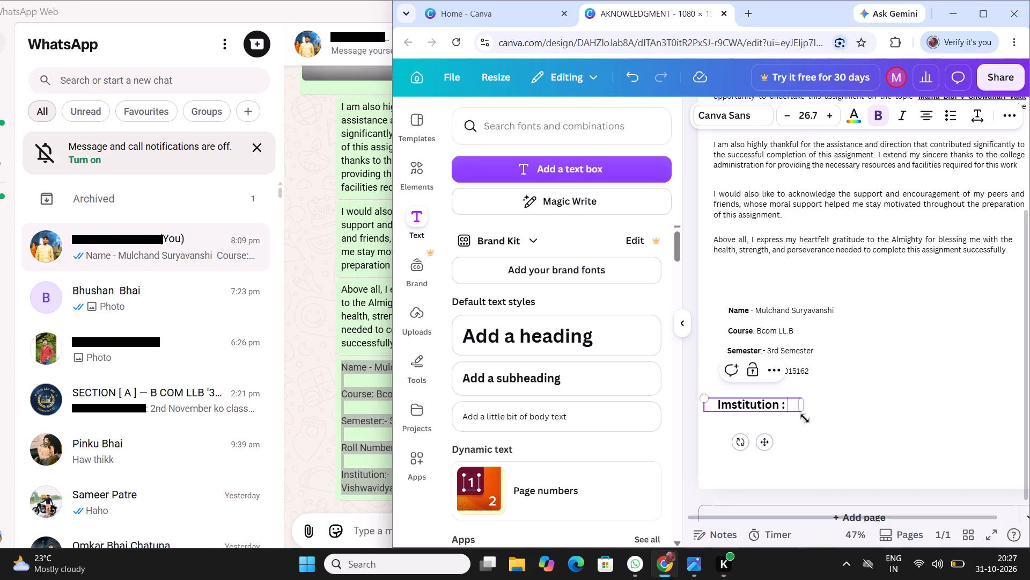
pyautogui.hscroll(1, 805, 418)
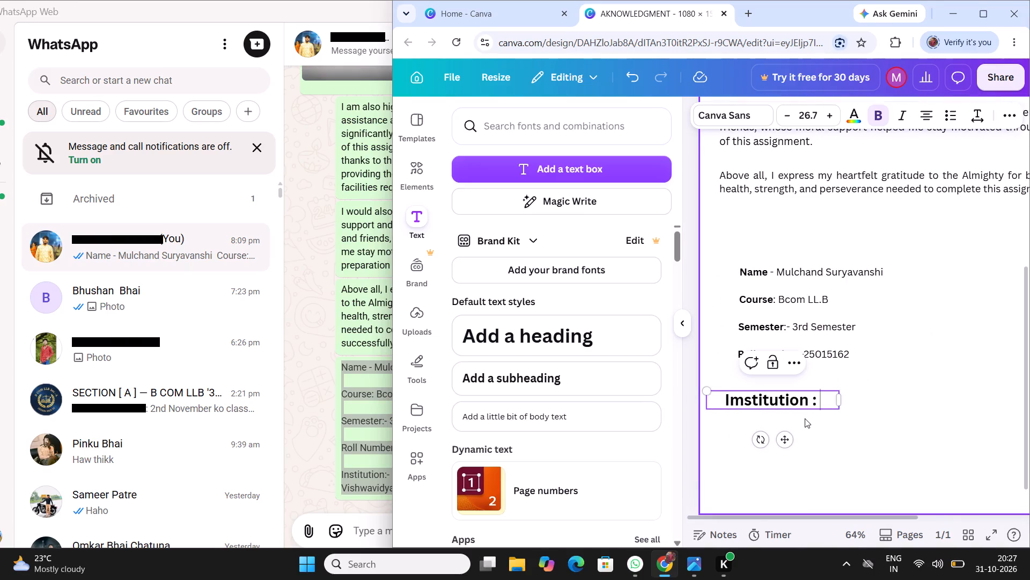
# Insert 20 spaces after the colon of "Imstitution :" so the label shifts to the start of its box.
pyautogui.press('Left')
pyautogui.press('space')
pyautogui.press('space')
pyautogui.press('space')
pyautogui.press('space')
pyautogui.press('space')
pyautogui.press('space')
pyautogui.press('space')
pyautogui.press('space')
pyautogui.press('space')
pyautogui.press('space')
pyautogui.press('space')
pyautogui.press('space')
pyautogui.press('space')
pyautogui.press('space')
pyautogui.press('space')
pyautogui.press('space')
pyautogui.press('space')
pyautogui.press('space')
pyautogui.press('space')
pyautogui.press('space')
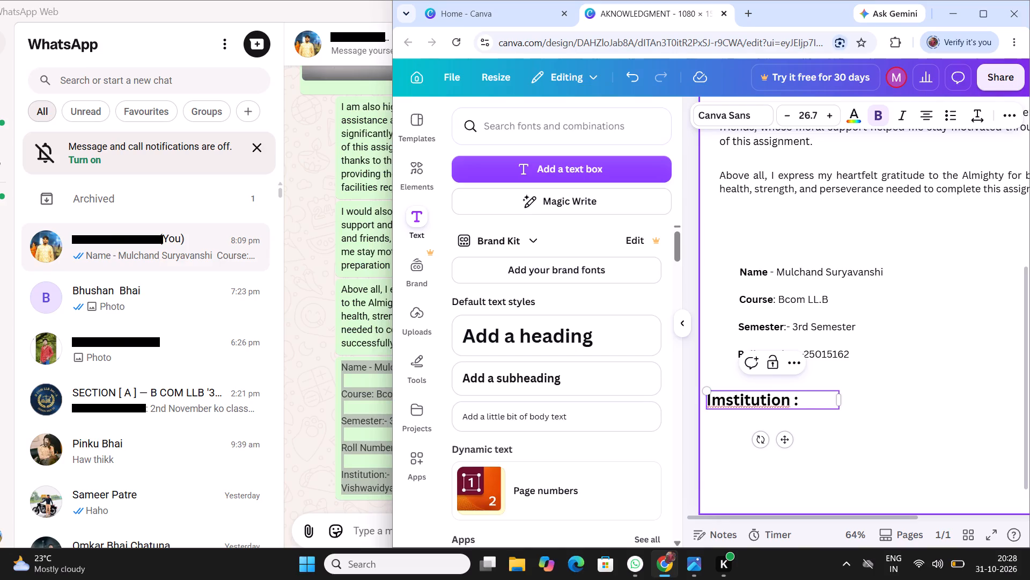
pyautogui.press('Right')
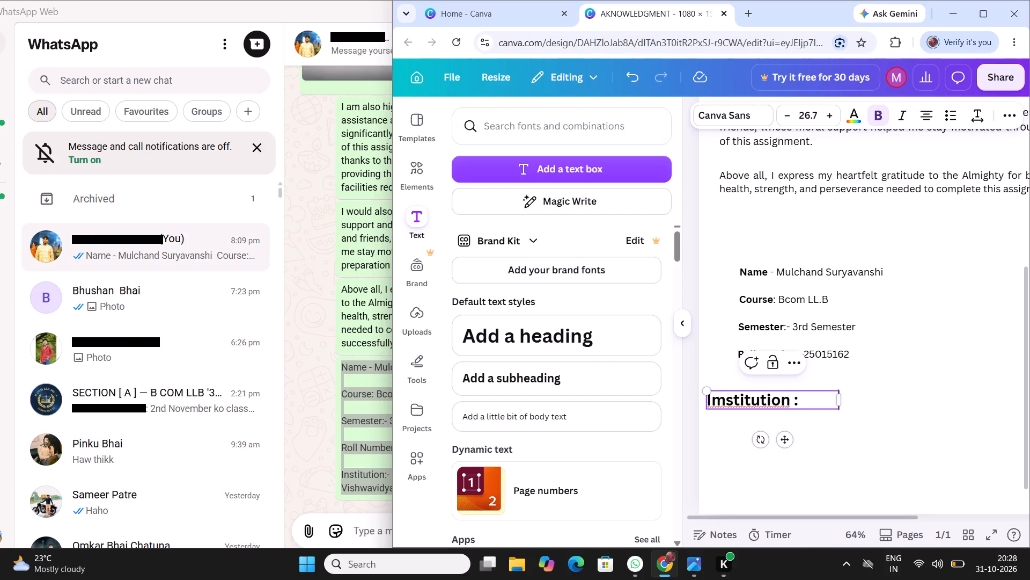
# Narrow the Institution text box further while keeping the "Imstitution :" label on one line.
pyautogui.click(797, 401)
pyautogui.moveTo(841, 401); pyautogui.dragTo(769, 410)
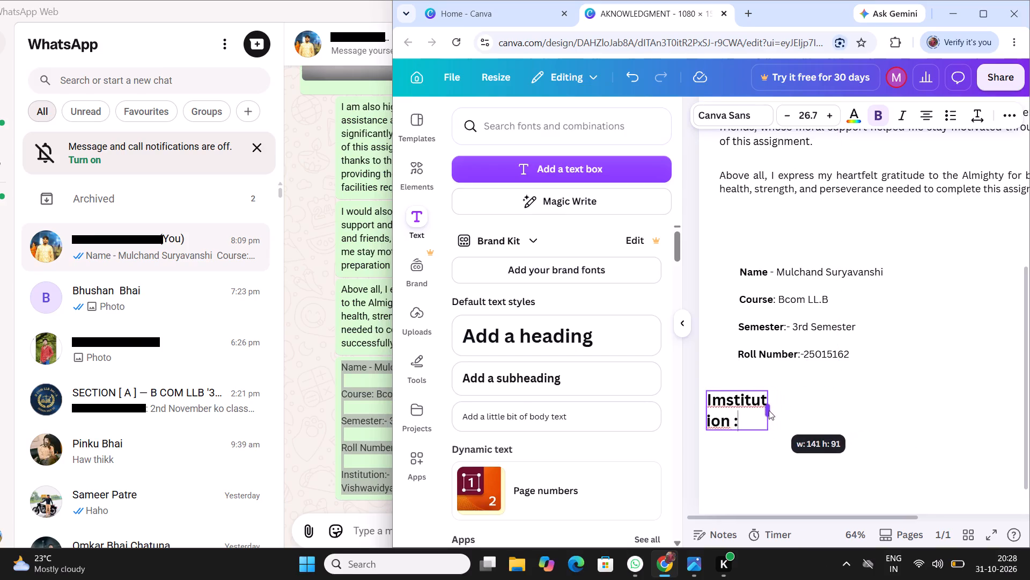
pyautogui.moveTo(769, 410); pyautogui.dragTo(816, 405)
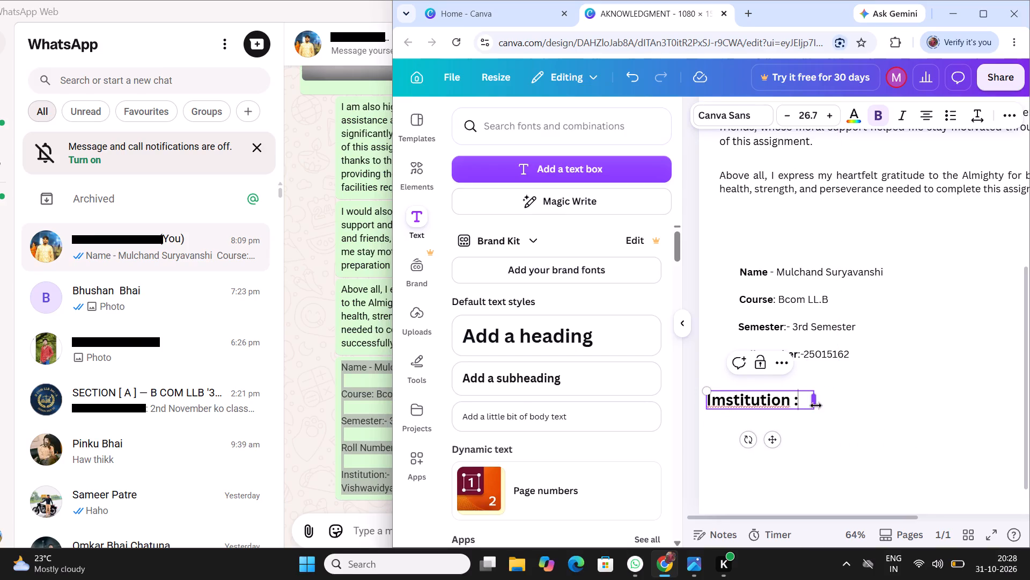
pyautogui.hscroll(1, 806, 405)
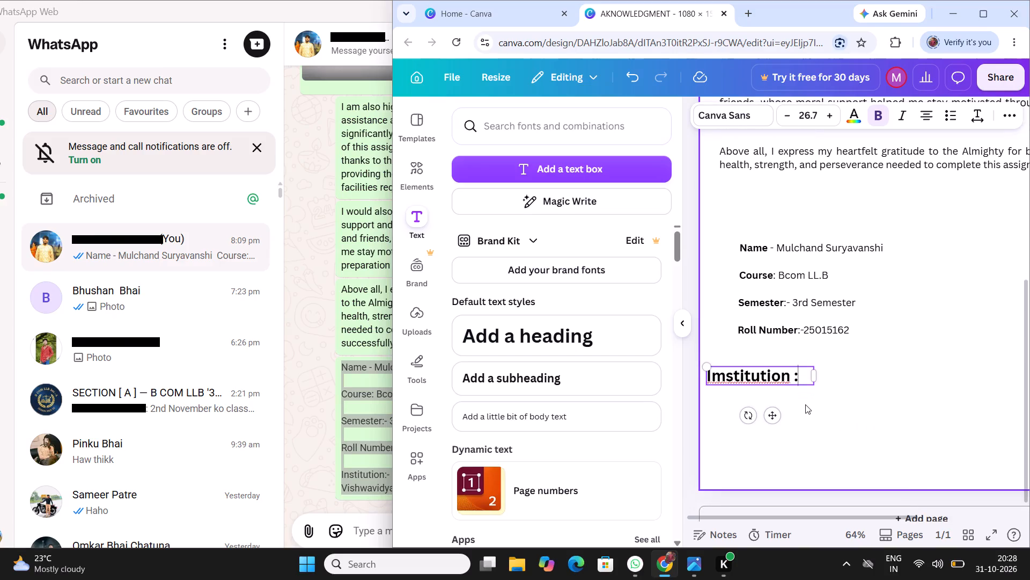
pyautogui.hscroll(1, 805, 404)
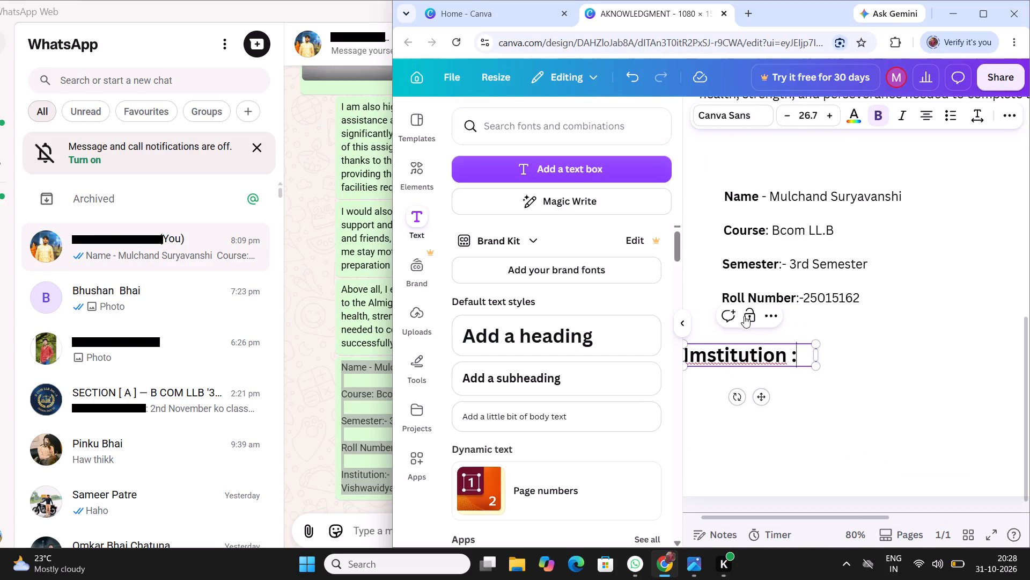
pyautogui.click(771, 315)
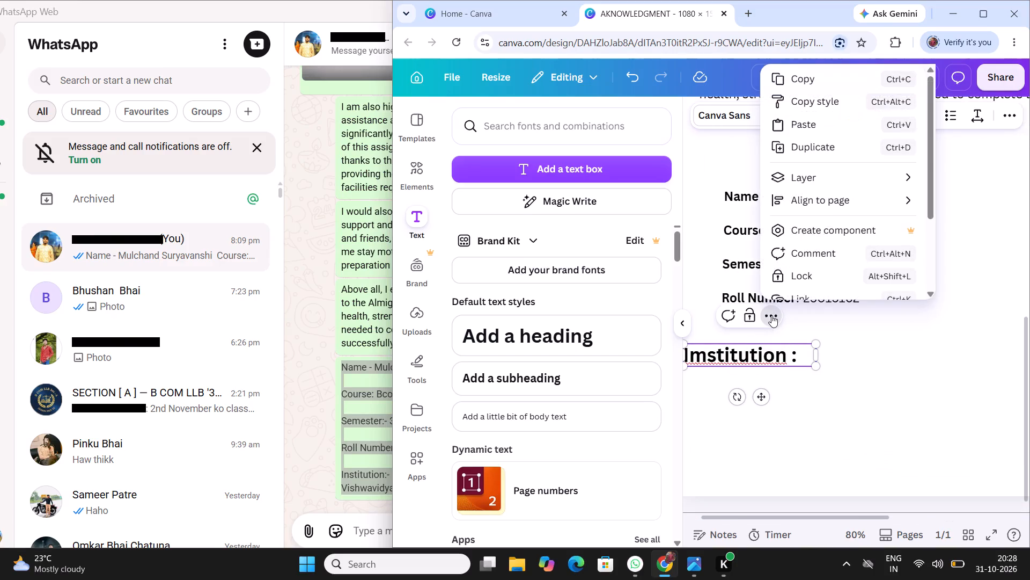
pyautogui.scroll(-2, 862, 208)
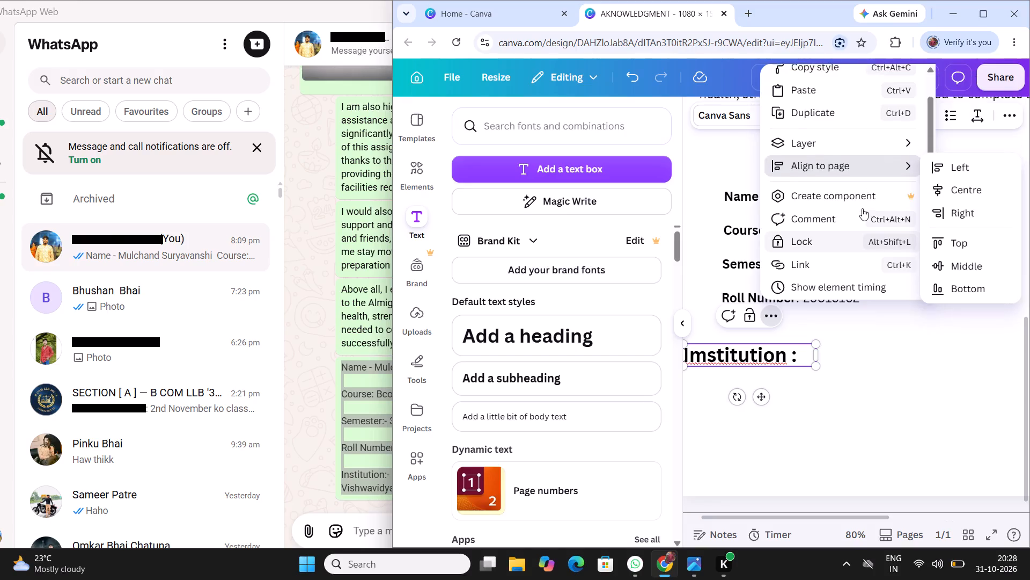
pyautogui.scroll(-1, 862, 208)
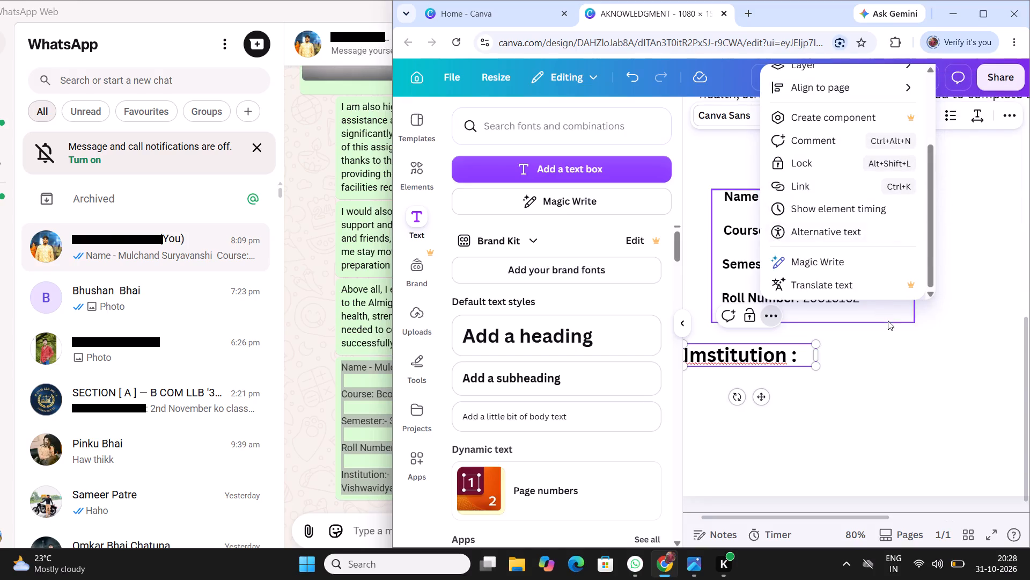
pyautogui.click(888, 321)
# Move the "Imstitution :" label directly below the Roll Number line, lining up its start with the student details.
pyautogui.moveTo(732, 347); pyautogui.dragTo(752, 346)
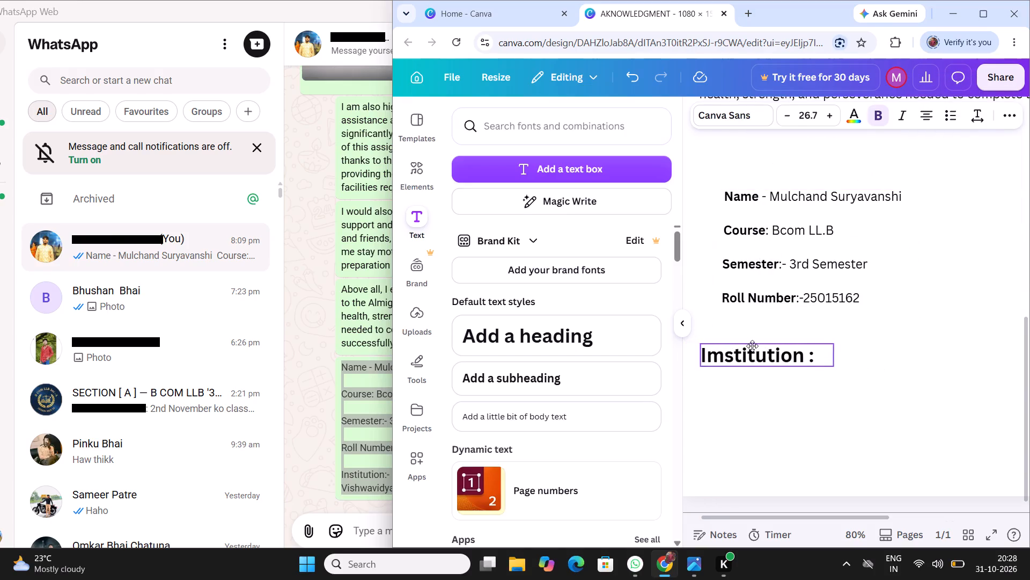
pyautogui.moveTo(752, 346); pyautogui.dragTo(771, 322)
pyautogui.click(811, 388)
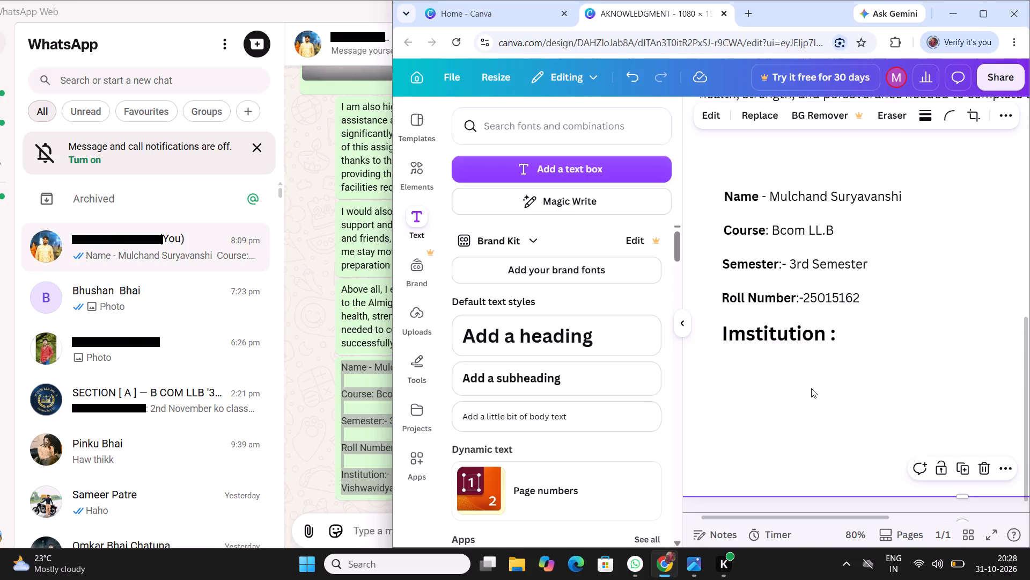
# Scale the "Imstitution :" label down to a font size of about 17.5, keeping it just below the Roll Number line.
pyautogui.click(811, 331)
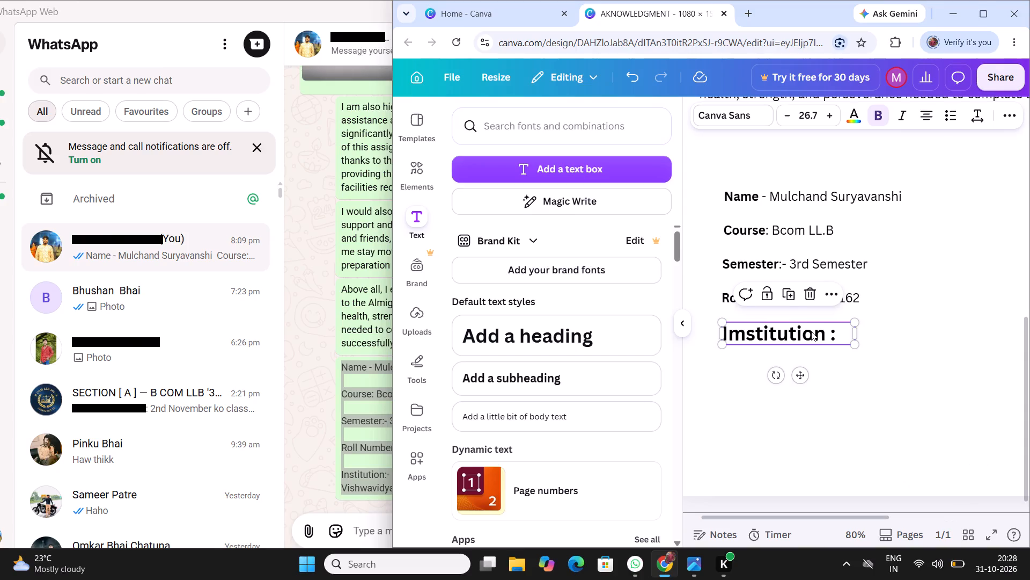
pyautogui.moveTo(852, 343); pyautogui.dragTo(833, 345)
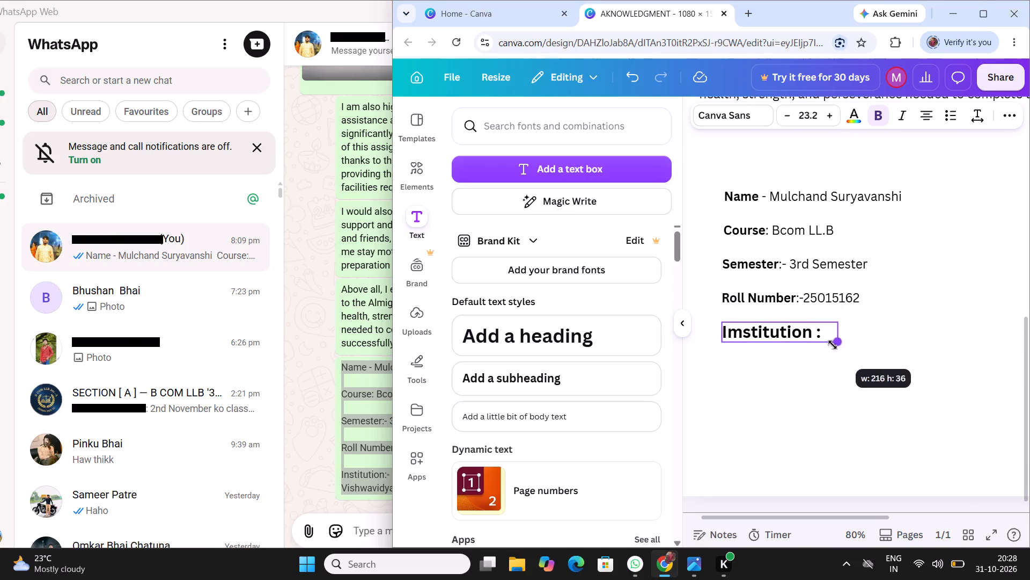
pyautogui.moveTo(833, 345); pyautogui.dragTo(820, 342)
pyautogui.moveTo(785, 327); pyautogui.dragTo(784, 299)
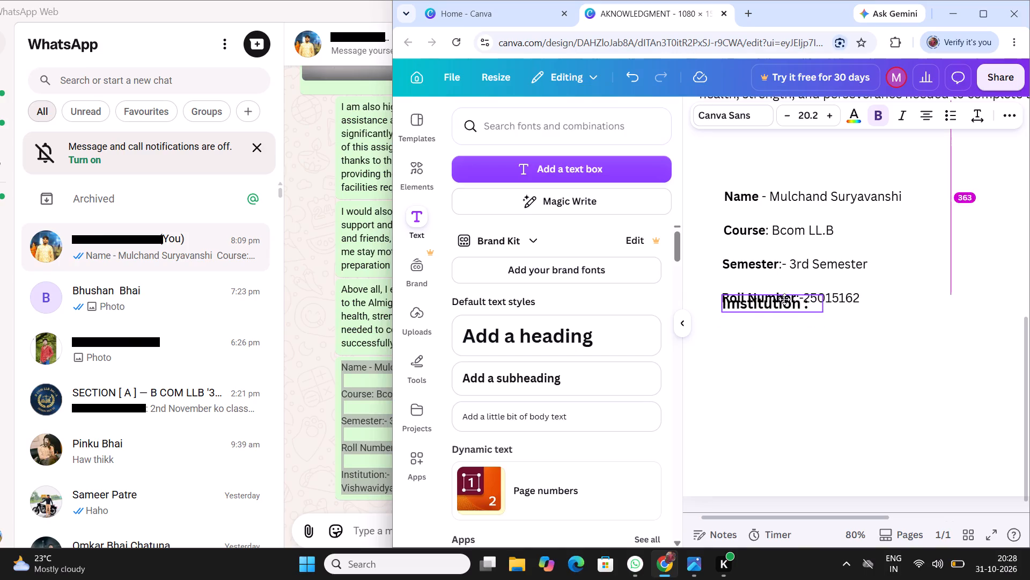
pyautogui.moveTo(784, 299); pyautogui.dragTo(768, 325)
pyautogui.click(779, 325)
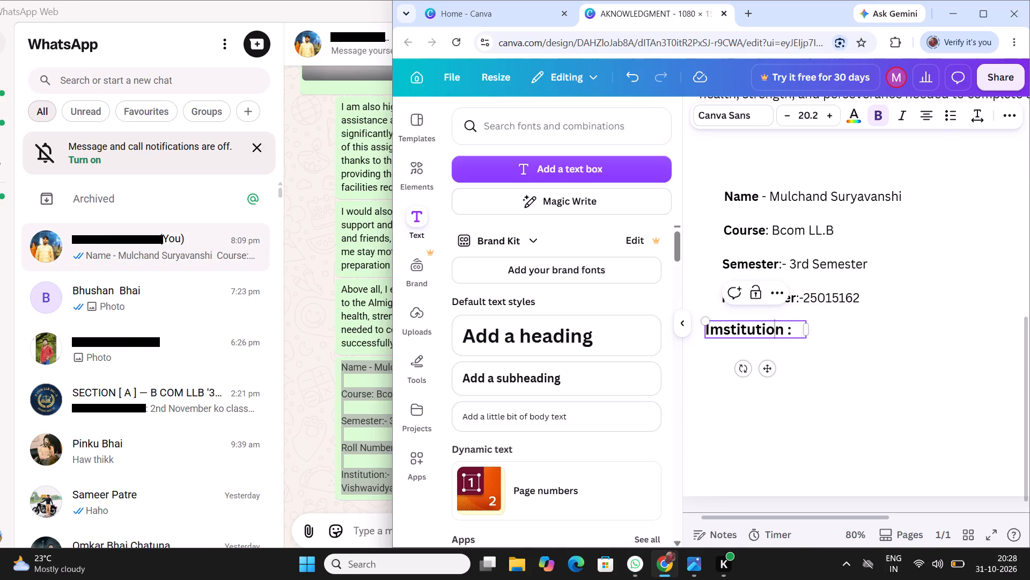
pyautogui.click(790, 331)
pyautogui.moveTo(704, 323); pyautogui.dragTo(710, 323)
pyautogui.moveTo(710, 323); pyautogui.dragTo(719, 324)
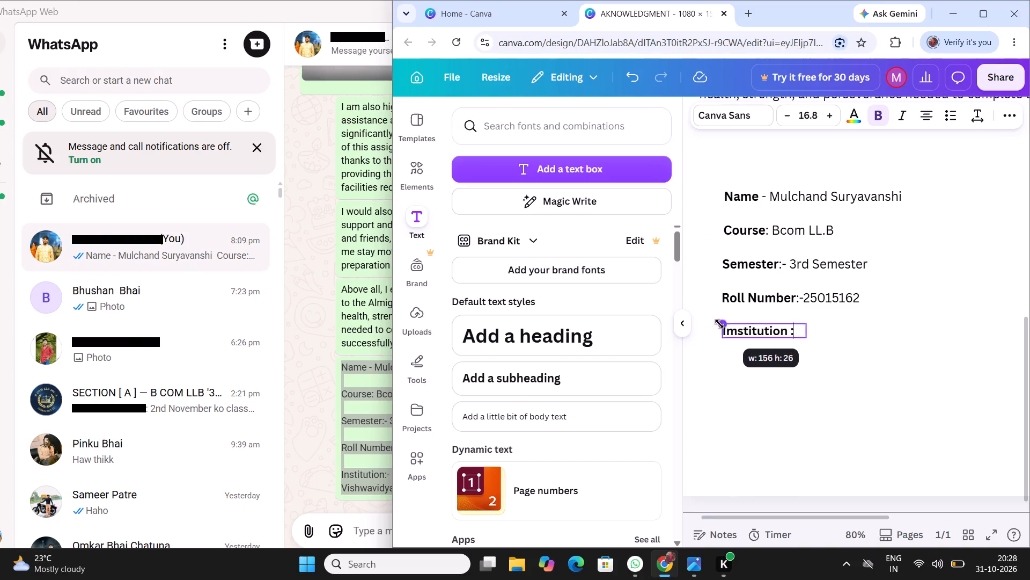
pyautogui.moveTo(719, 324); pyautogui.dragTo(718, 323)
# Fine-tune the position of the "Imstitution :" label so it lines up with the start of the Roll Number line.
pyautogui.moveTo(744, 329); pyautogui.dragTo(745, 336)
pyautogui.click(797, 328)
pyautogui.moveTo(797, 328); pyautogui.dragTo(797, 334)
pyautogui.click(803, 367)
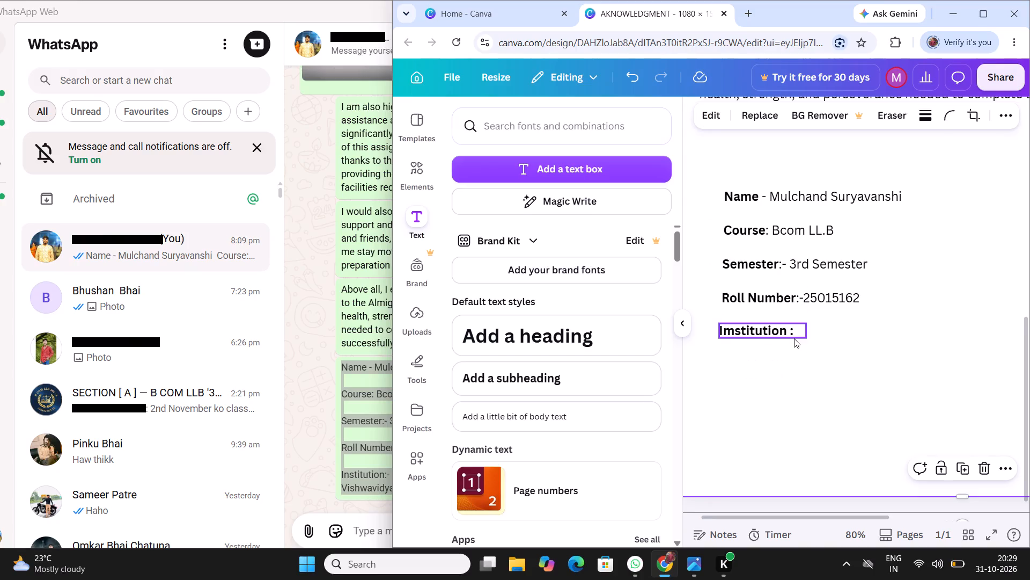
pyautogui.click(794, 338)
pyautogui.click(795, 332)
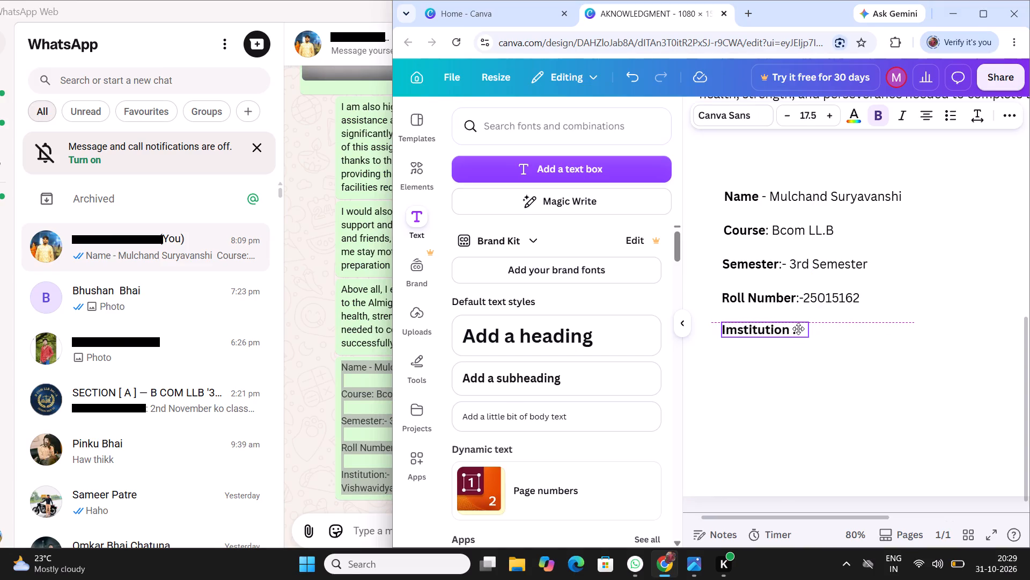
pyautogui.click(803, 381)
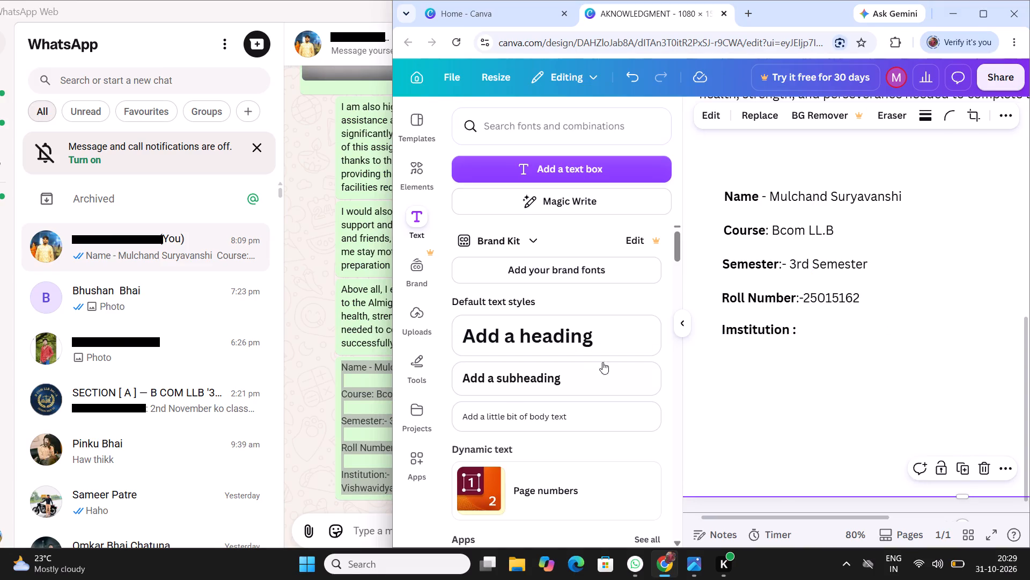
# Add a body text box containing the copied university name "Guru Ghasidas Vishwavidyalaya".
pyautogui.click(583, 414)
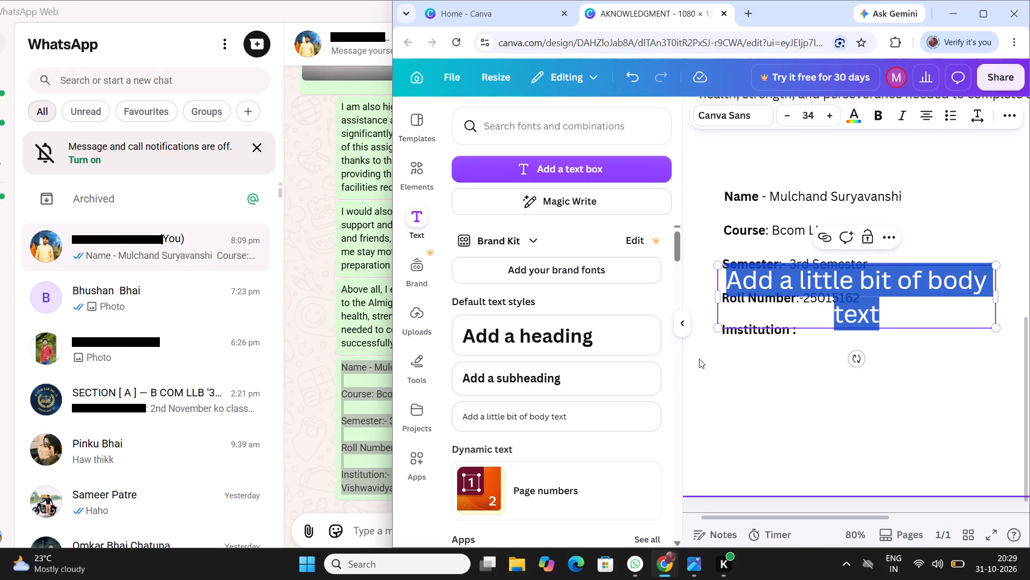
pyautogui.press('BackSpace')
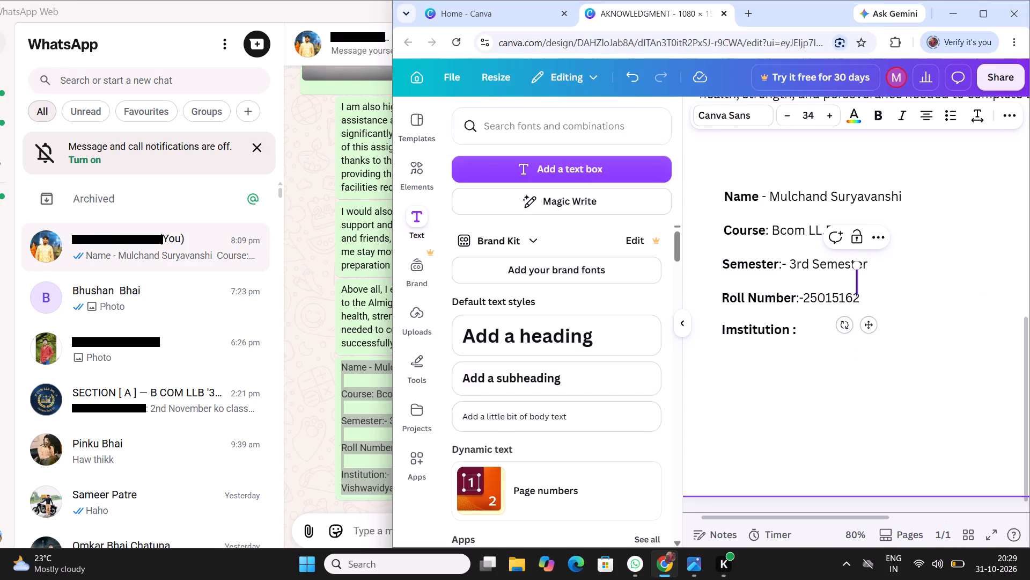
pyautogui.hotkey('ctrl', 'v')
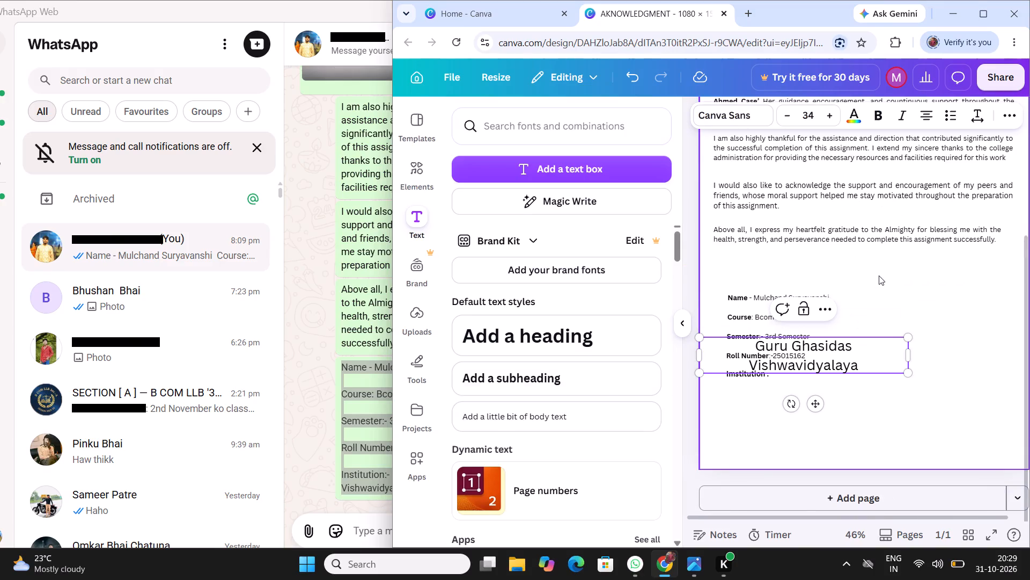
# Widen the university name's text box so "Guru Ghasidas Vishwavidyalaya" fits on one line, trimming excess width.
pyautogui.moveTo(907, 360); pyautogui.dragTo(1029, 347)
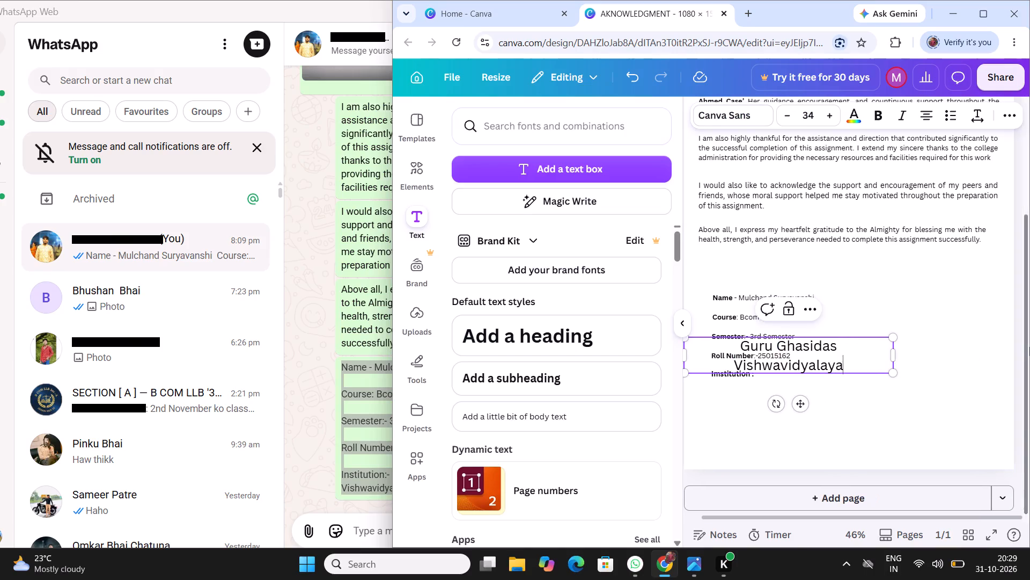
pyautogui.moveTo(894, 361); pyautogui.dragTo(924, 352)
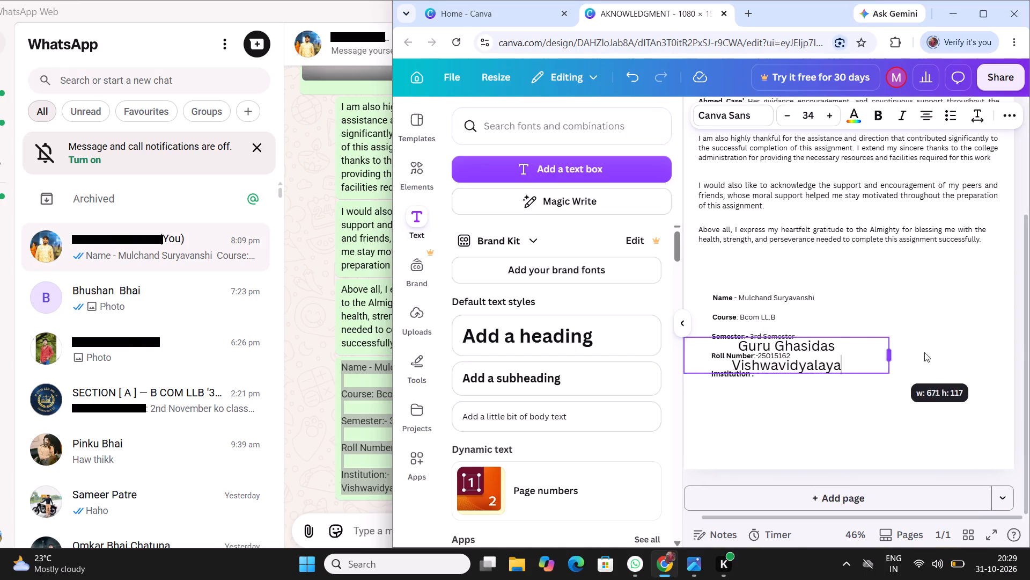
pyautogui.moveTo(924, 352); pyautogui.dragTo(986, 335)
pyautogui.click(960, 353)
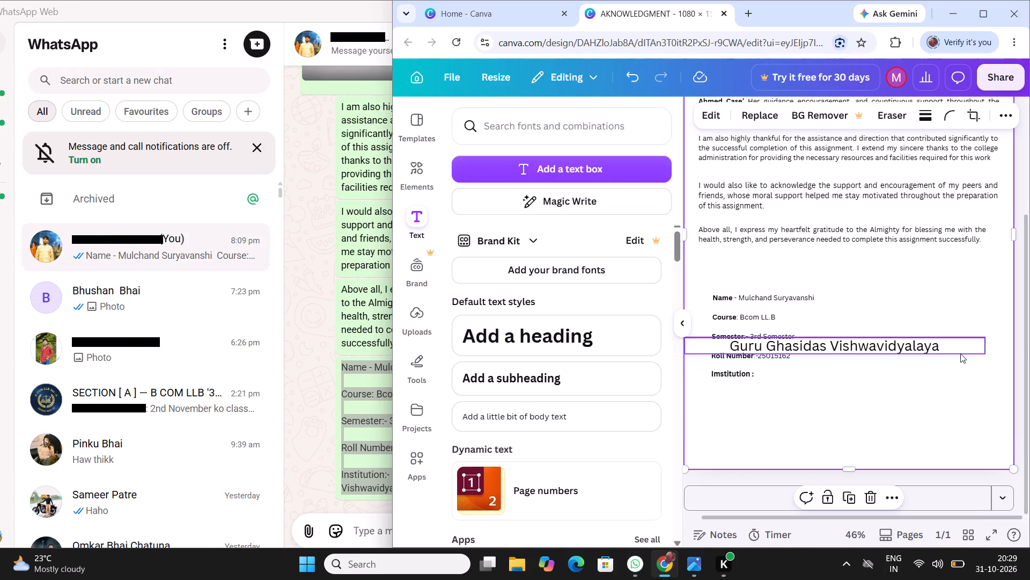
pyautogui.click(959, 346)
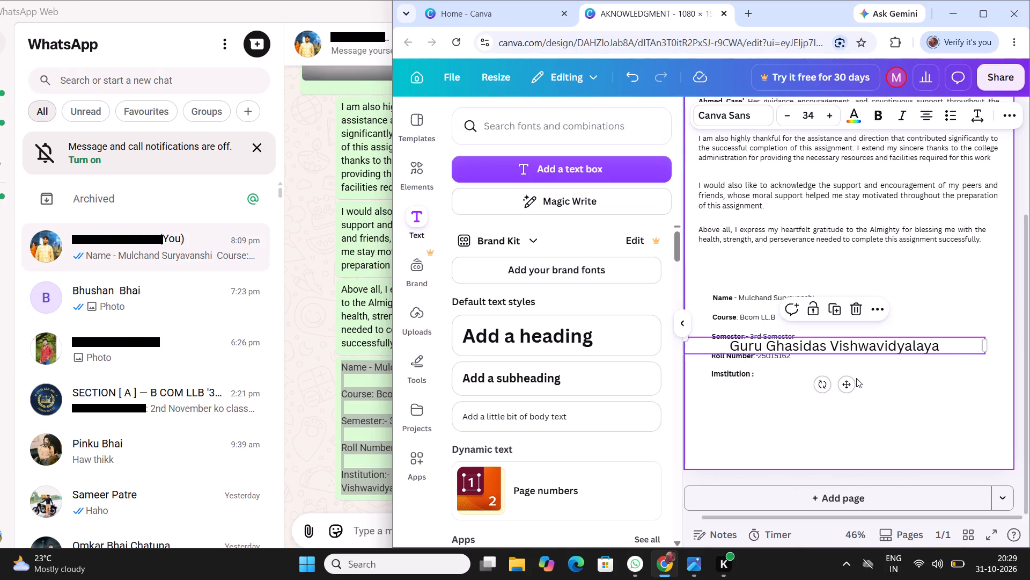
pyautogui.click(973, 339)
pyautogui.moveTo(973, 339); pyautogui.dragTo(995, 344)
pyautogui.click(984, 347)
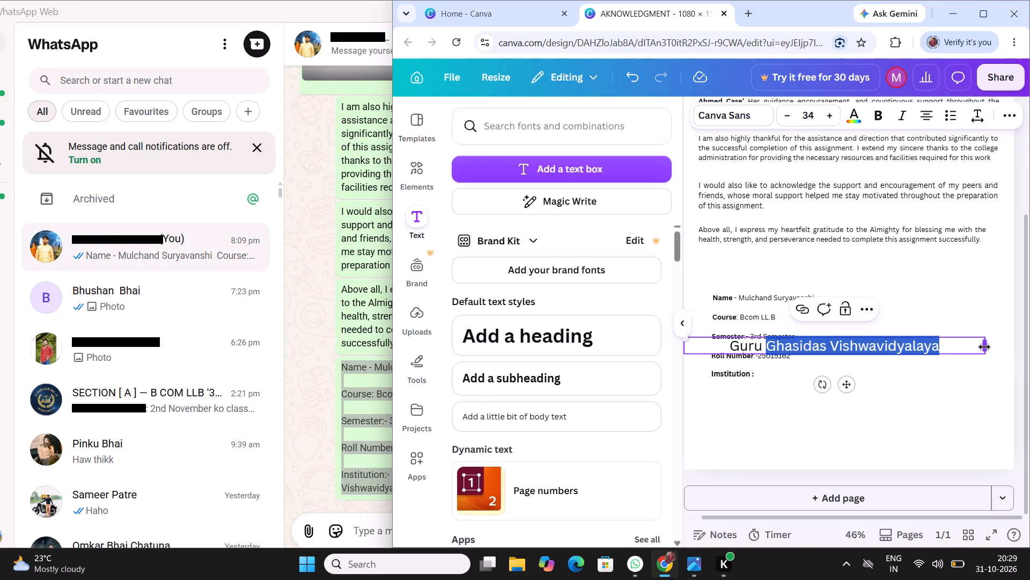
pyautogui.moveTo(984, 347); pyautogui.dragTo(959, 352)
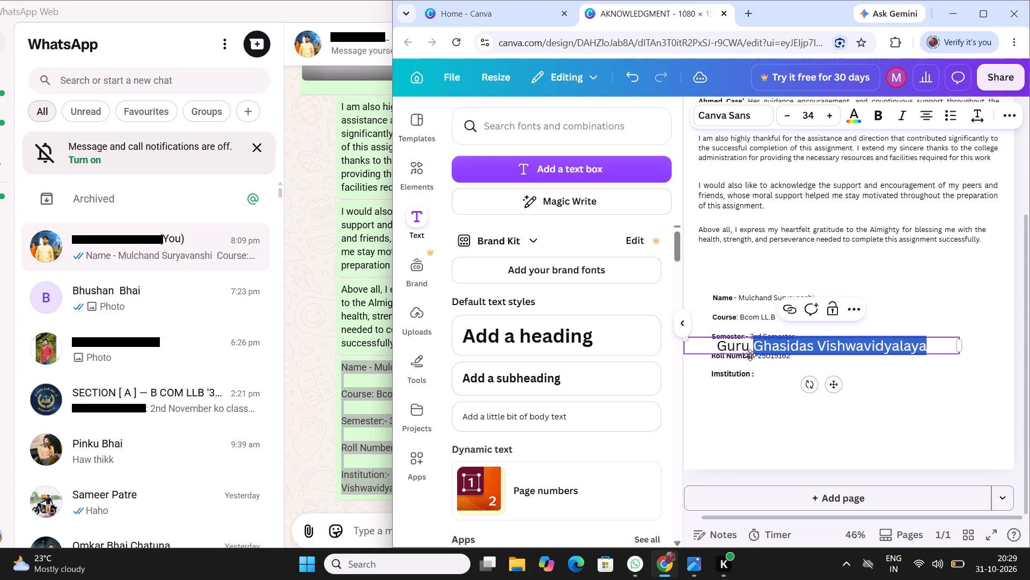
# Scale the "Guru Ghasidas Vishwavidyalaya" text box down to a font size of about 12.7.
pyautogui.moveTo(693, 346); pyautogui.dragTo(685, 346)
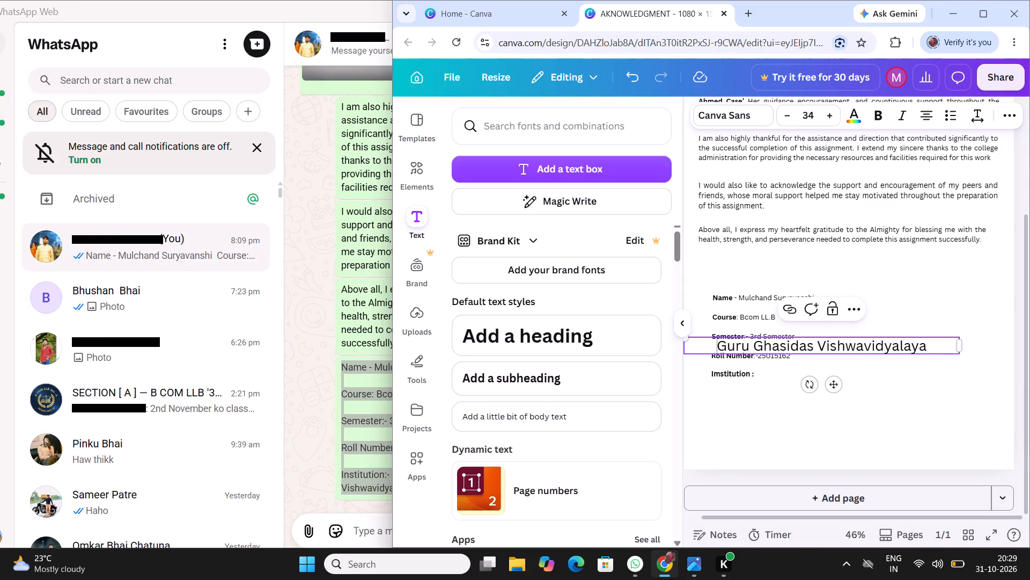
pyautogui.moveTo(685, 346); pyautogui.dragTo(685, 343)
pyautogui.click(685, 343)
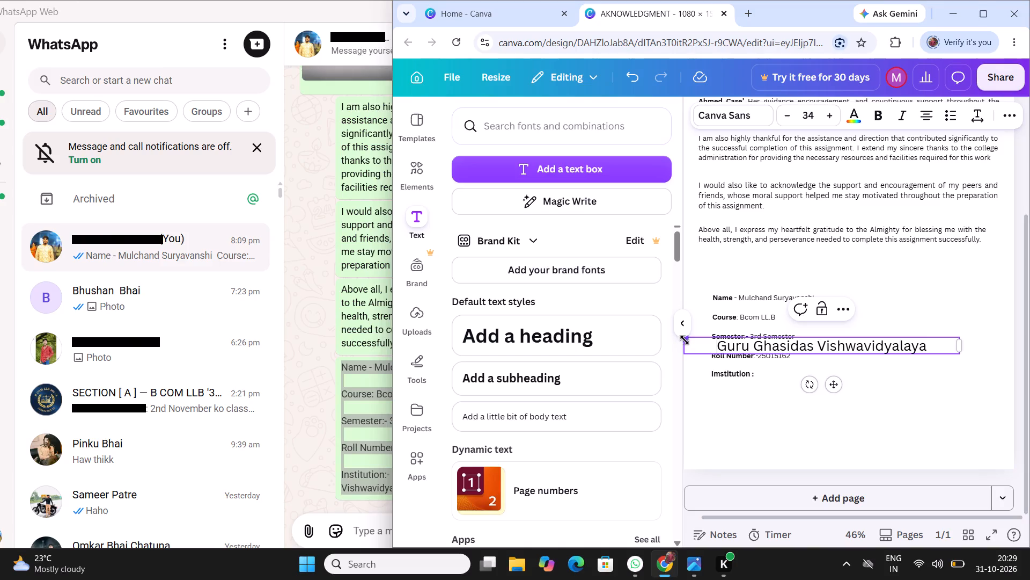
pyautogui.moveTo(685, 340); pyautogui.dragTo(816, 380)
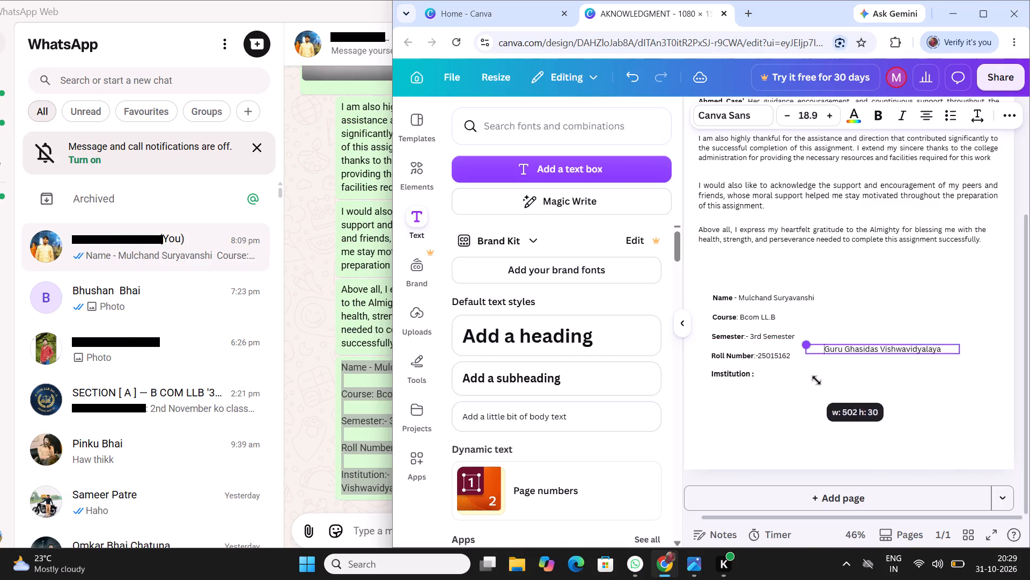
pyautogui.moveTo(816, 380); pyautogui.dragTo(856, 380)
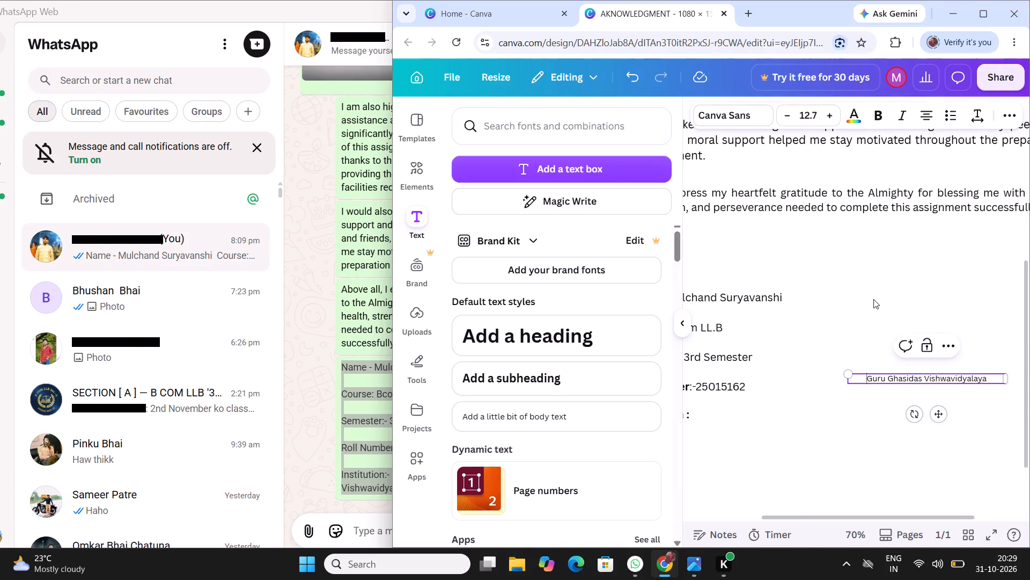
# Move the "Guru Ghasidas Vishwavidyalaya" text box beside the "Imstitution :" label, vertically centred on the label's line.
pyautogui.moveTo(954, 440); pyautogui.dragTo(928, 450)
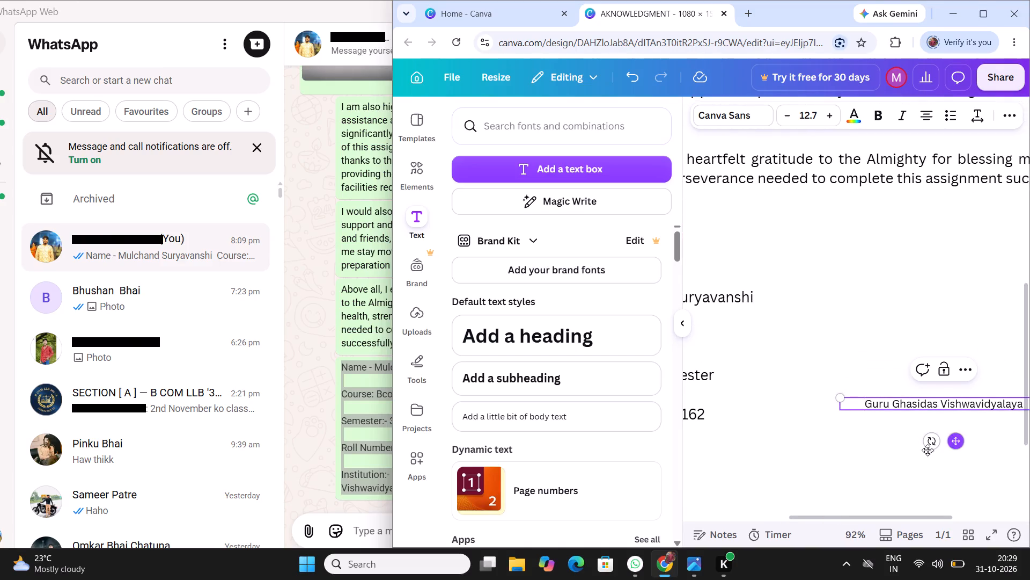
pyautogui.moveTo(928, 450); pyautogui.dragTo(759, 480)
pyautogui.scroll(-1, 759, 480)
pyautogui.hscroll(1, 759, 480)
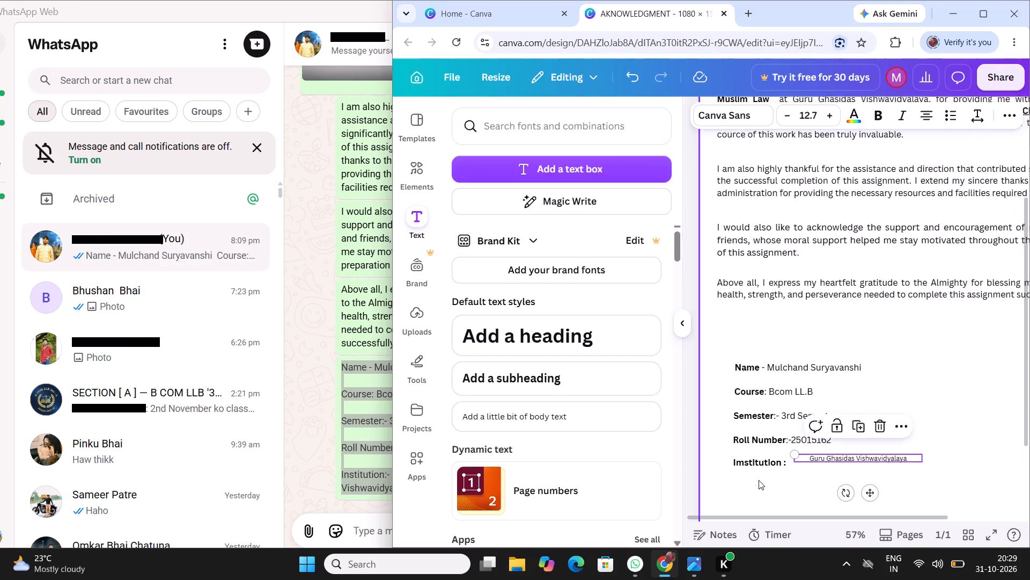
pyautogui.scroll(-1, 759, 480)
pyautogui.hscroll(-1, 759, 480)
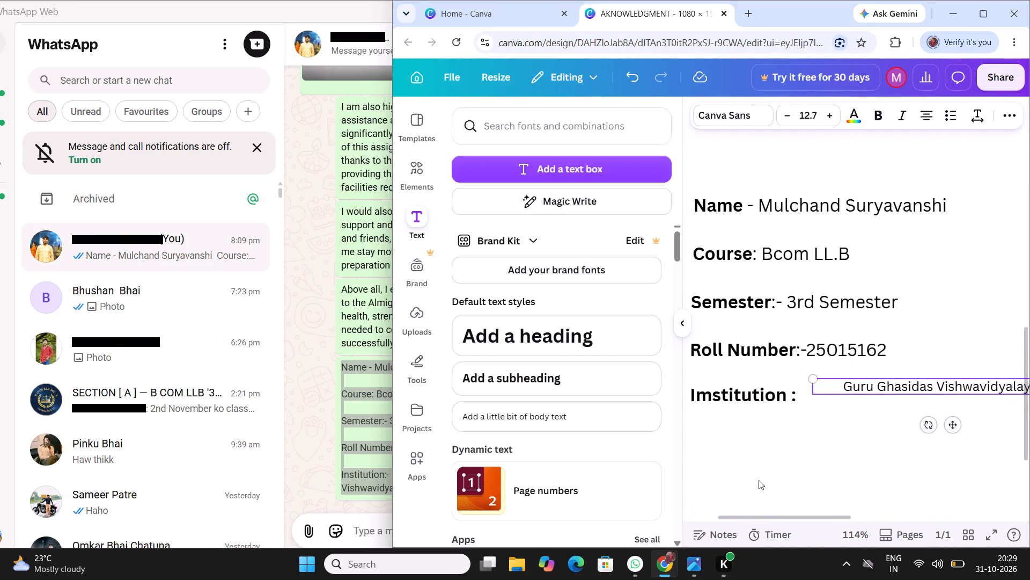
pyautogui.hscroll(-1, 759, 480)
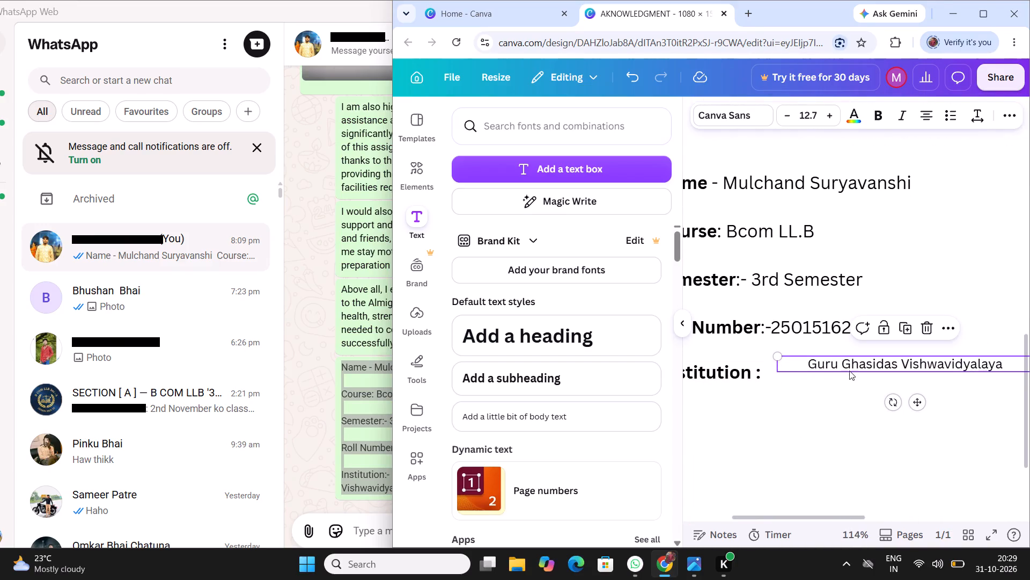
pyautogui.moveTo(849, 371); pyautogui.dragTo(811, 335)
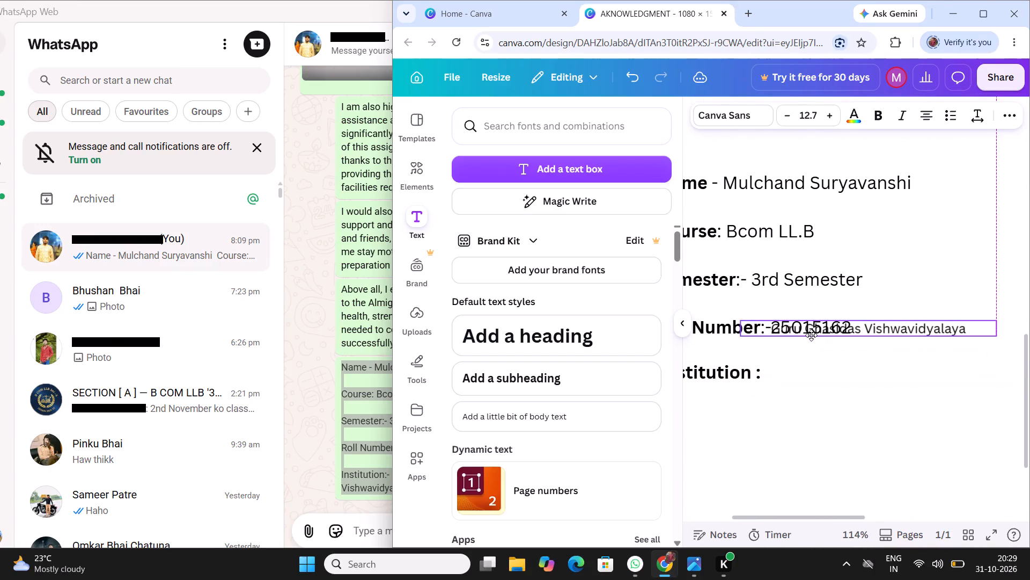
pyautogui.moveTo(811, 335); pyautogui.dragTo(812, 381)
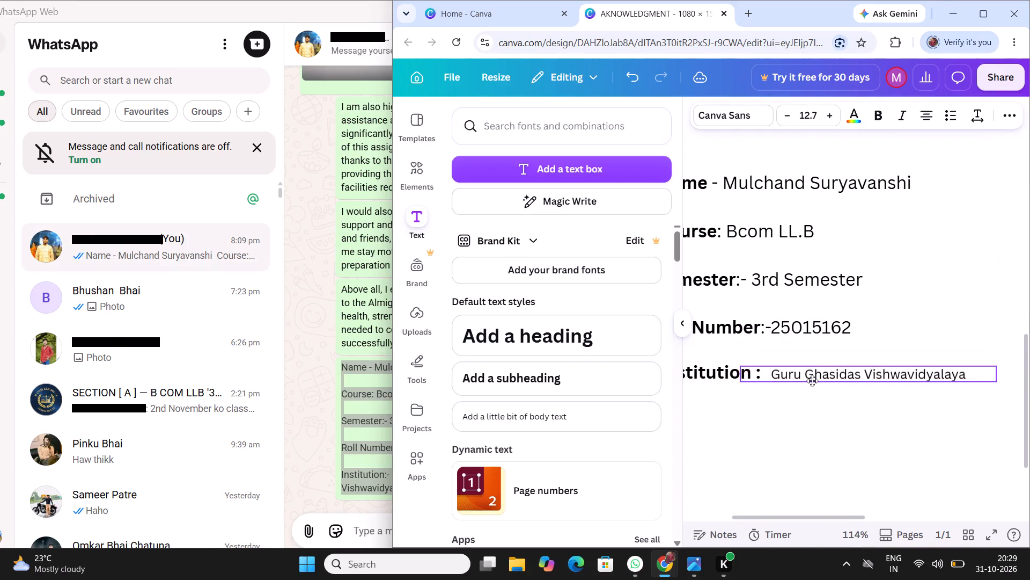
pyautogui.moveTo(812, 381); pyautogui.dragTo(806, 379)
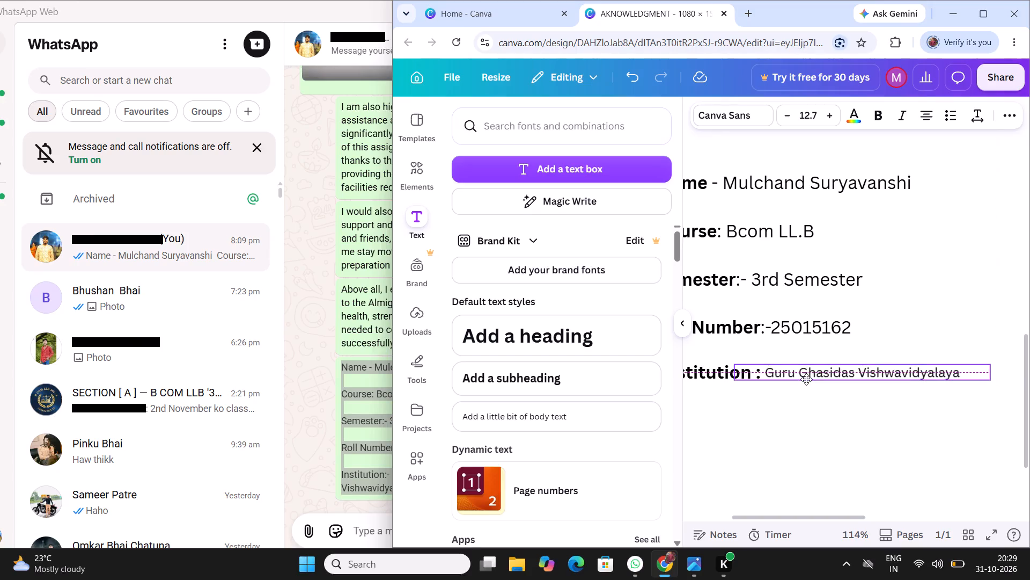
pyautogui.moveTo(806, 379); pyautogui.dragTo(807, 379)
pyautogui.click(822, 429)
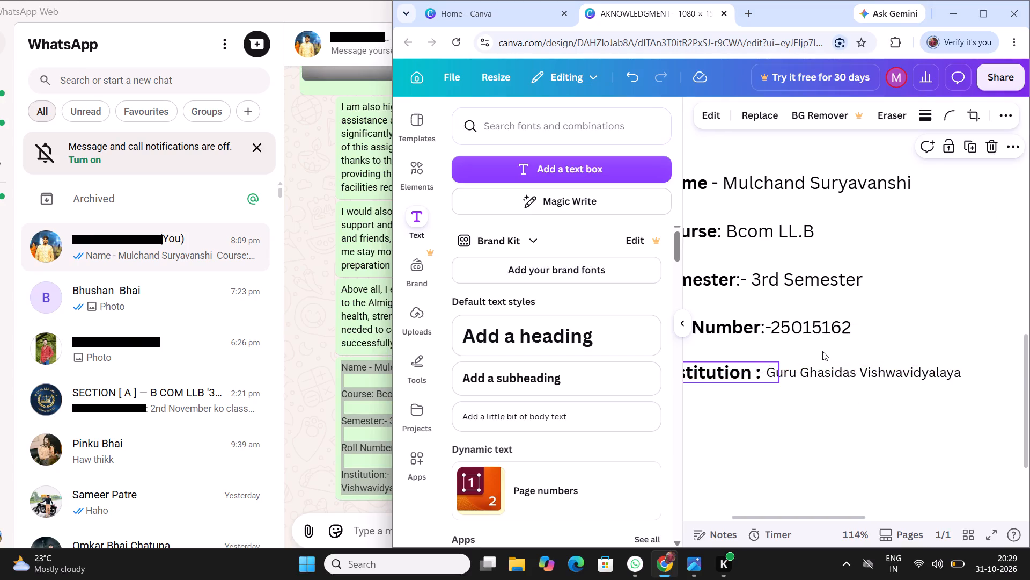
# Scale the "Guru Ghasidas Vishwavidyalaya" text box up to a font size of about 13.6.
pyautogui.click(820, 377)
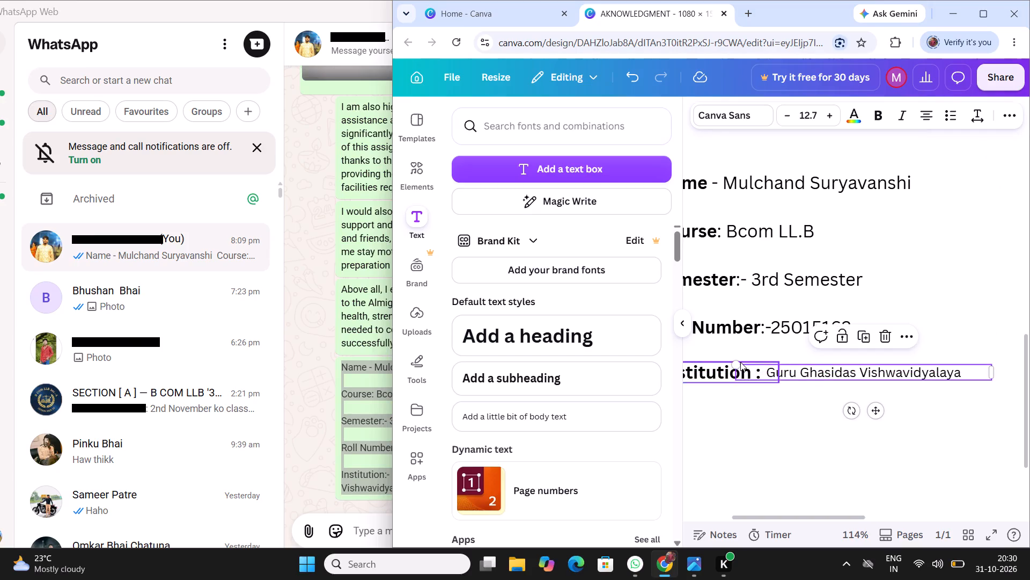
pyautogui.moveTo(736, 363); pyautogui.dragTo(731, 359)
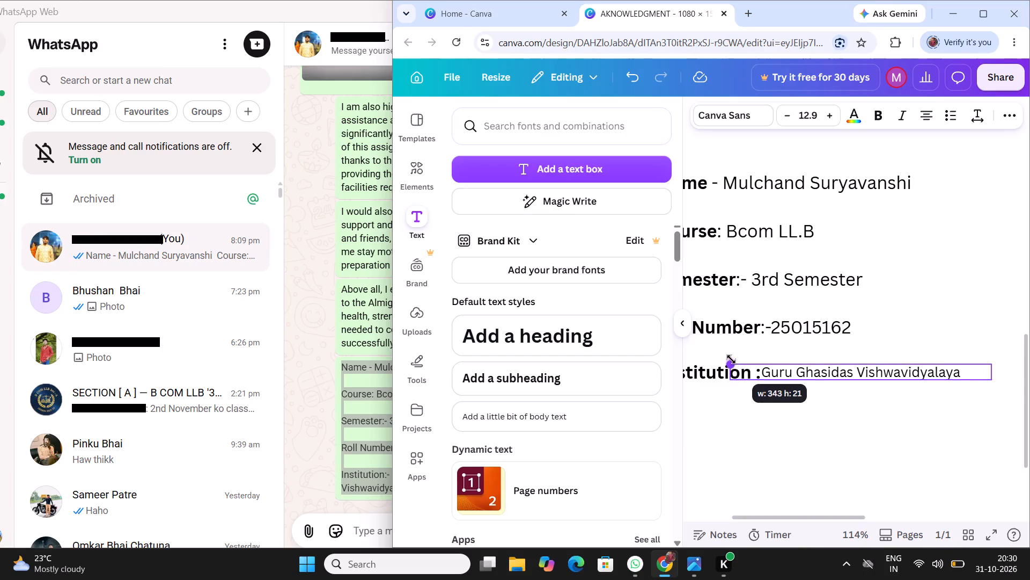
pyautogui.moveTo(731, 359); pyautogui.dragTo(725, 356)
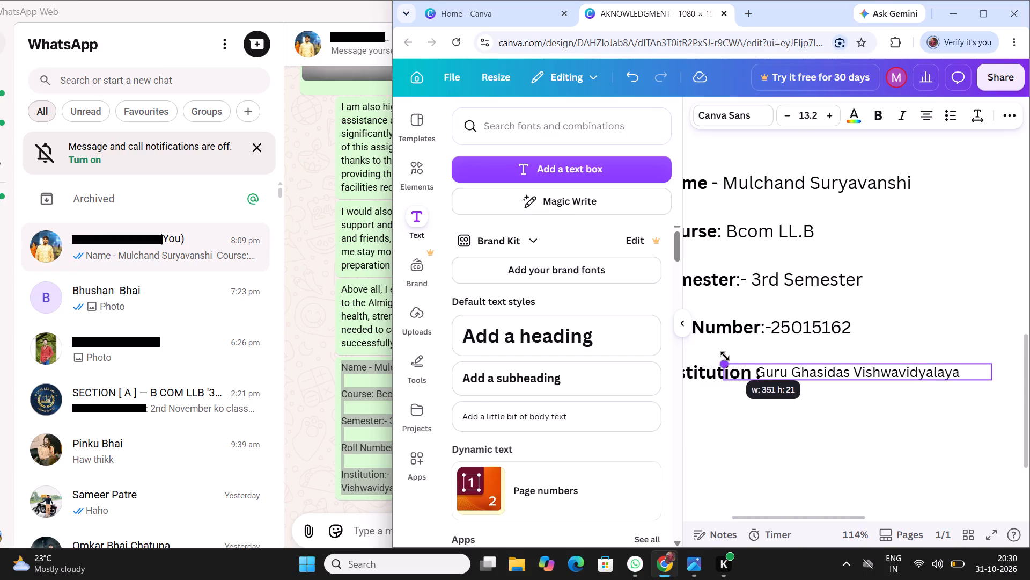
pyautogui.moveTo(725, 356); pyautogui.dragTo(719, 354)
pyautogui.click(803, 367)
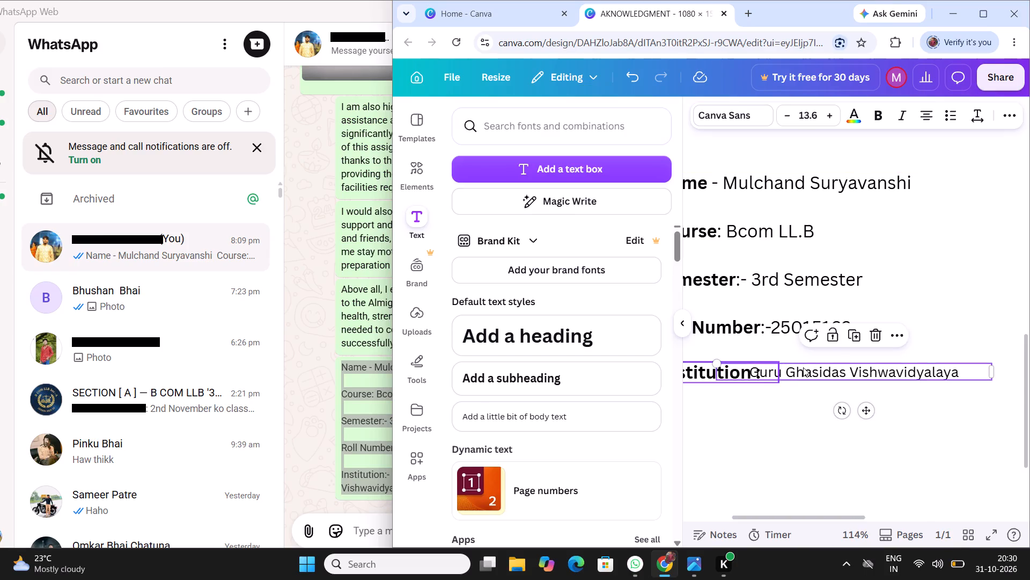
pyautogui.moveTo(814, 367); pyautogui.dragTo(830, 365)
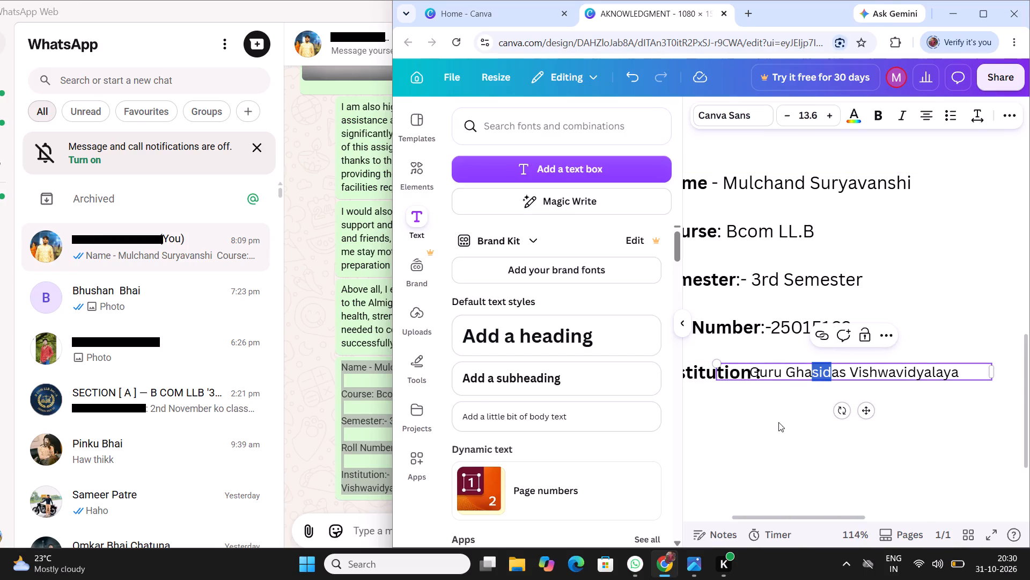
pyautogui.click(778, 422)
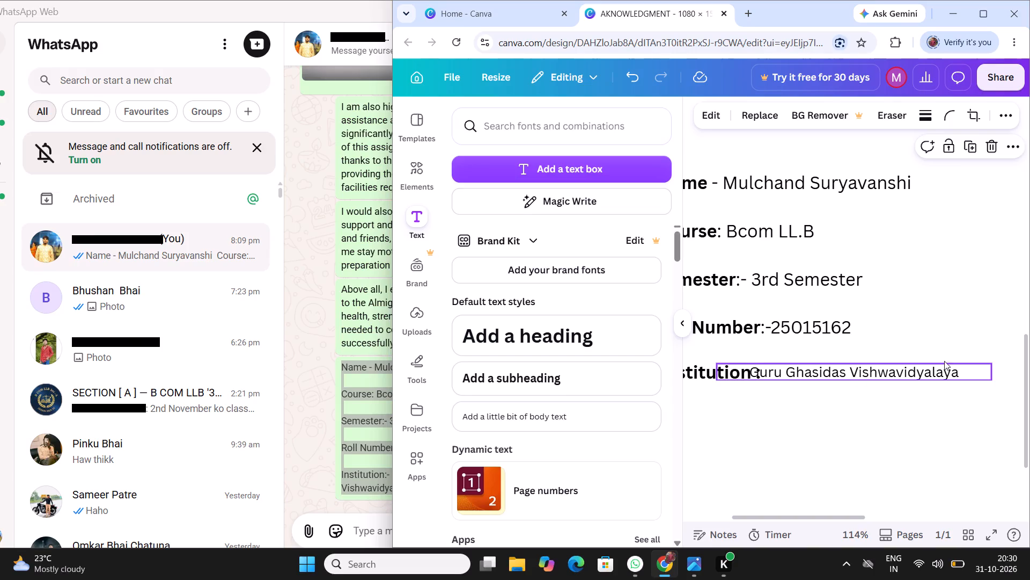
# Narrow the university name's text box slightly to a width of about 356.
pyautogui.click(984, 377)
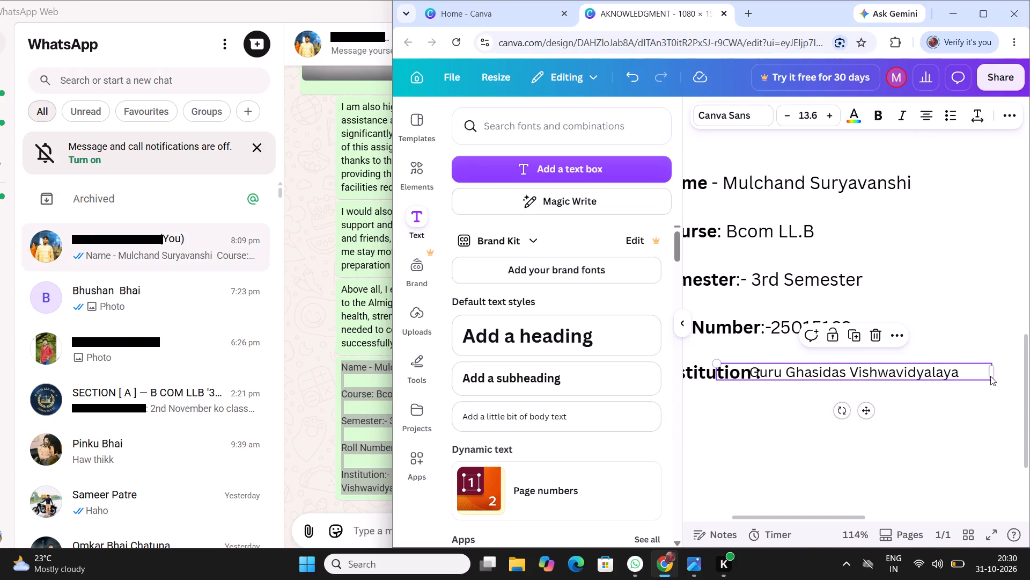
pyautogui.click(992, 376)
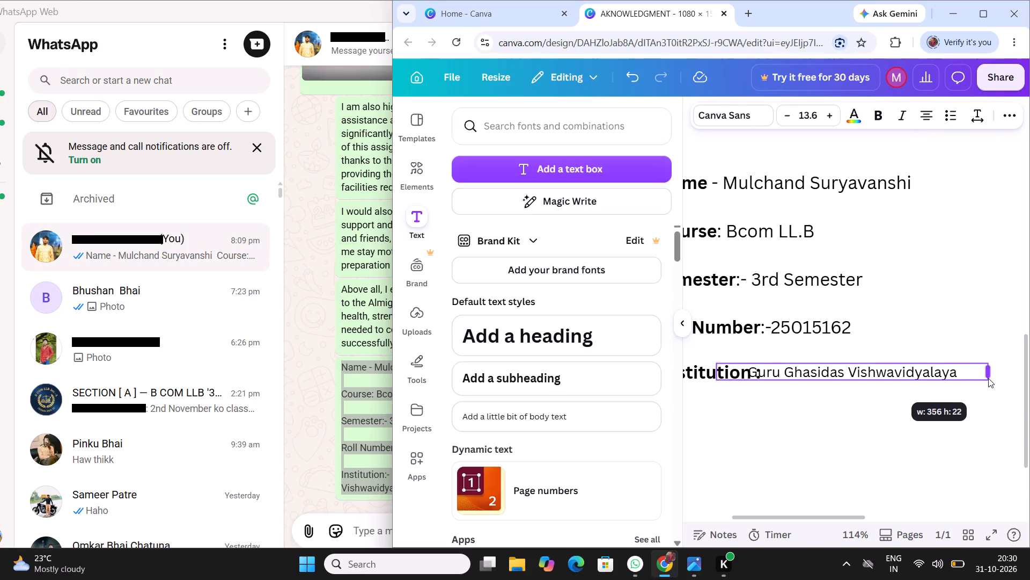
# Reposition the enlarged university name just after the "Imstitution :" label's colon, centred on the same line, and deselect it.
pyautogui.moveTo(973, 378); pyautogui.dragTo(1019, 379)
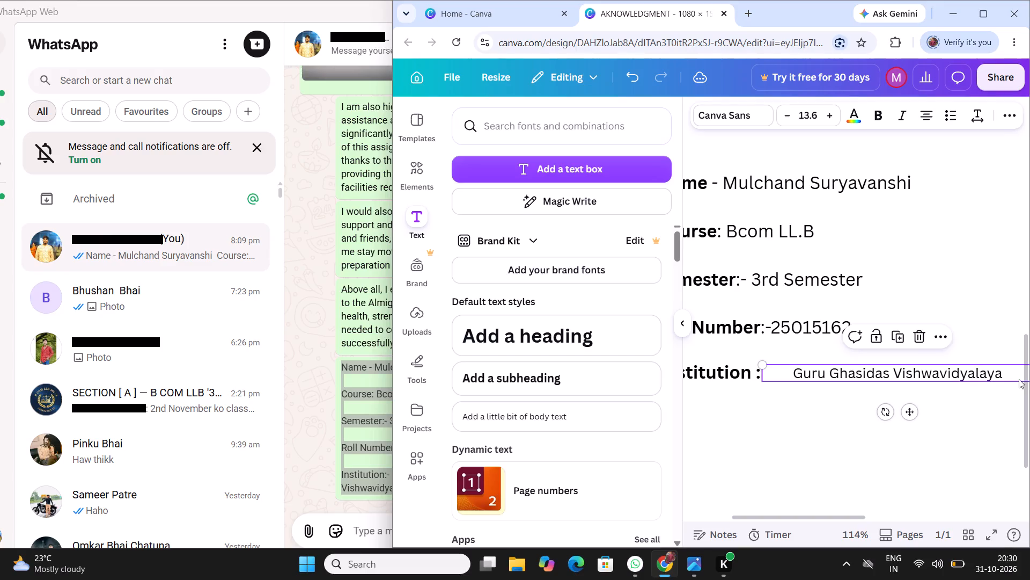
pyautogui.moveTo(910, 411); pyautogui.dragTo(887, 409)
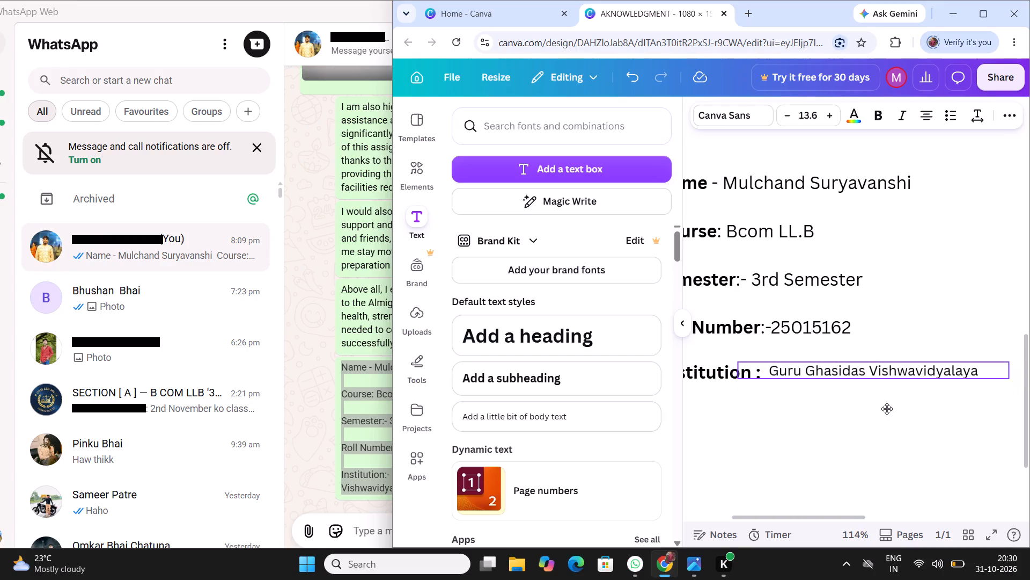
pyautogui.moveTo(887, 409); pyautogui.dragTo(889, 409)
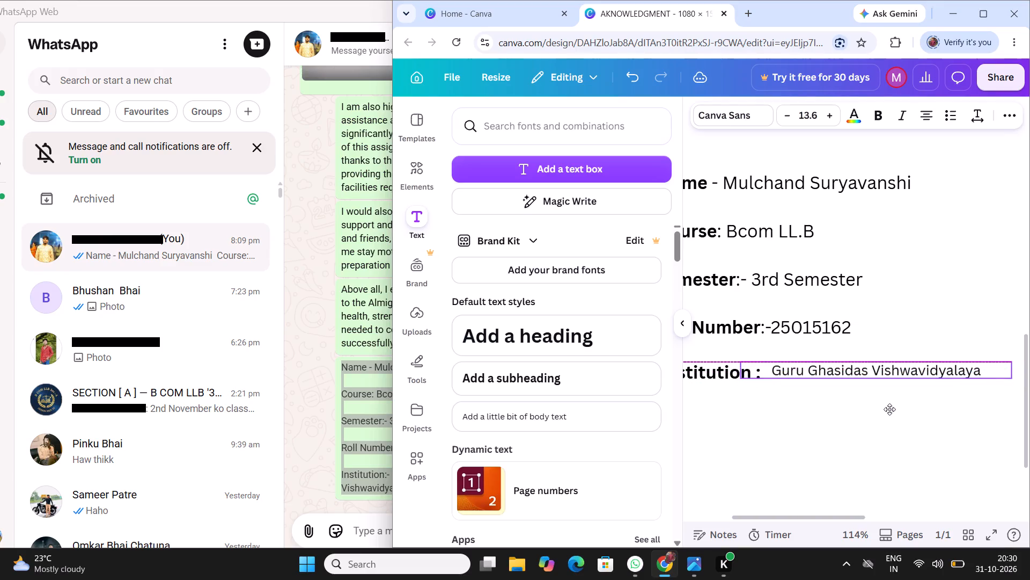
pyautogui.moveTo(889, 409); pyautogui.dragTo(888, 410)
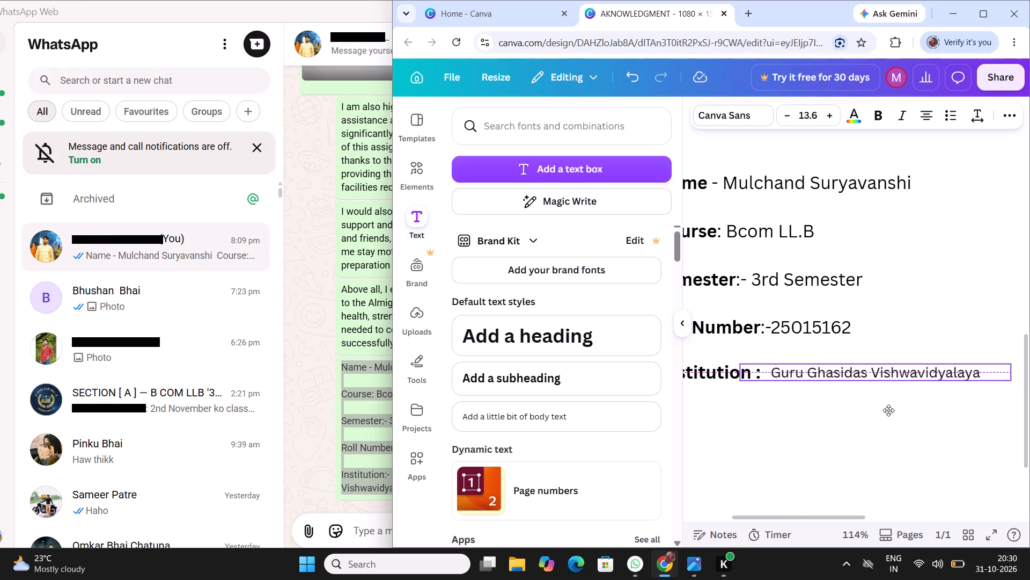
pyautogui.moveTo(888, 410); pyautogui.dragTo(888, 410)
pyautogui.click(864, 450)
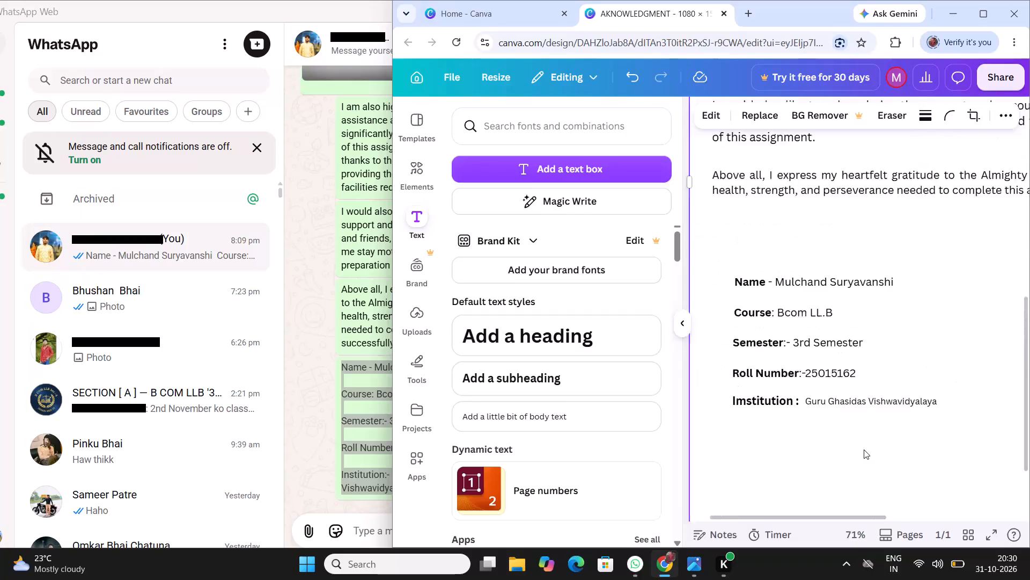
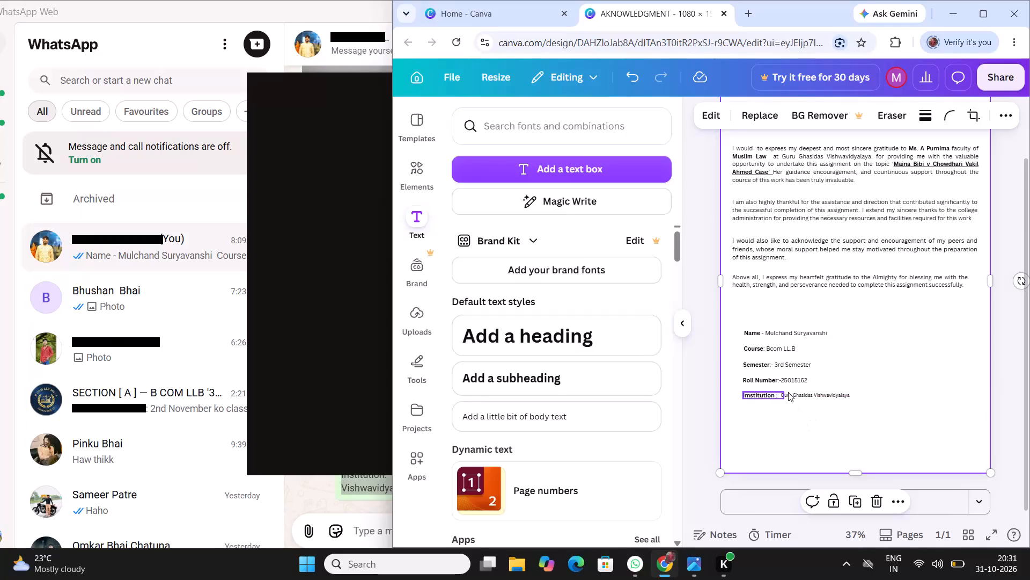
# Check the whole acknowledgment page in full-screen view, examining the heading, paragraph spacing and alignment of the student details.
pyautogui.scroll(1, 891, 360)
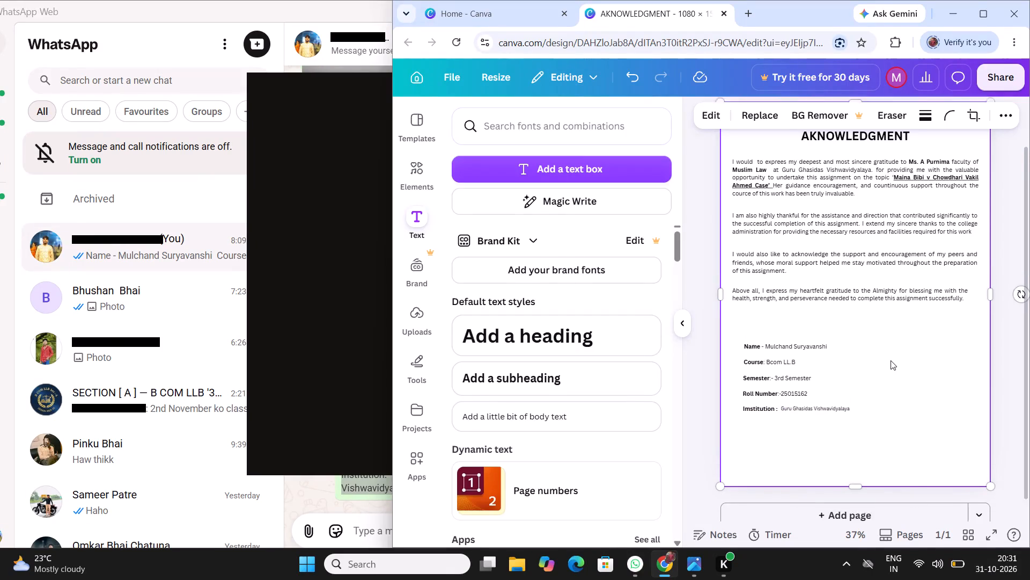
pyautogui.scroll(1, 891, 360)
pyautogui.hscroll(-1, 891, 360)
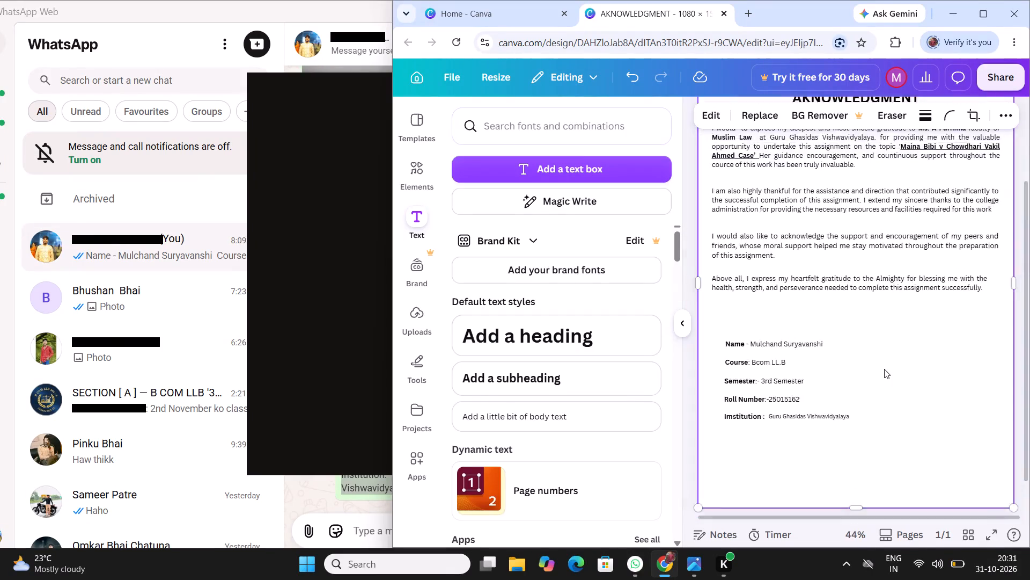
pyautogui.scroll(2, 884, 369)
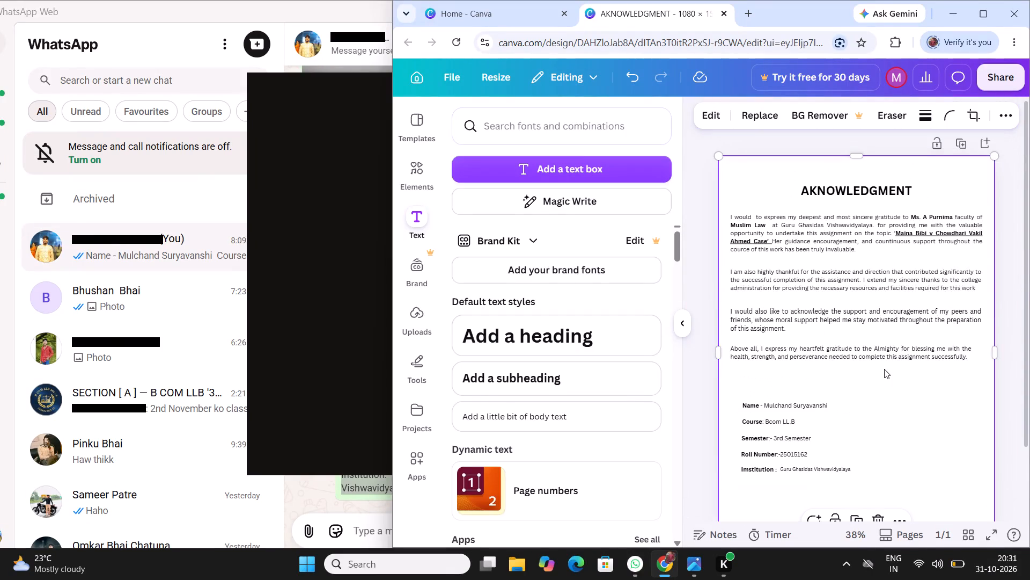
pyautogui.scroll(-1, 901, 250)
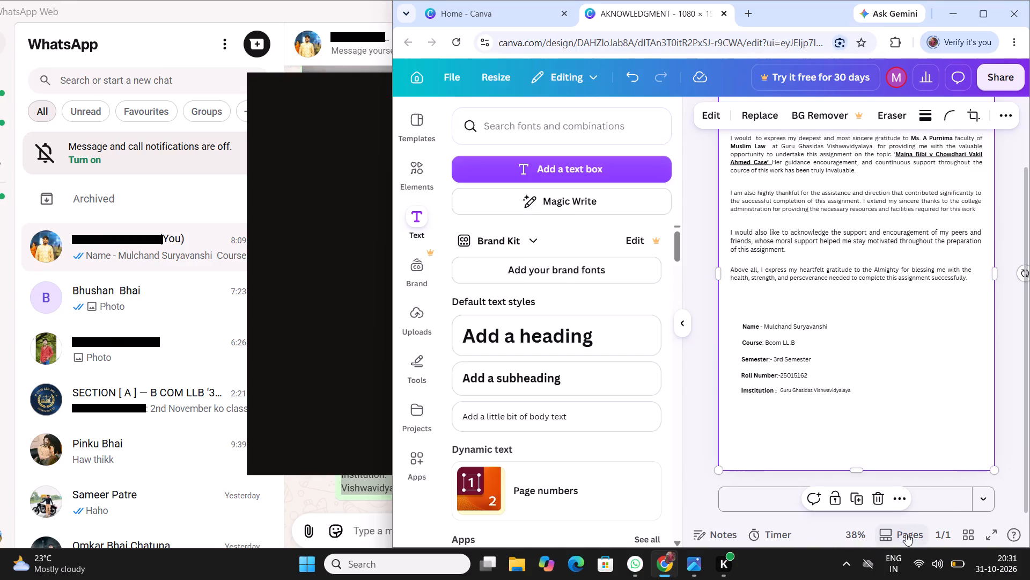
pyautogui.click(993, 538)
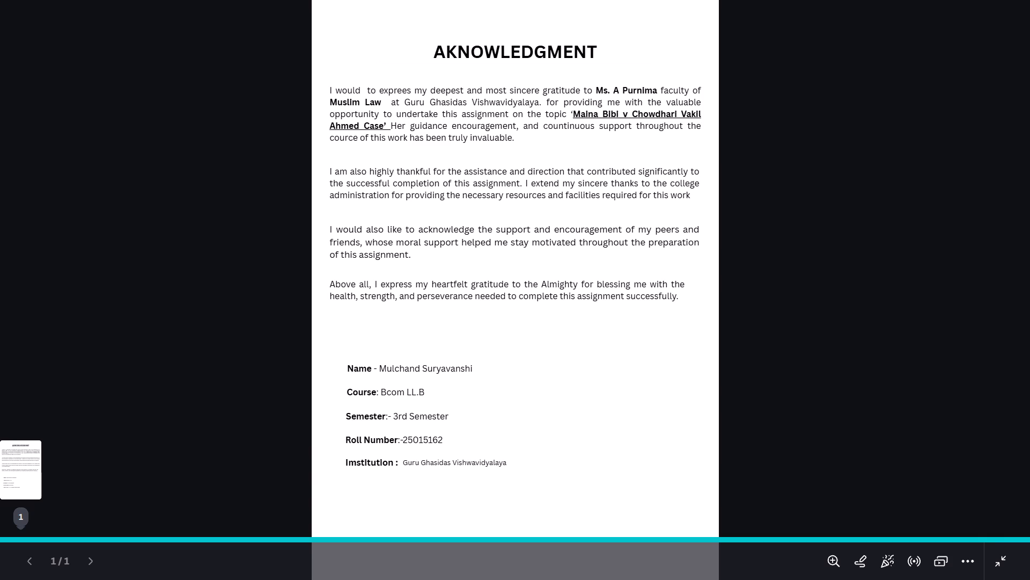
pyautogui.click(403, 390)
pyautogui.click(403, 390)
pyautogui.moveTo(403, 390); pyautogui.dragTo(381, 385)
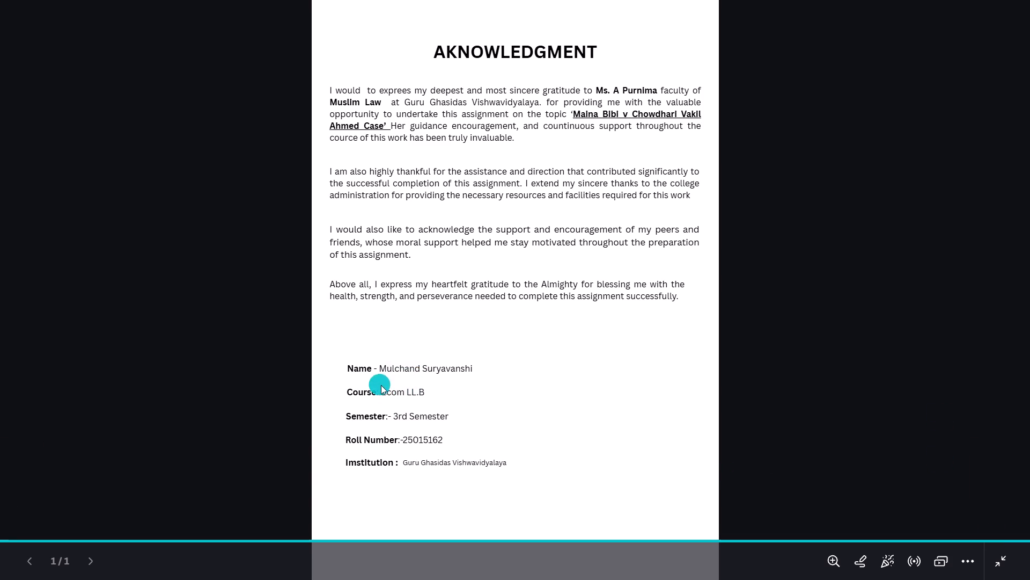
# Leave the full-screen preview of the acknowledgment page and return to the design editor.
pyautogui.moveTo(381, 385); pyautogui.dragTo(433, 428)
pyautogui.doubleClick(433, 428)
pyautogui.click(585, 463)
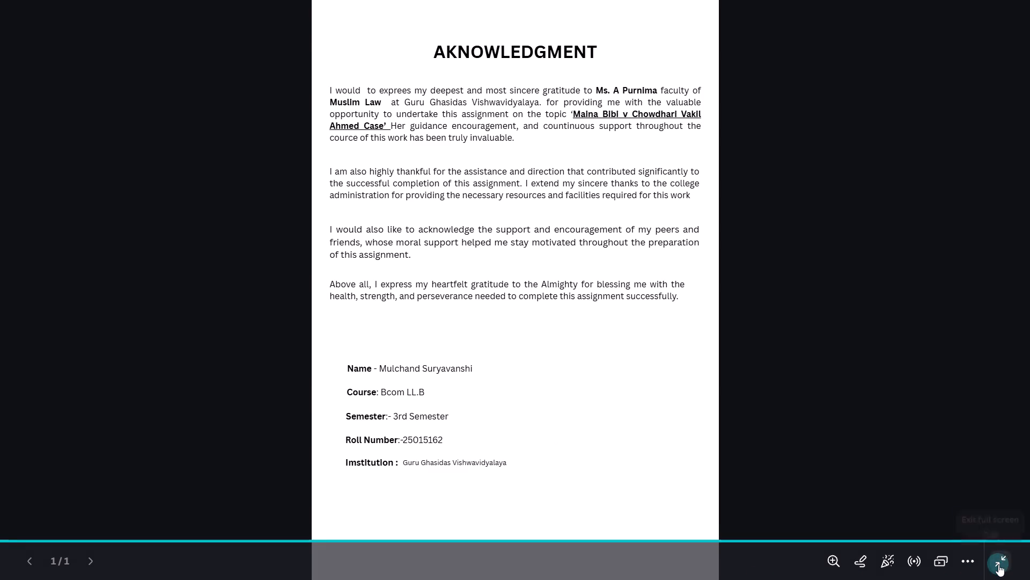
pyautogui.click(998, 564)
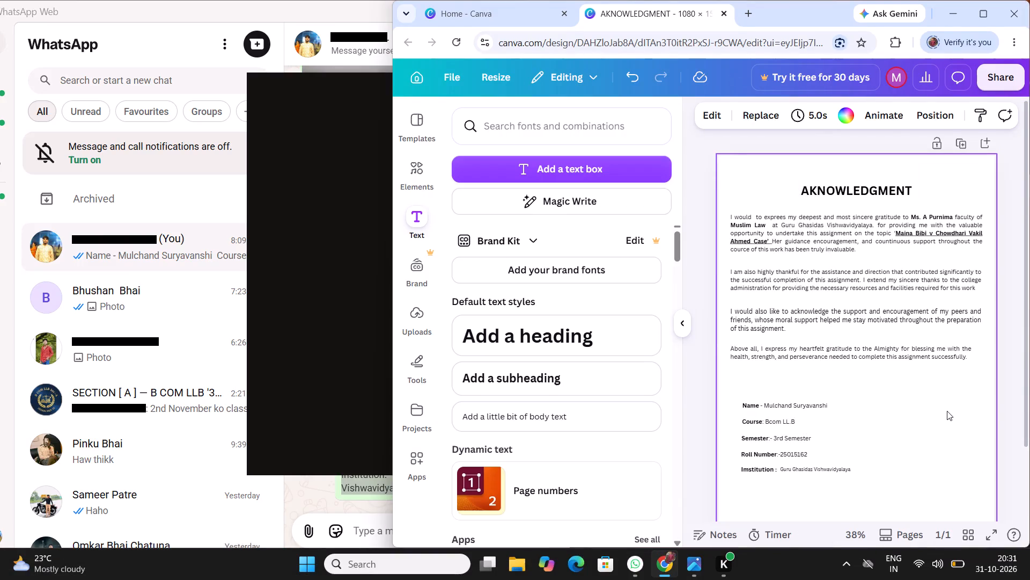
# Shift the student details block, the "Imstitution :" label and the university name slightly left on the page.
pyautogui.scroll(-1, 844, 338)
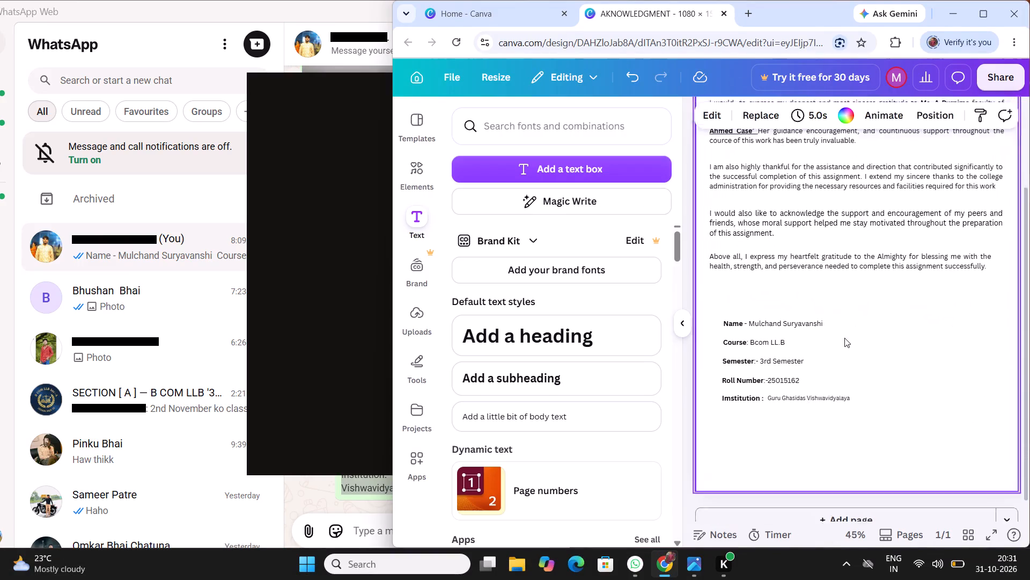
pyautogui.hscroll(2, 844, 338)
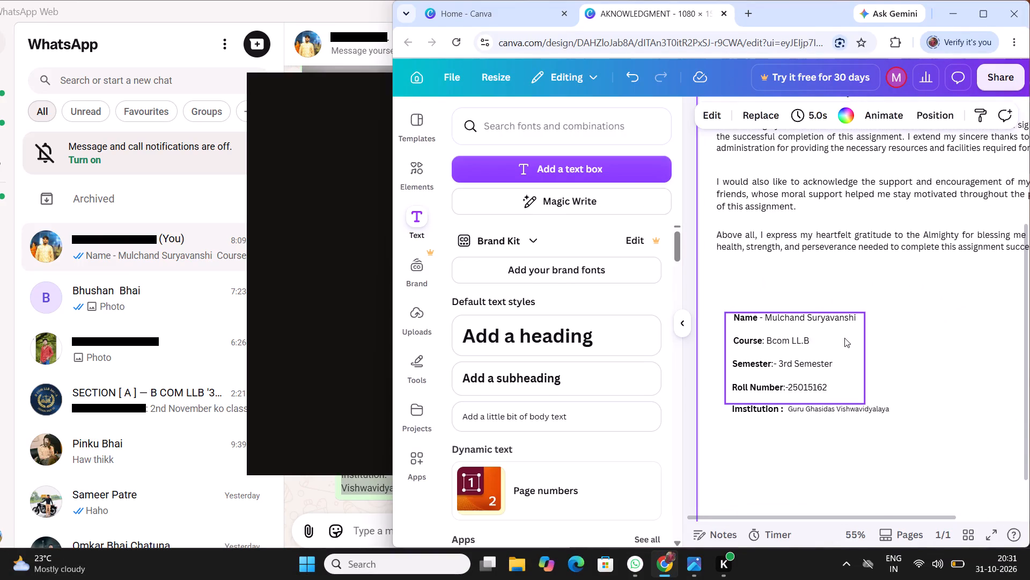
pyautogui.moveTo(761, 319); pyautogui.dragTo(749, 317)
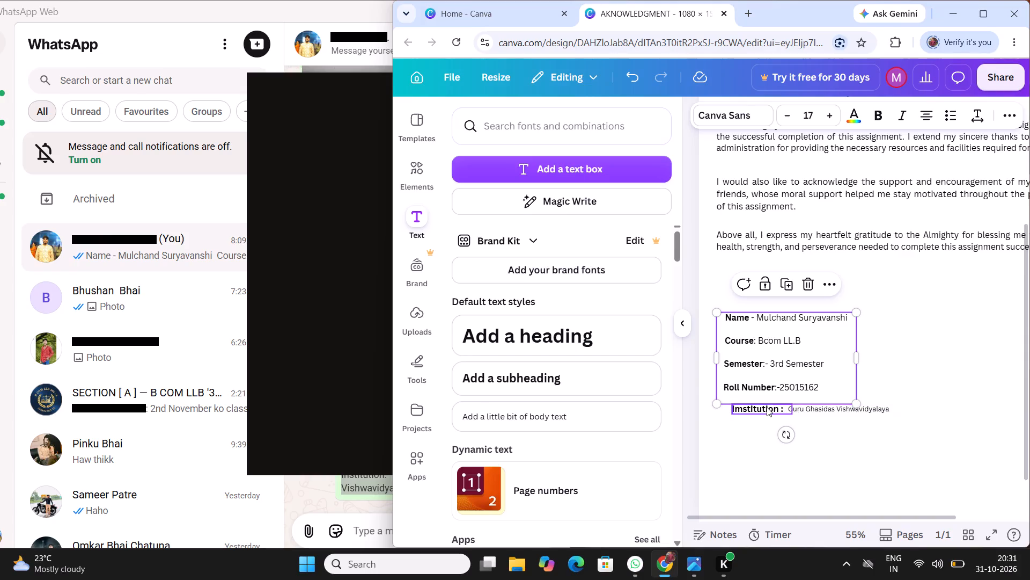
pyautogui.moveTo(767, 407); pyautogui.dragTo(761, 407)
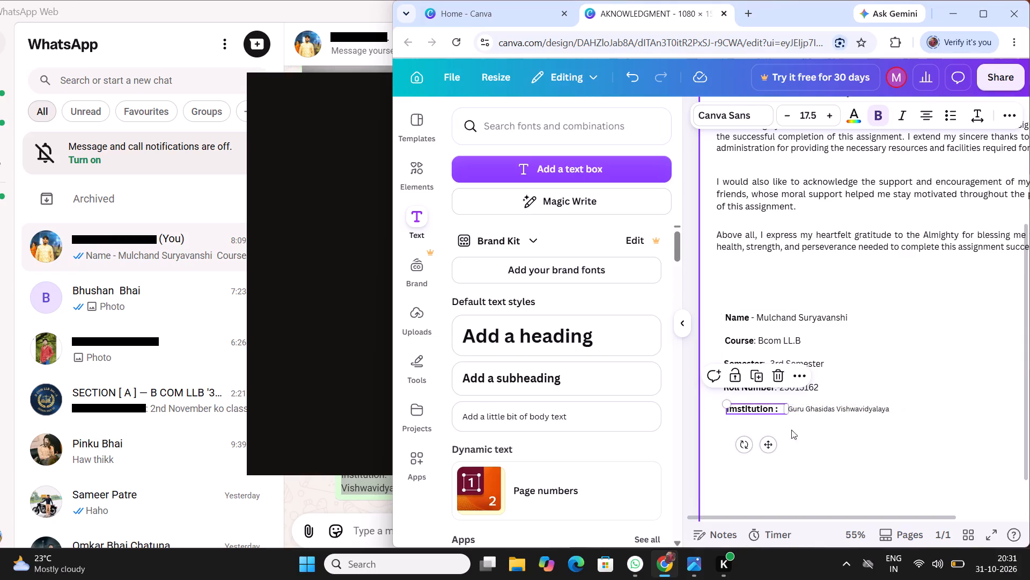
pyautogui.click(791, 432)
pyautogui.moveTo(811, 406); pyautogui.dragTo(810, 406)
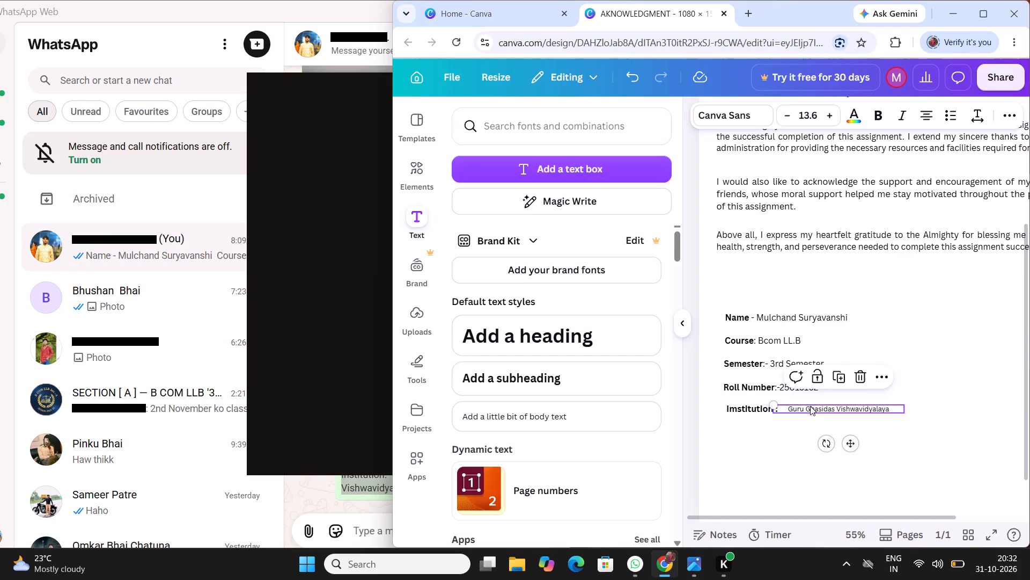
pyautogui.moveTo(810, 406); pyautogui.dragTo(806, 406)
pyautogui.click(771, 447)
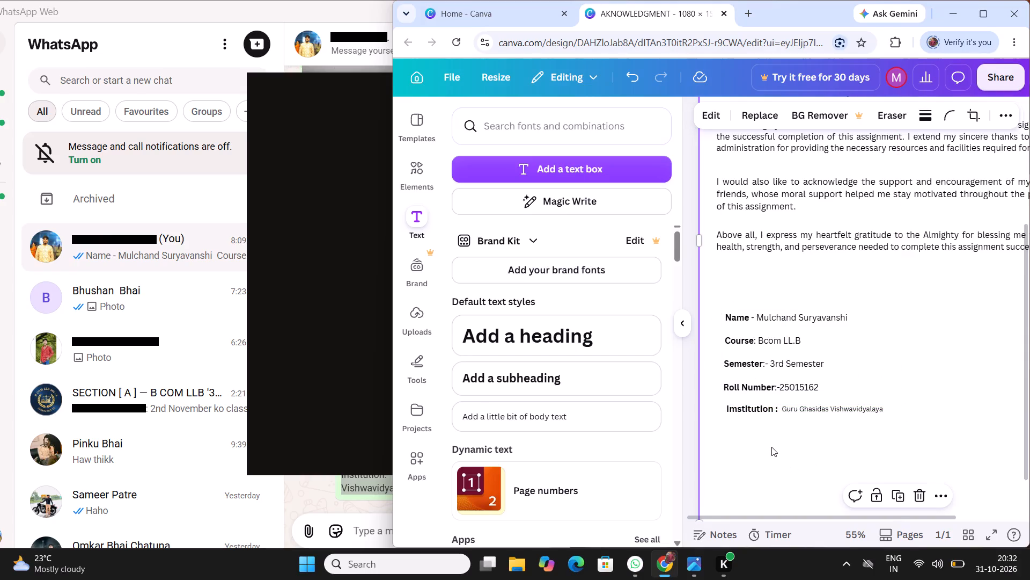
# Move the "Imstitution :" label and the student details block further left, lining them up with the paragraphs' left edge.
pyautogui.moveTo(743, 412); pyautogui.dragTo(738, 412)
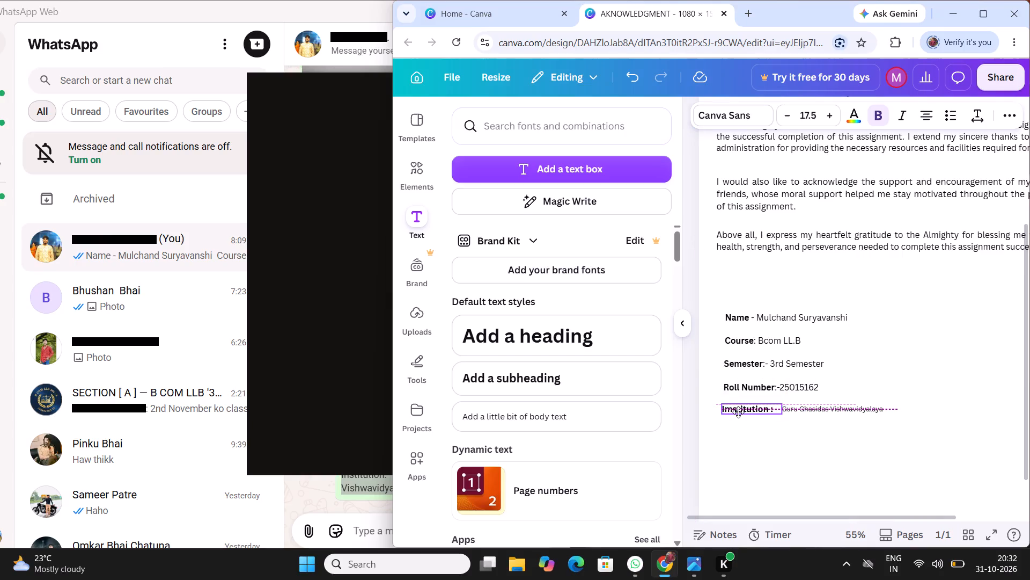
pyautogui.moveTo(738, 412); pyautogui.dragTo(740, 411)
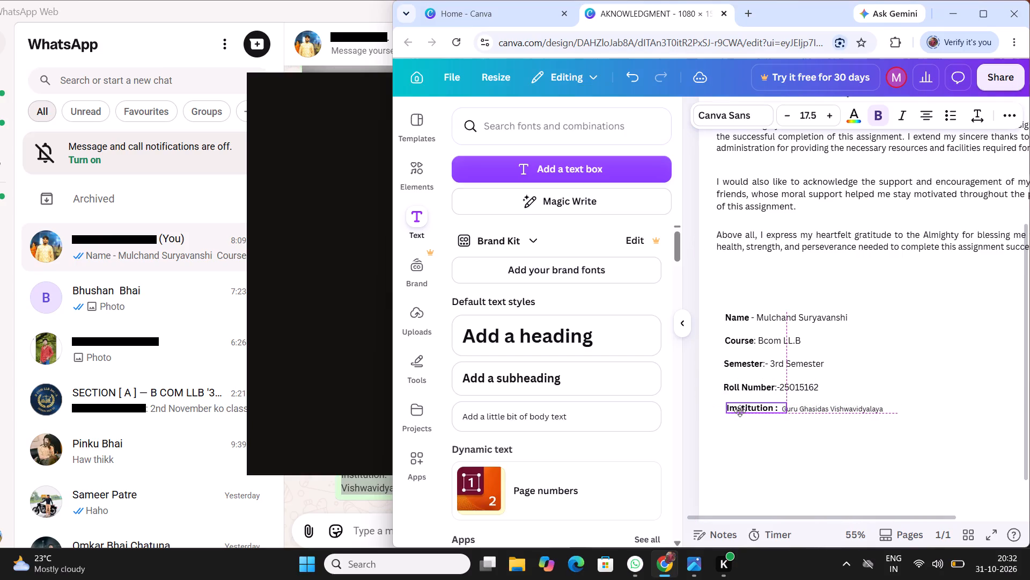
pyautogui.moveTo(740, 411); pyautogui.dragTo(739, 411)
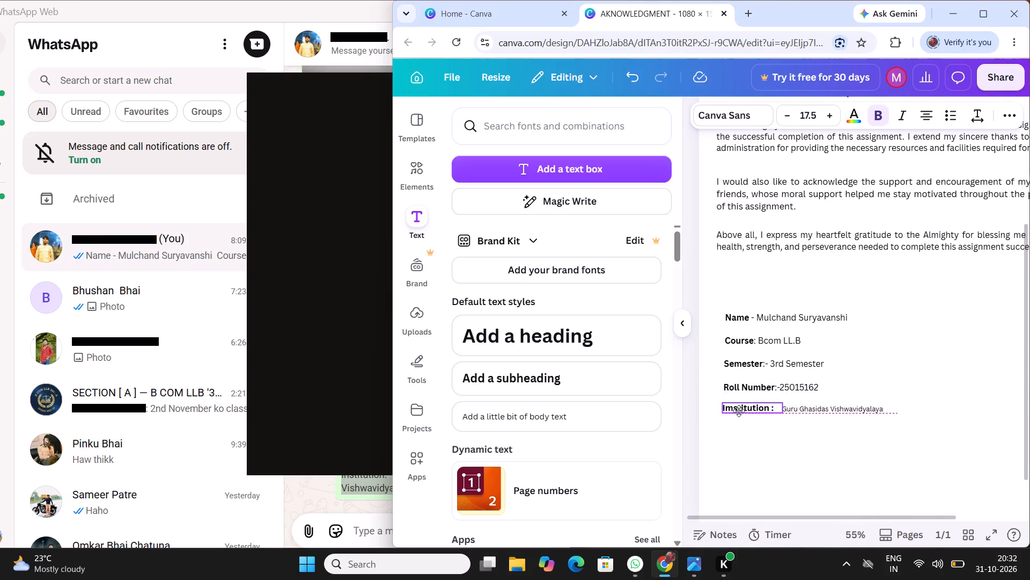
pyautogui.moveTo(739, 411); pyautogui.dragTo(736, 411)
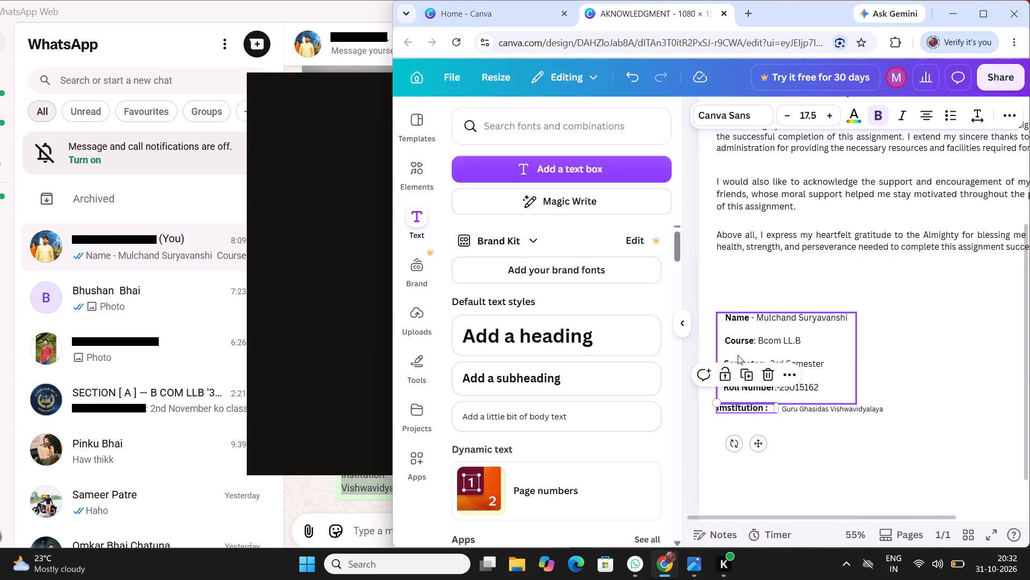
pyautogui.moveTo(738, 355); pyautogui.dragTo(735, 356)
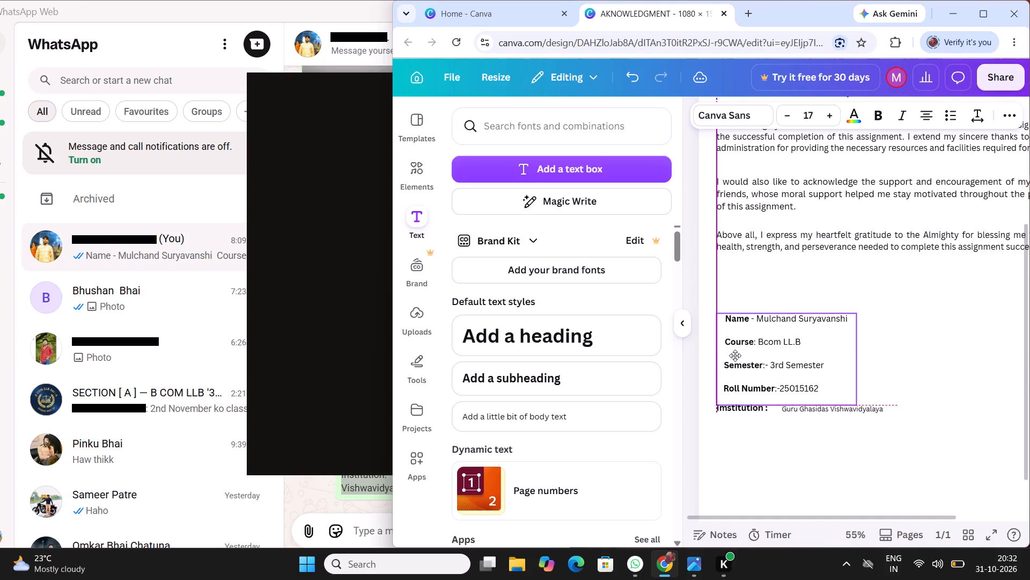
pyautogui.moveTo(735, 356); pyautogui.dragTo(732, 354)
pyautogui.click(733, 469)
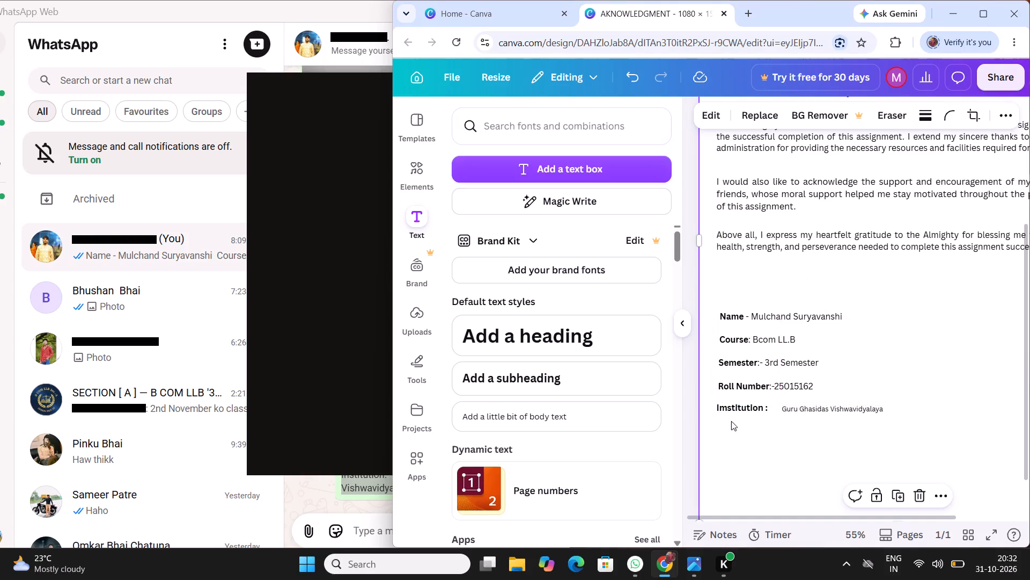
# Level the "Imstitution :" label with the university name and move the name left, just after the label's colon.
pyautogui.click(735, 410)
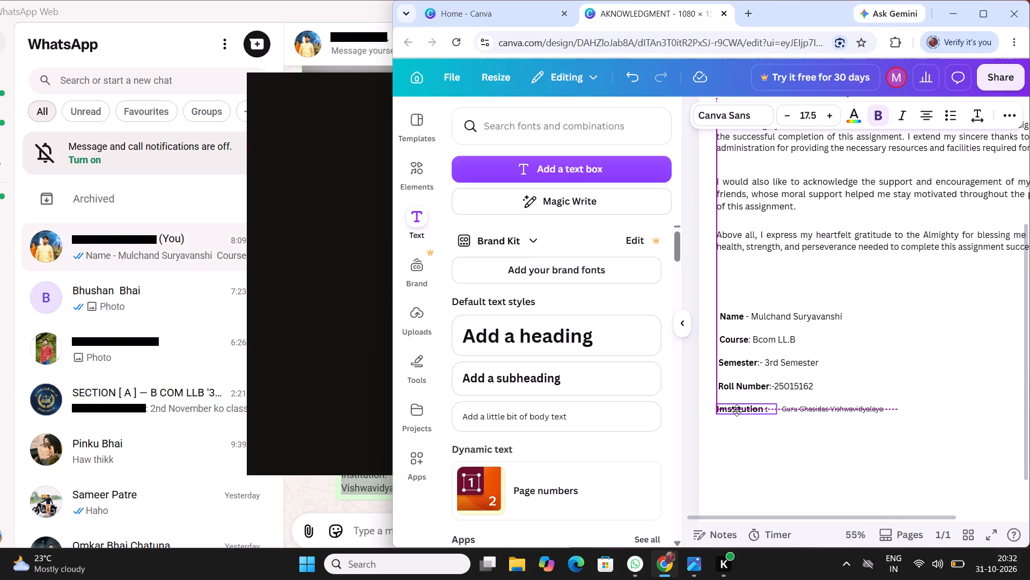
pyautogui.click(775, 426)
pyautogui.moveTo(804, 409); pyautogui.dragTo(795, 409)
pyautogui.click(757, 462)
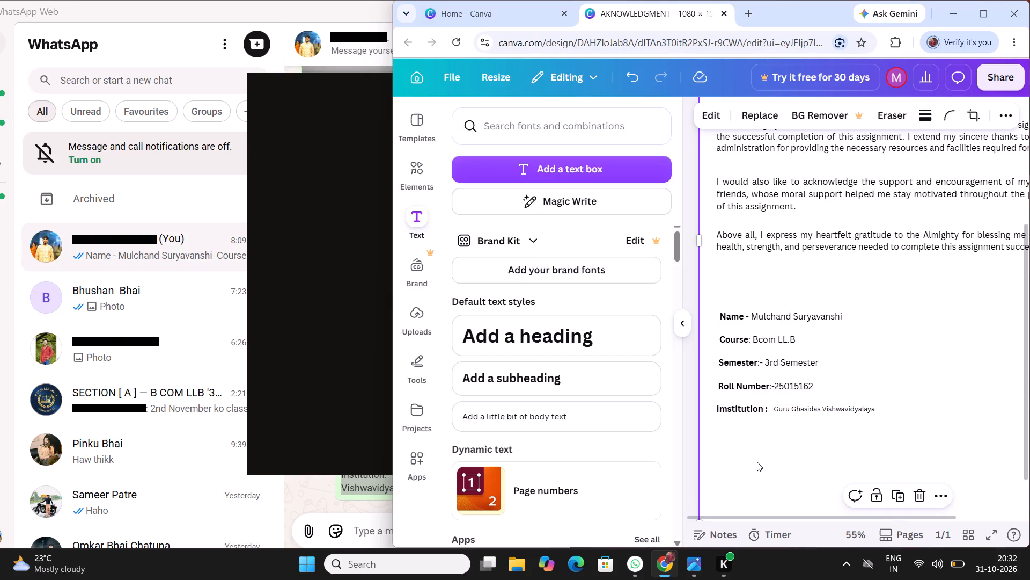
# Scale the "Guru Ghasidas Vishwavidyalaya" text box up to a font size of about 15.7.
pyautogui.click(822, 408)
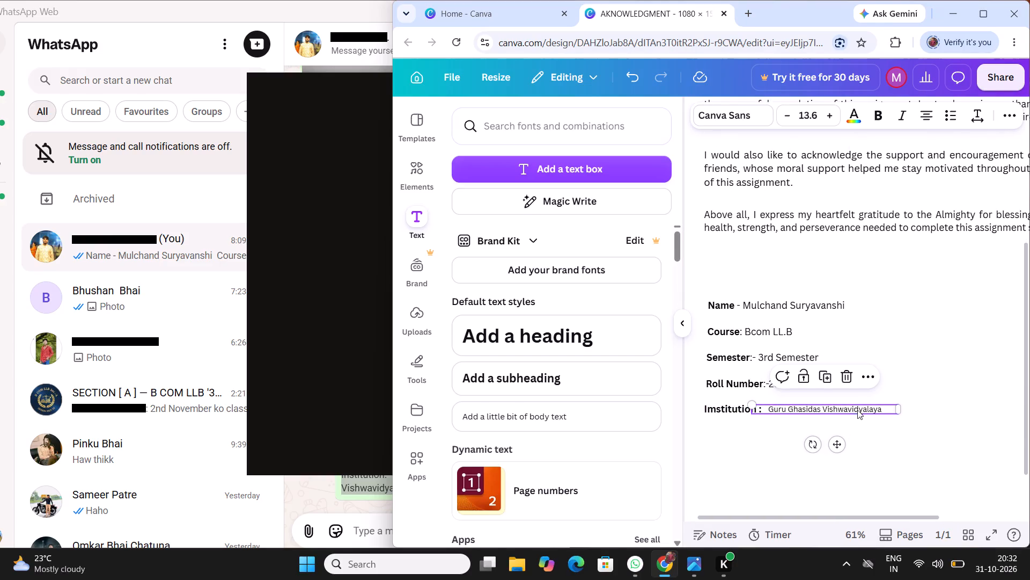
pyautogui.moveTo(753, 405); pyautogui.dragTo(748, 403)
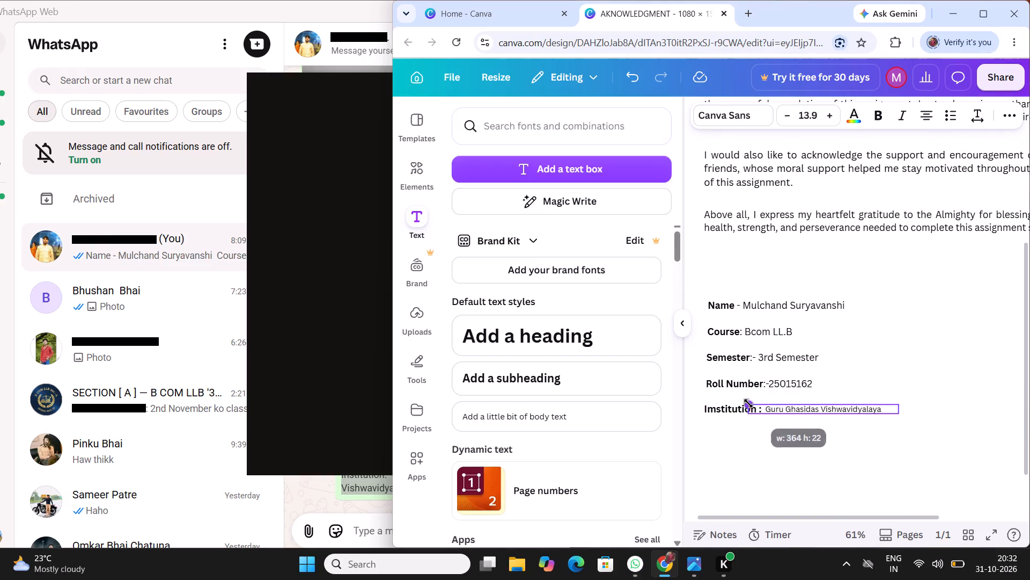
pyautogui.moveTo(748, 403); pyautogui.dragTo(747, 394)
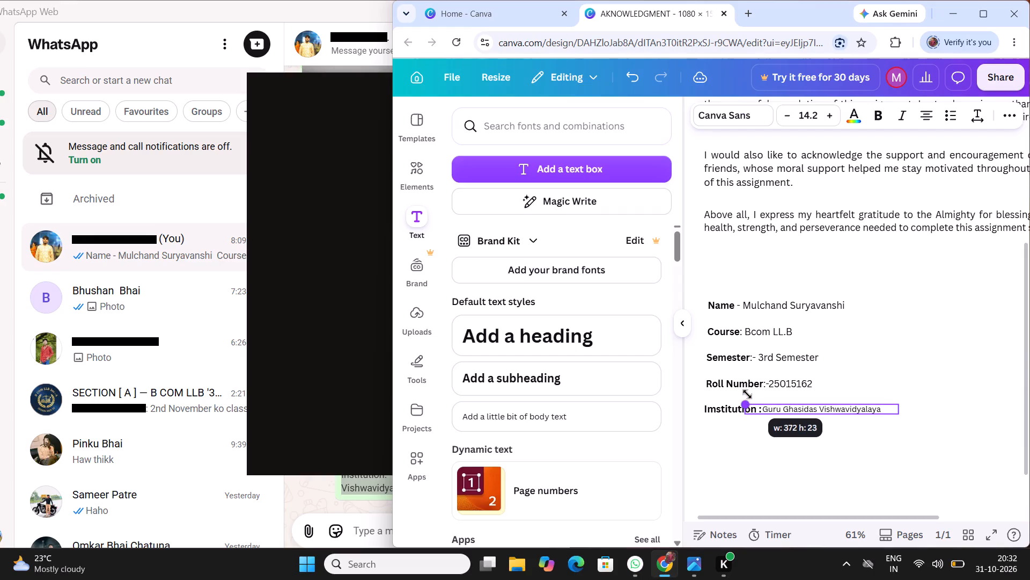
pyautogui.moveTo(747, 394); pyautogui.dragTo(739, 394)
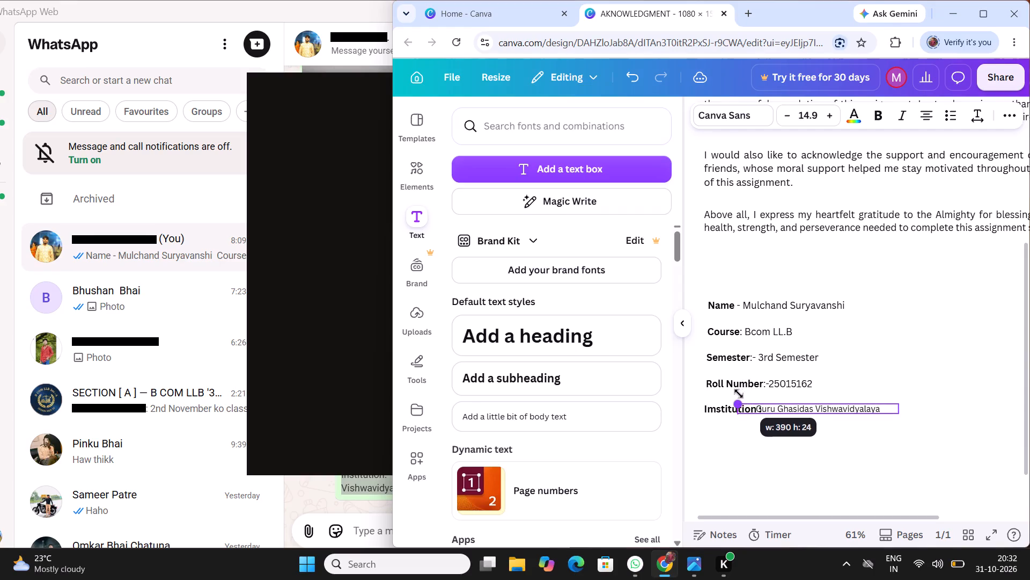
pyautogui.moveTo(739, 394); pyautogui.dragTo(732, 393)
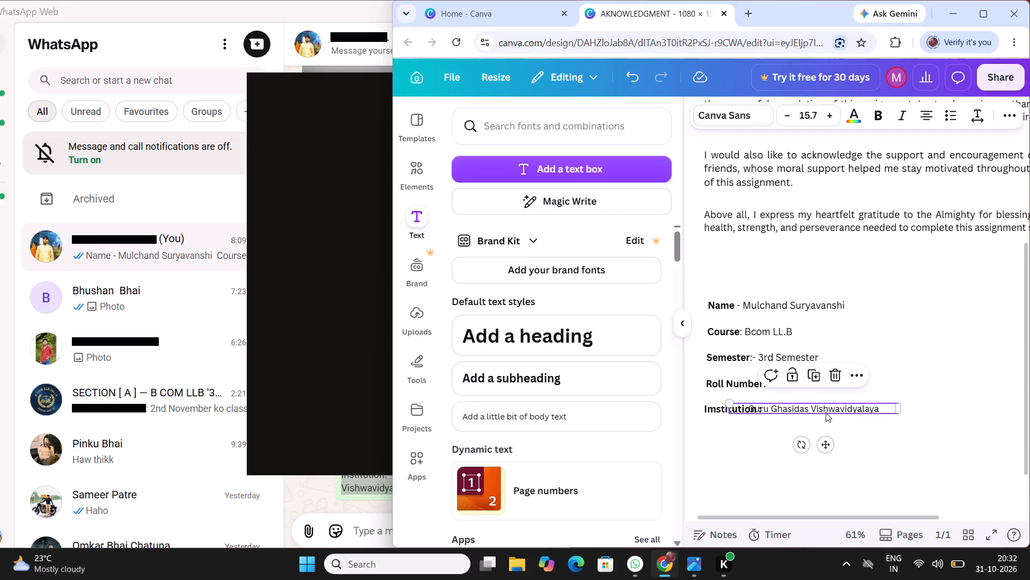
# Shrink the university name's text box to fit the width of its text.
pyautogui.click(826, 412)
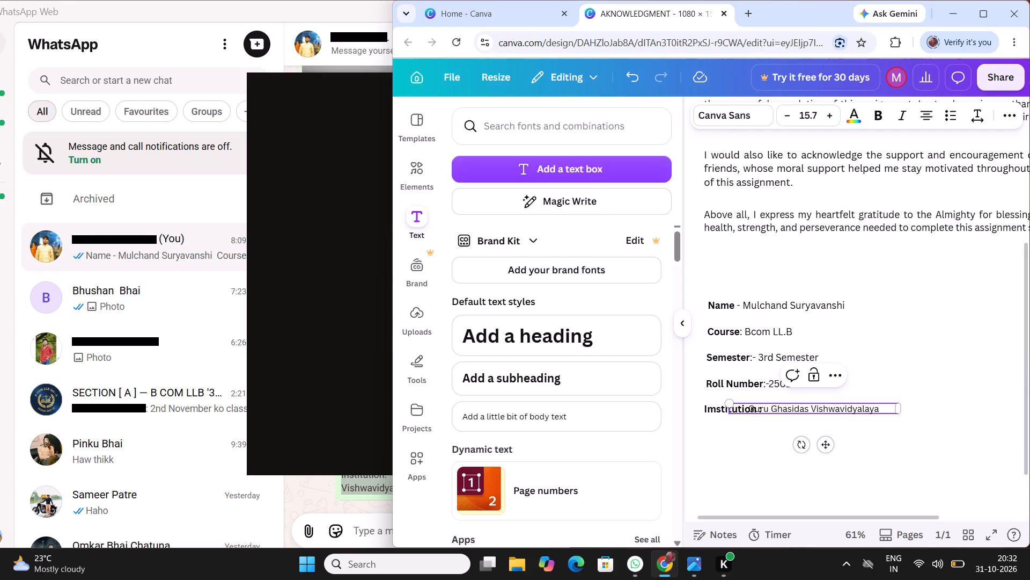
pyautogui.moveTo(889, 407); pyautogui.dragTo(900, 407)
pyautogui.click(900, 407)
pyautogui.doubleClick(900, 407)
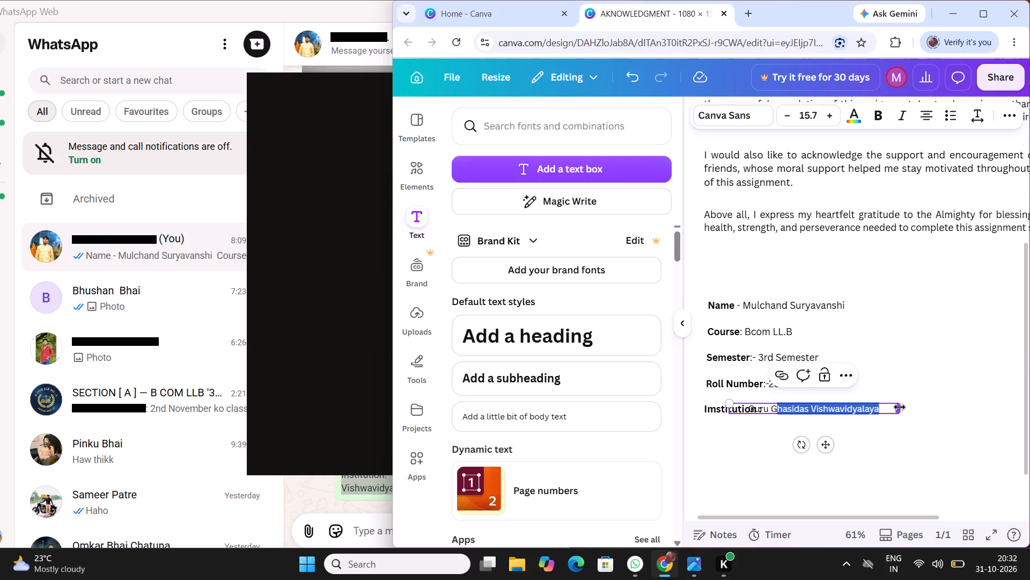
pyautogui.click(900, 407)
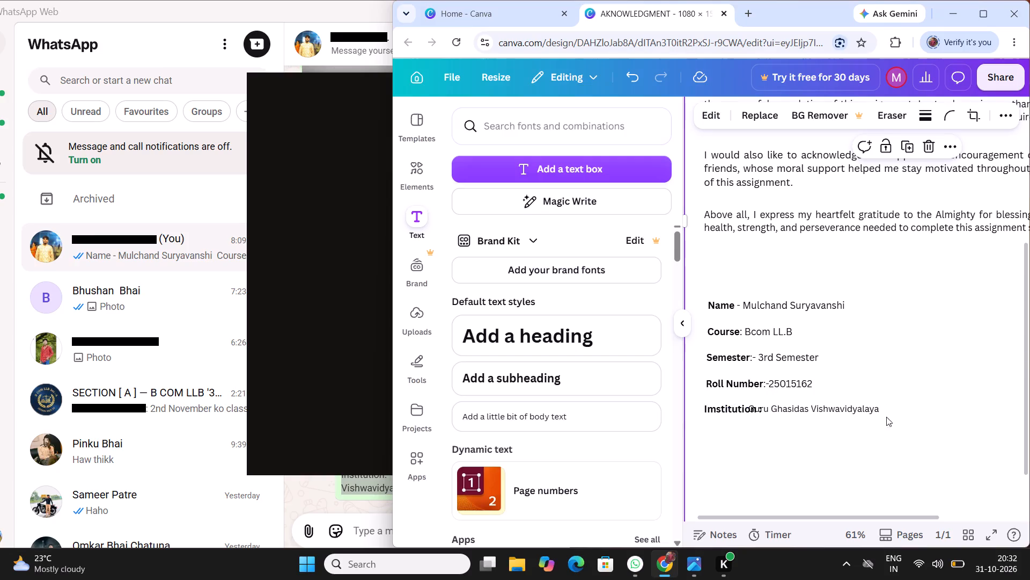
# Widen the university name's text box to about 386 so the name starts after the "Imstitution :" colon, and deselect it.
pyautogui.click(866, 409)
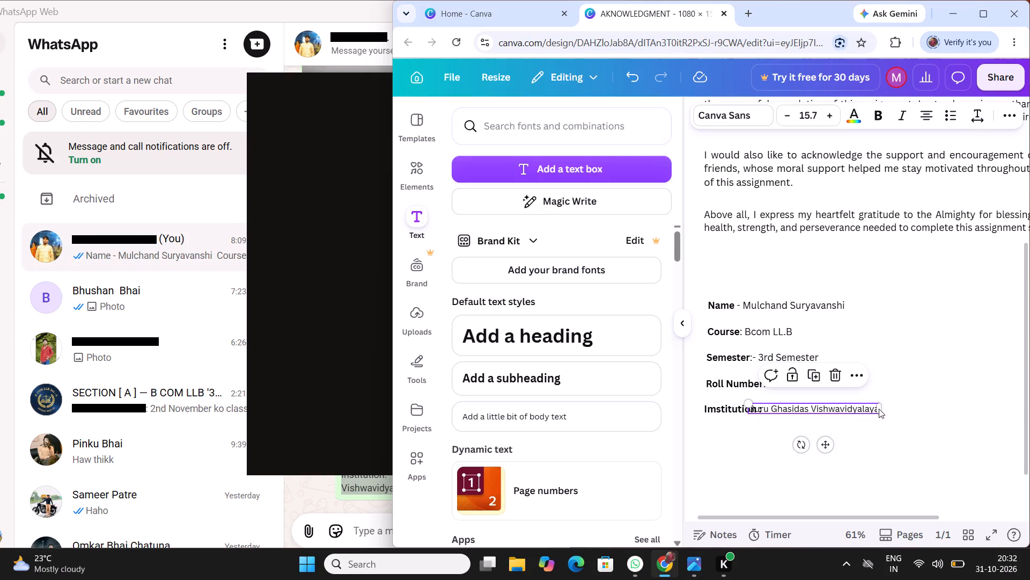
pyautogui.moveTo(879, 409); pyautogui.dragTo(908, 405)
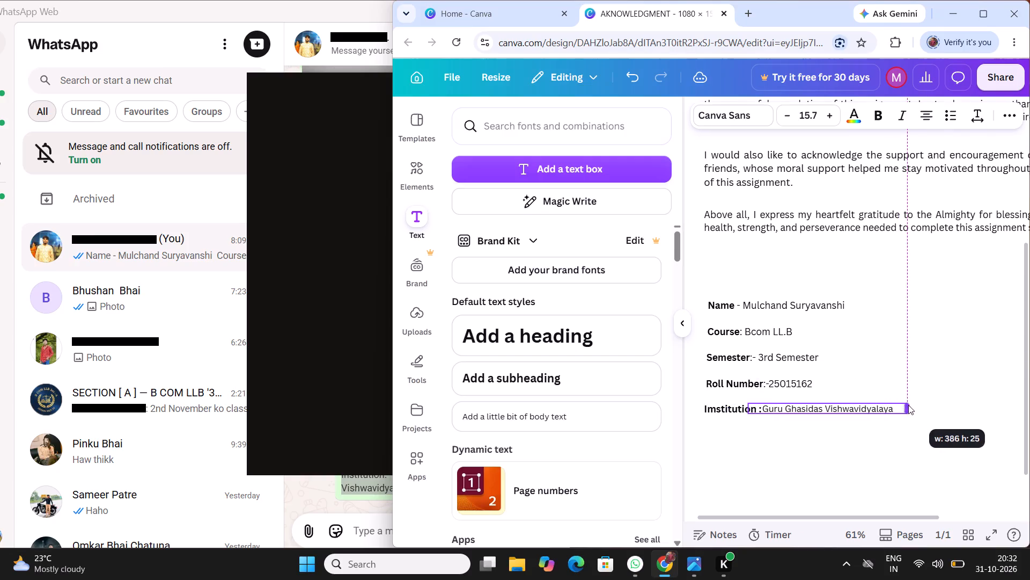
pyautogui.moveTo(908, 405); pyautogui.dragTo(907, 406)
pyautogui.click(891, 493)
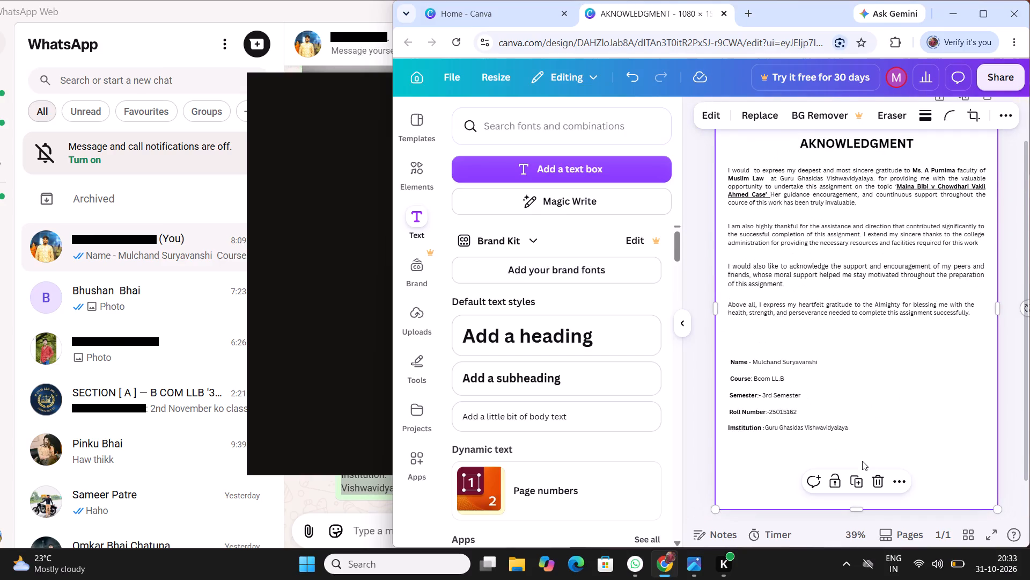
# Examine the student details block and the "Imstitution :" line up close for alignment and text size.
pyautogui.hscroll(3, 862, 461)
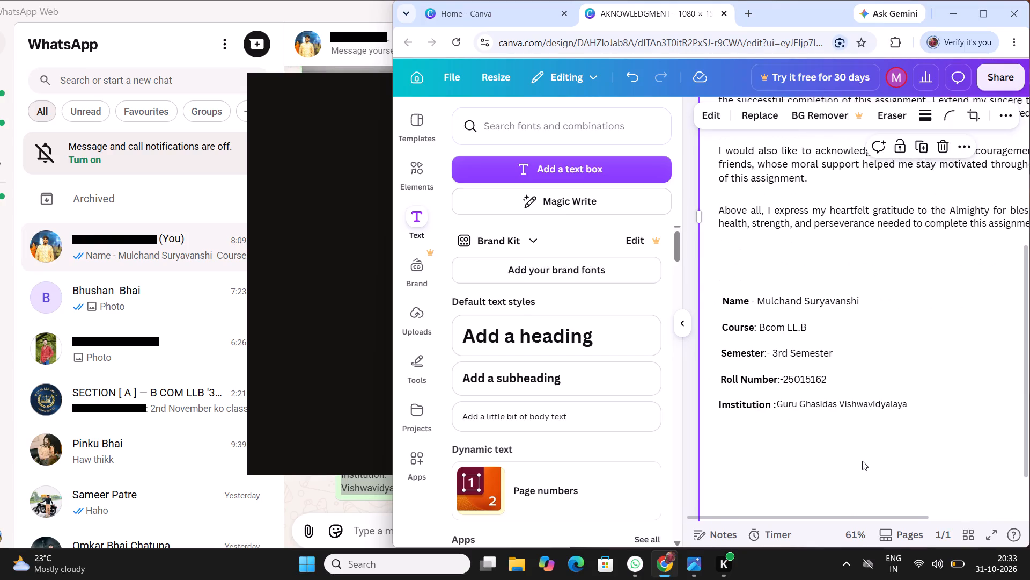
pyautogui.hscroll(4, 862, 461)
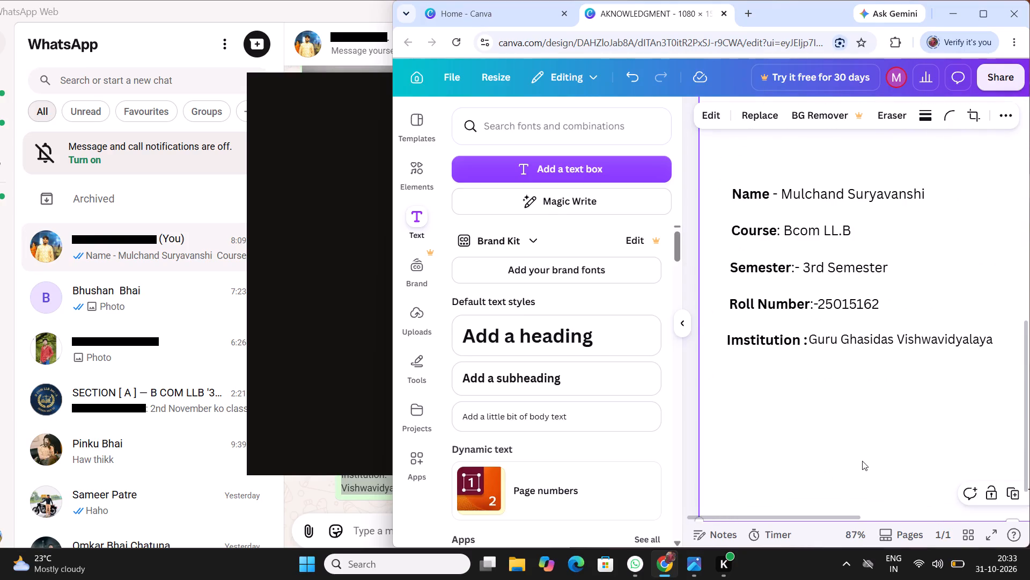
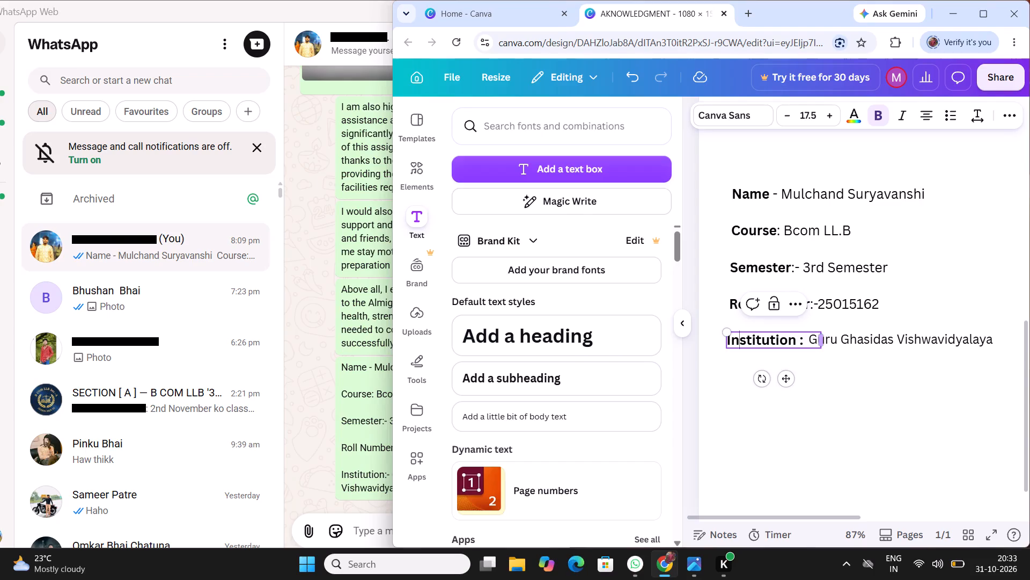
# Review the whole acknowledgment page from the heading down to the student details block.
pyautogui.hscroll(1, 877, 411)
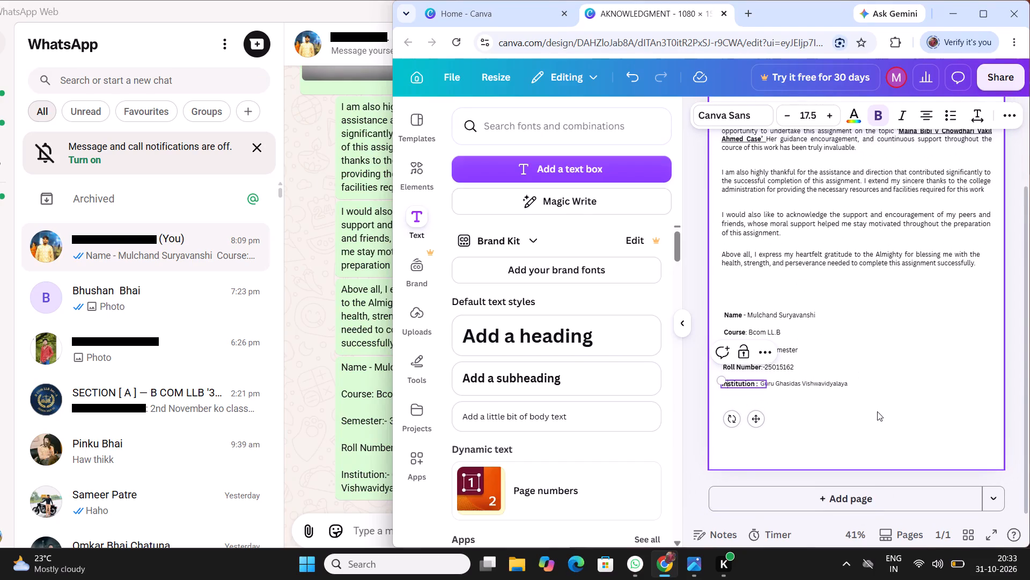
pyautogui.scroll(2, 877, 411)
pyautogui.scroll(-1, 877, 411)
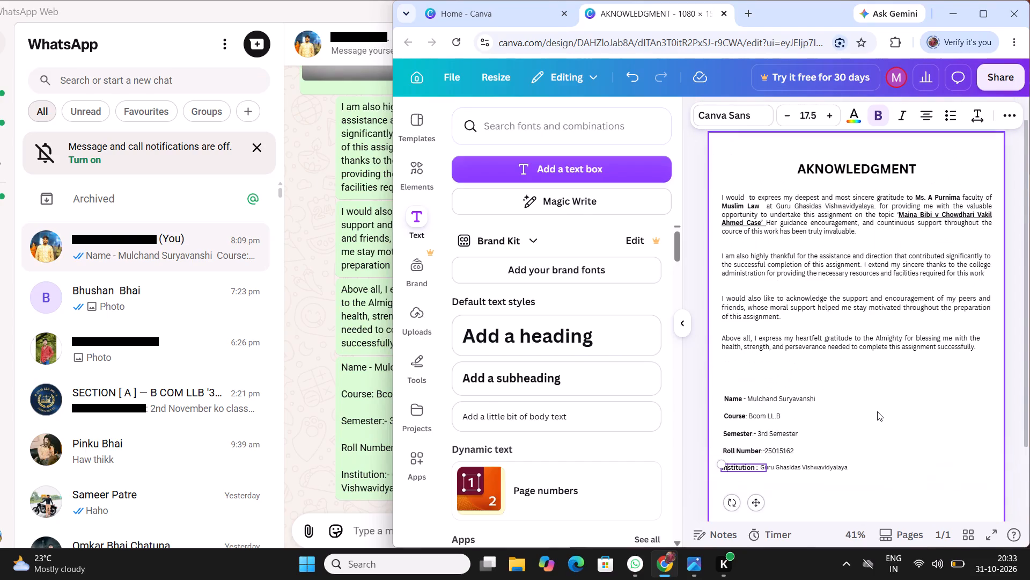
pyautogui.scroll(-2, 877, 411)
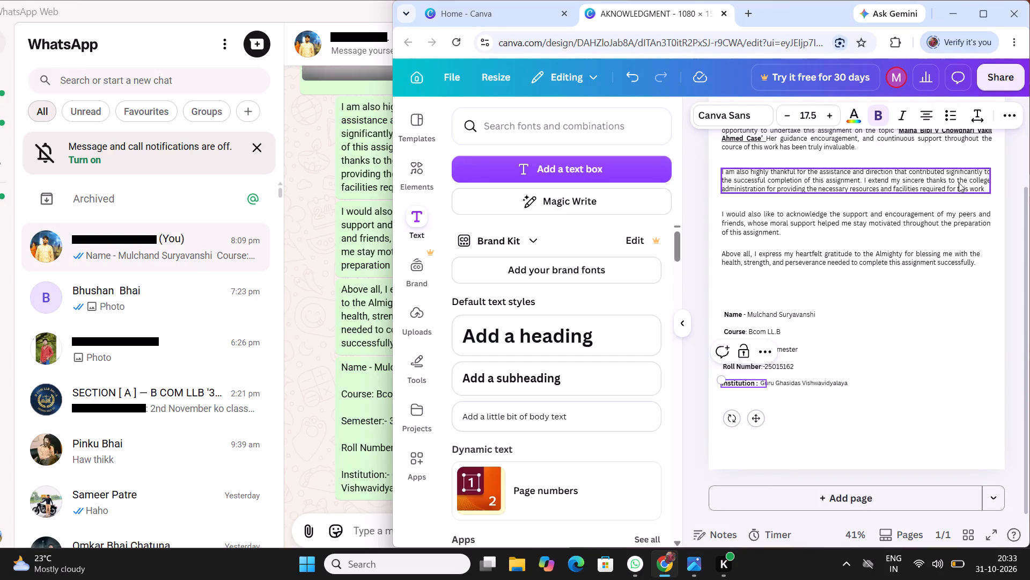
pyautogui.scroll(-1, 903, 379)
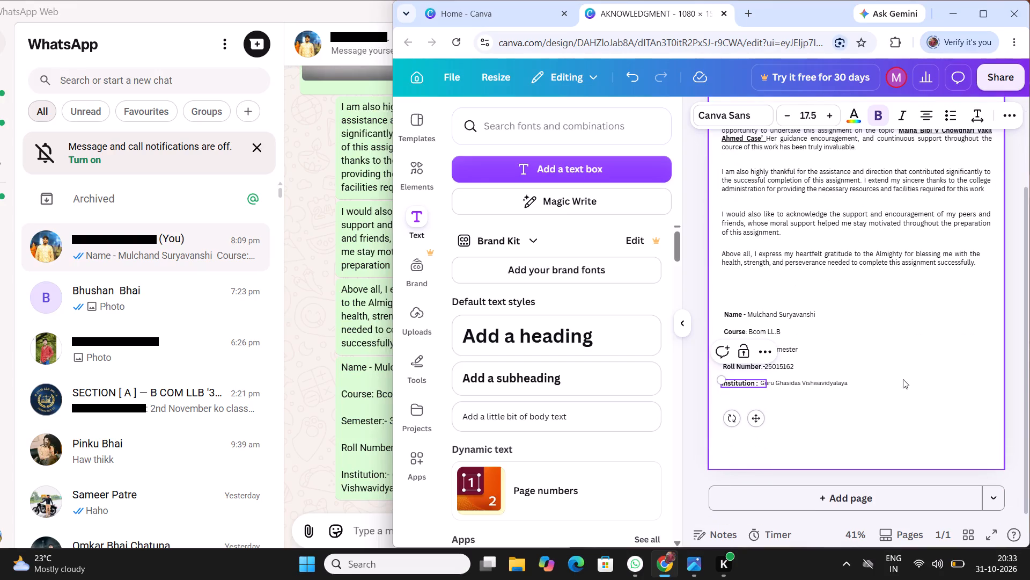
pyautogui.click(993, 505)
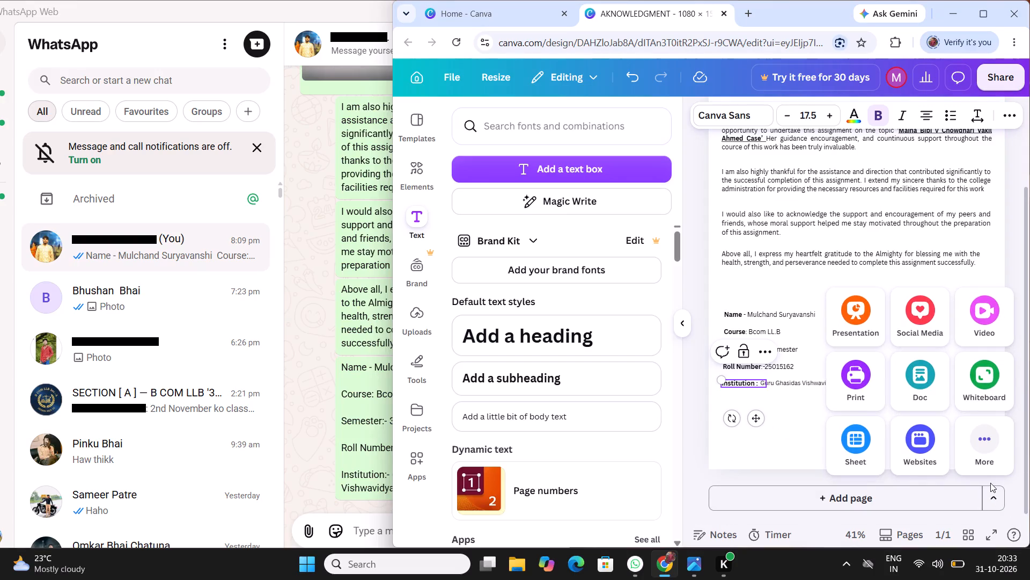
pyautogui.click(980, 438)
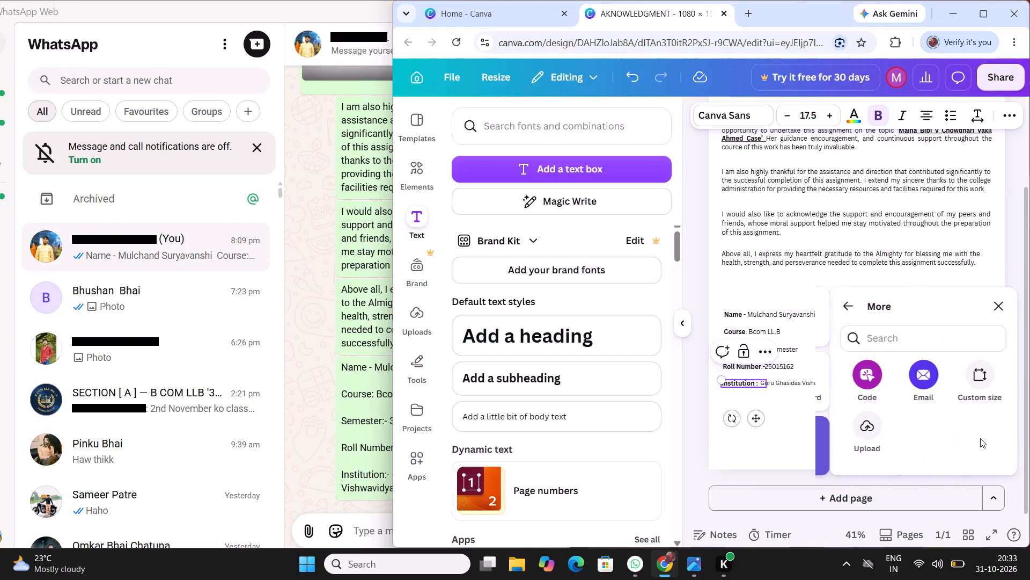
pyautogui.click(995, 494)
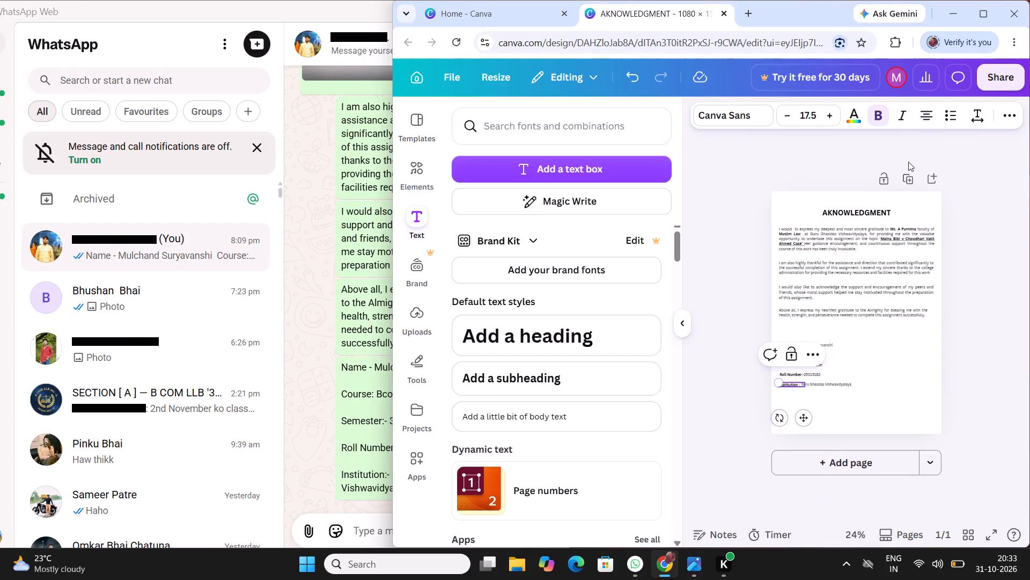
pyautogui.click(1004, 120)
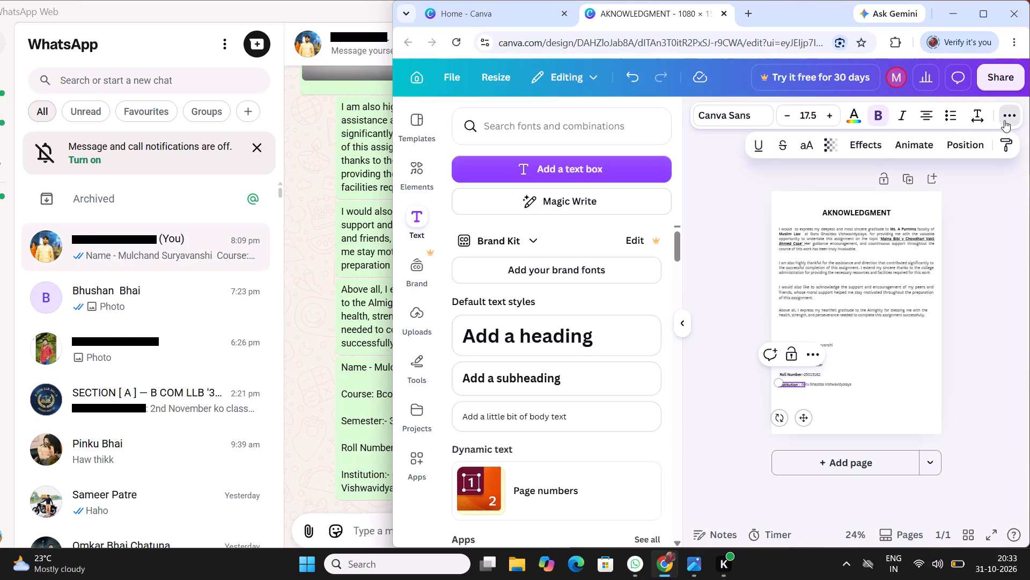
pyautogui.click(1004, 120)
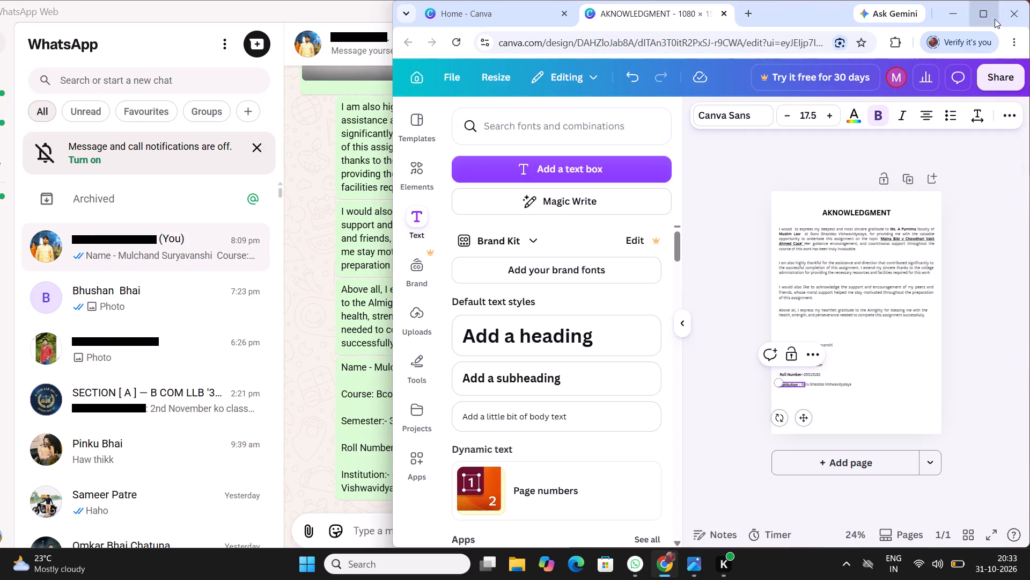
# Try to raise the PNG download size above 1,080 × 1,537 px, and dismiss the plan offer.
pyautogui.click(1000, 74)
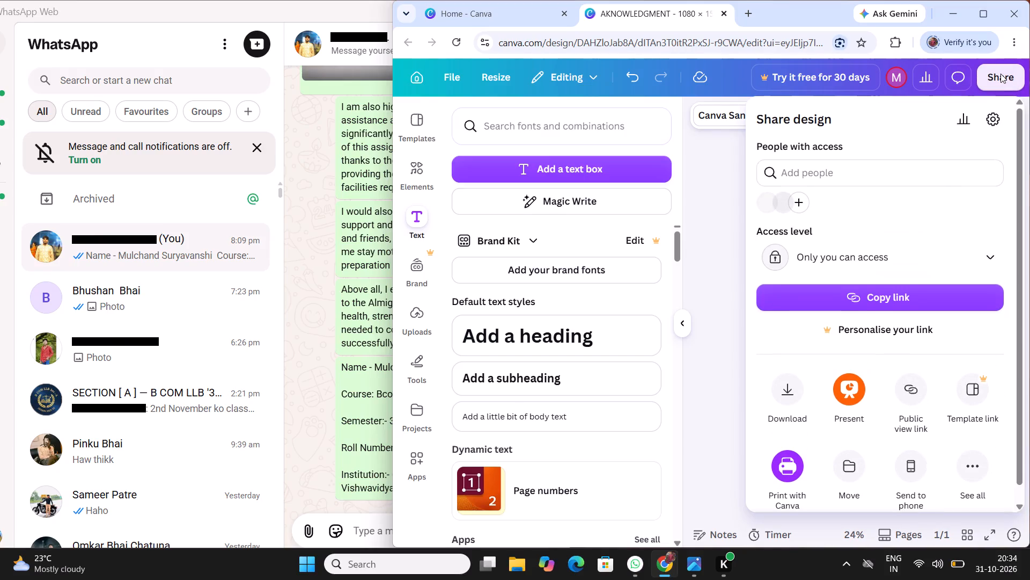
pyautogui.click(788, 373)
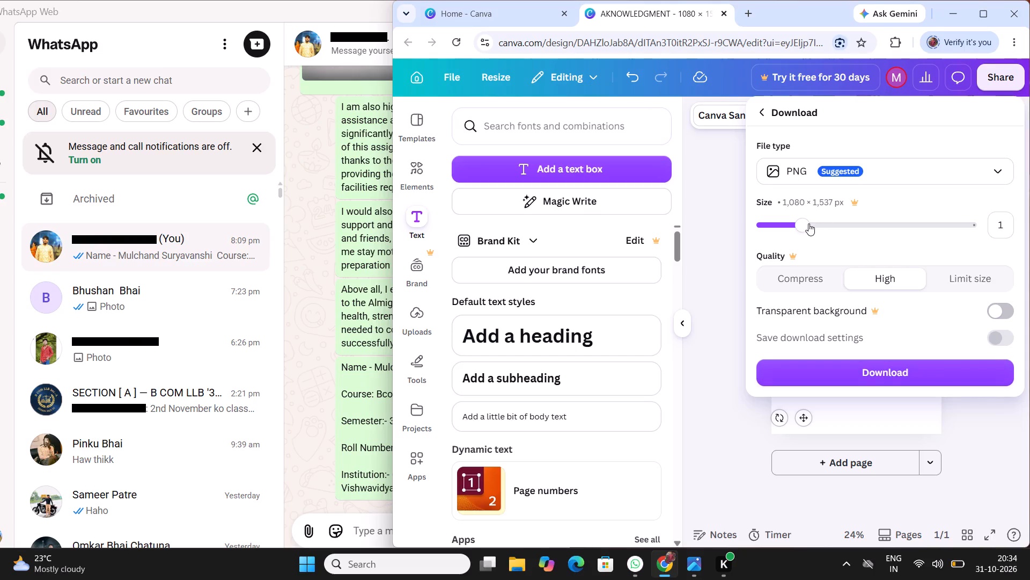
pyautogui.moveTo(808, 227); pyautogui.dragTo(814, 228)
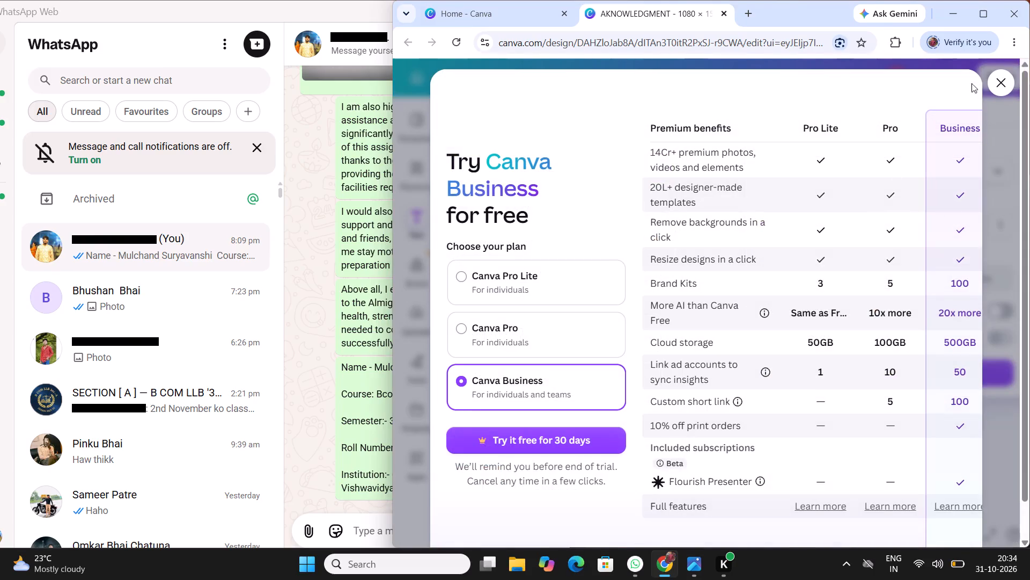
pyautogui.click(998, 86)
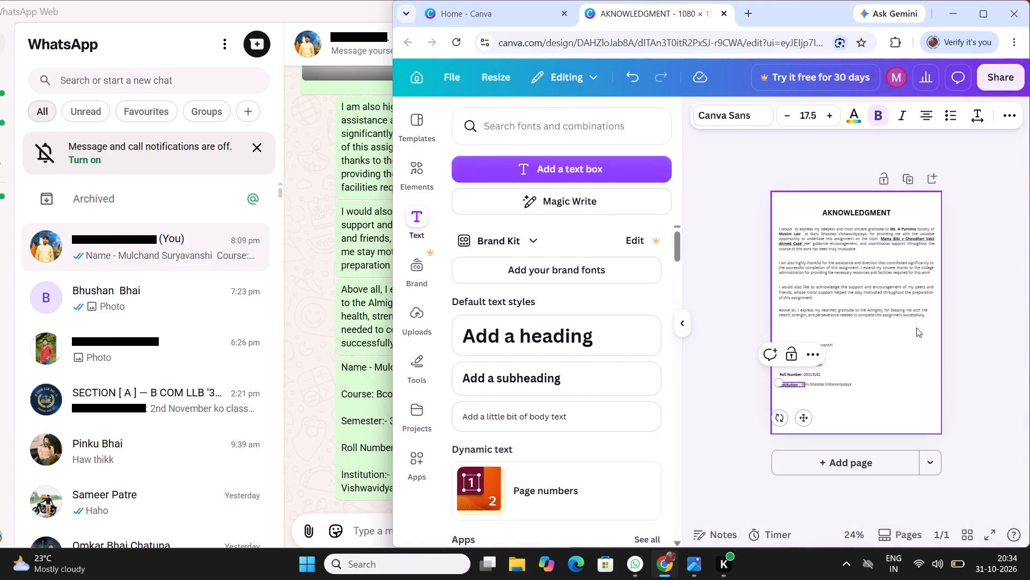
# Download the acknowledgment design as a high-quality PNG at 1,080 × 1,537 px, and repeat the download two more times.
pyautogui.click(1006, 81)
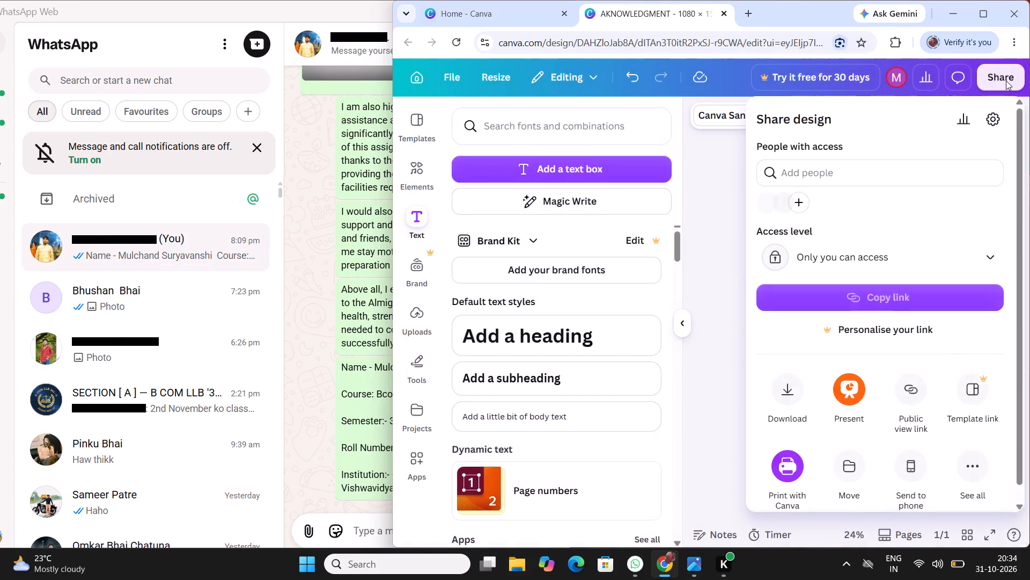
pyautogui.click(788, 395)
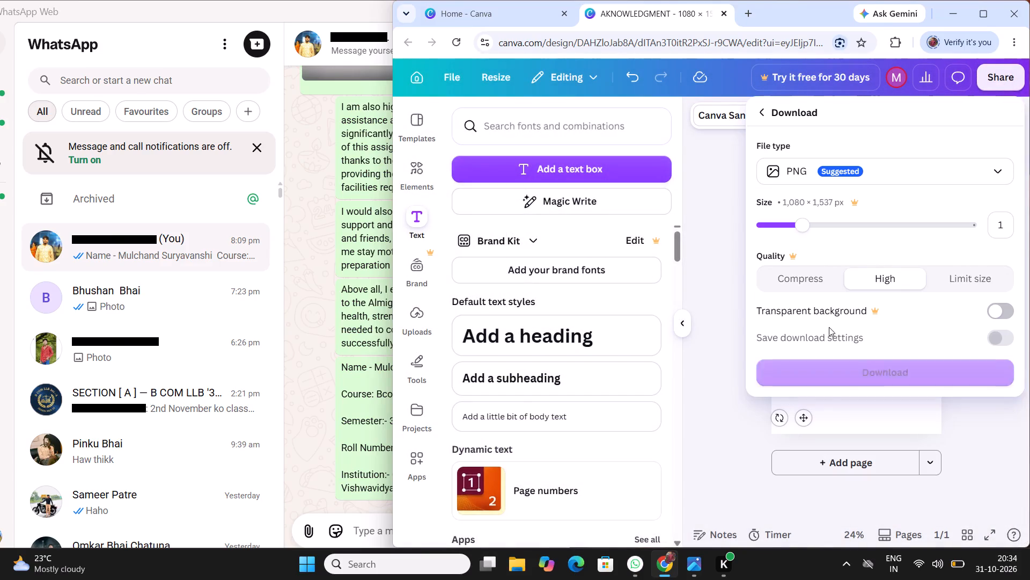
pyautogui.click(842, 378)
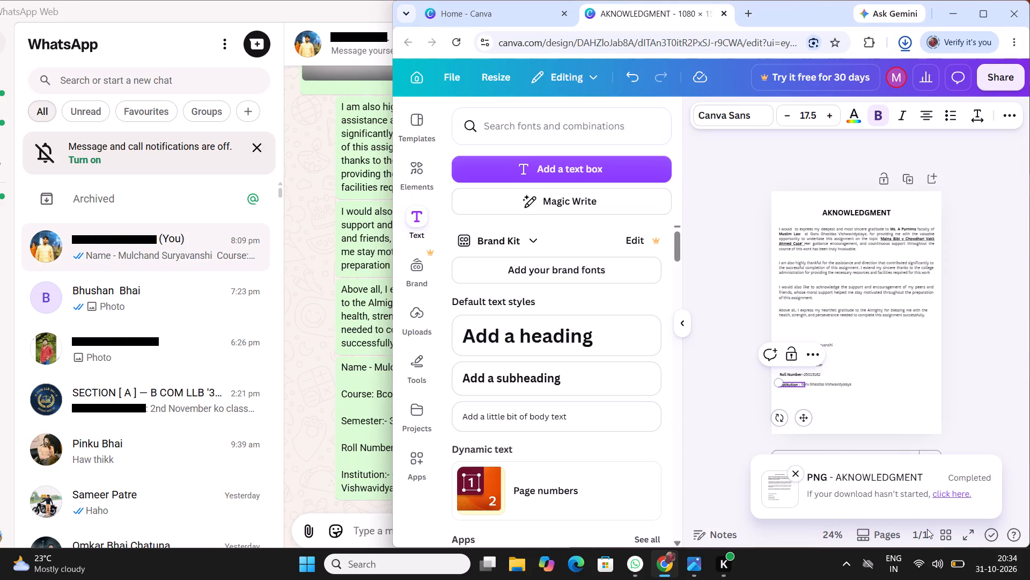
pyautogui.click(962, 494)
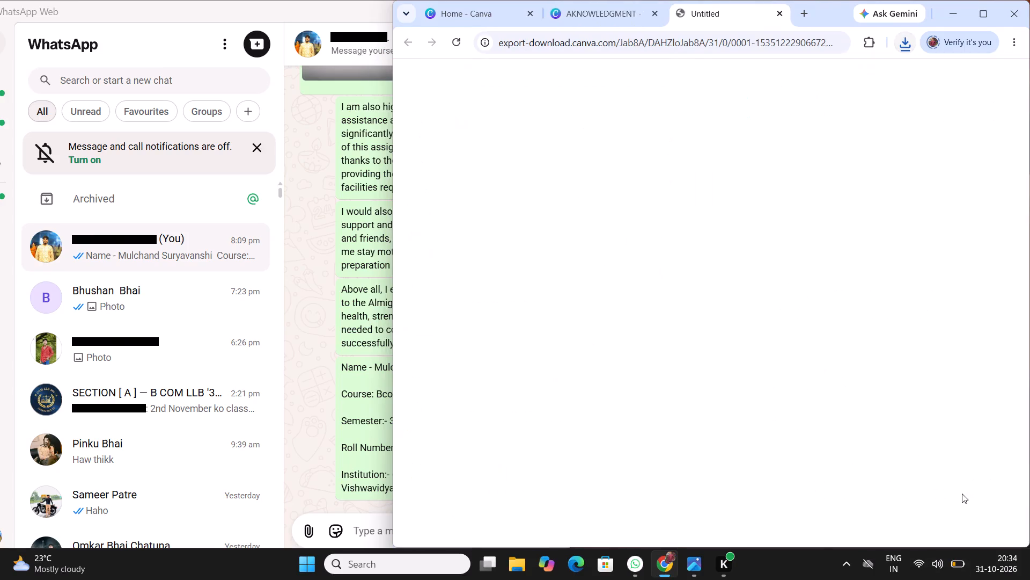
pyautogui.click(954, 496)
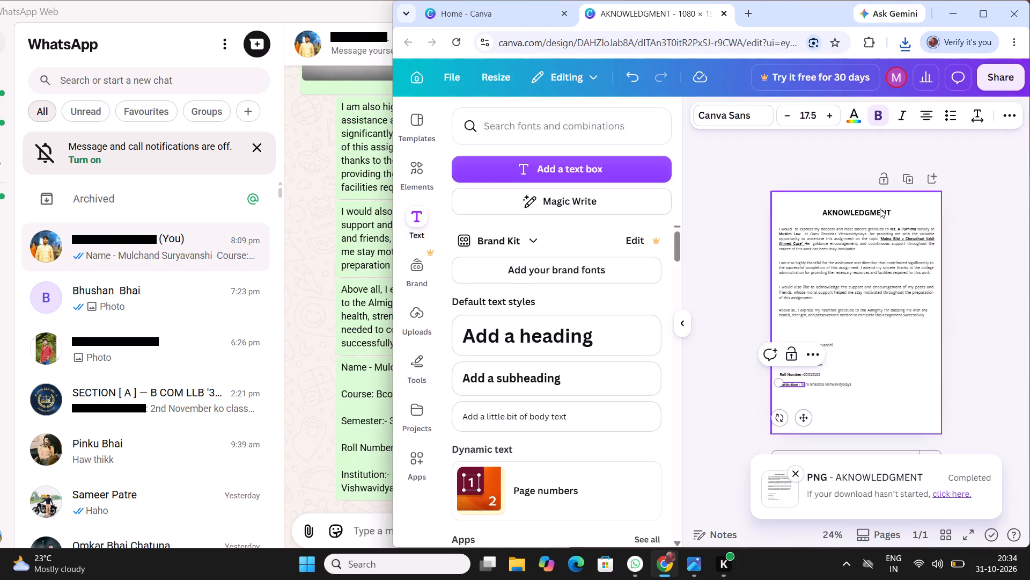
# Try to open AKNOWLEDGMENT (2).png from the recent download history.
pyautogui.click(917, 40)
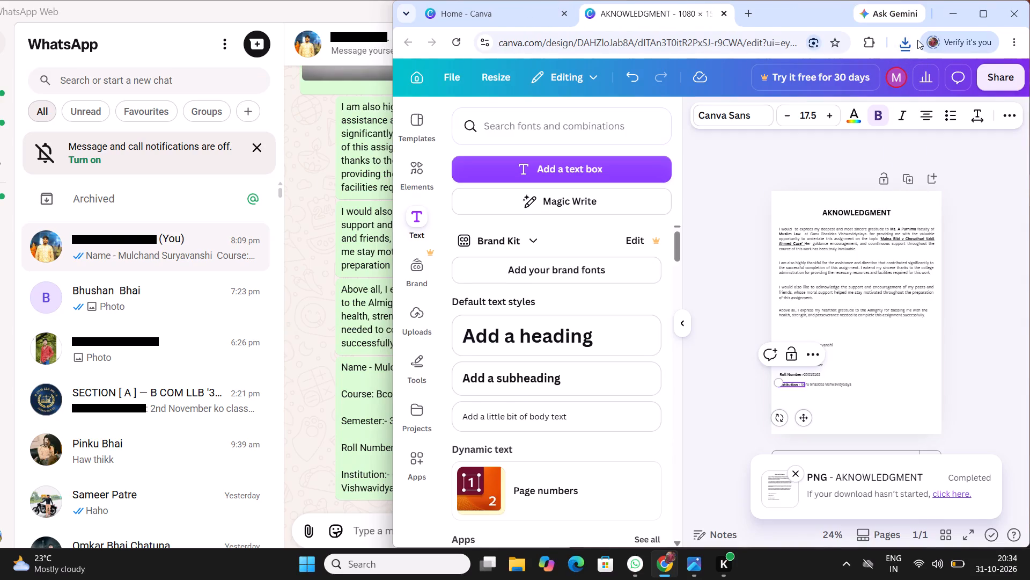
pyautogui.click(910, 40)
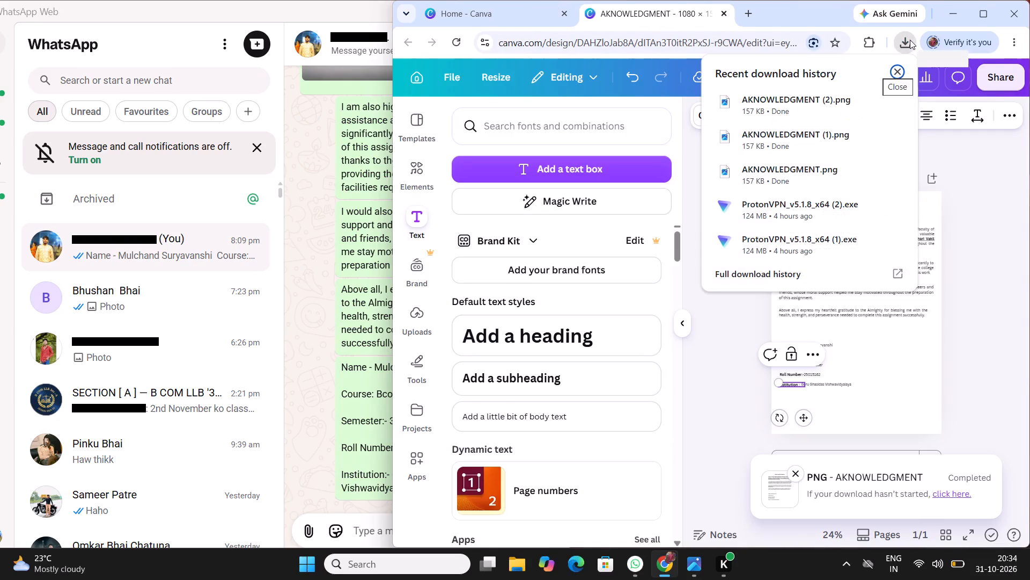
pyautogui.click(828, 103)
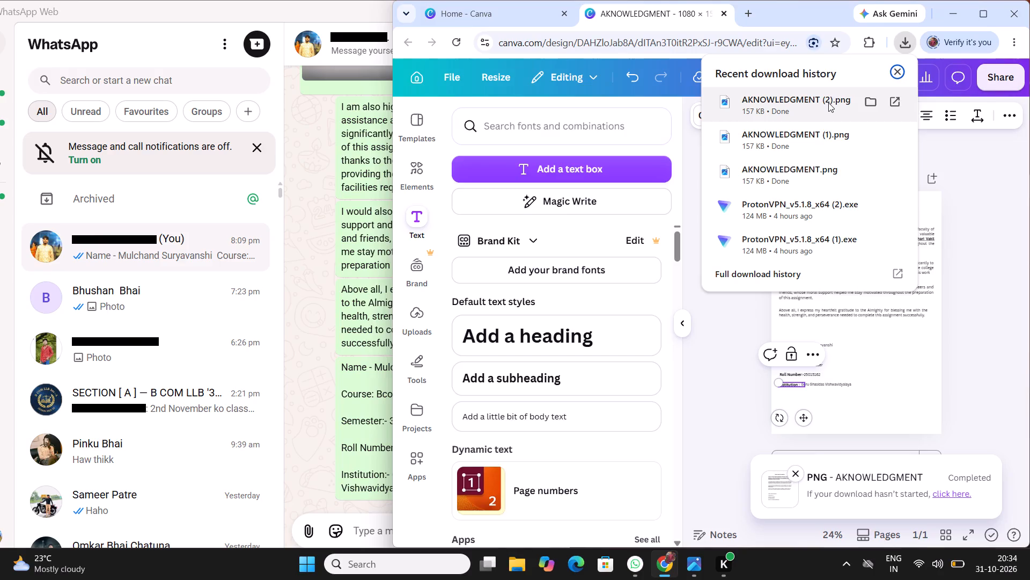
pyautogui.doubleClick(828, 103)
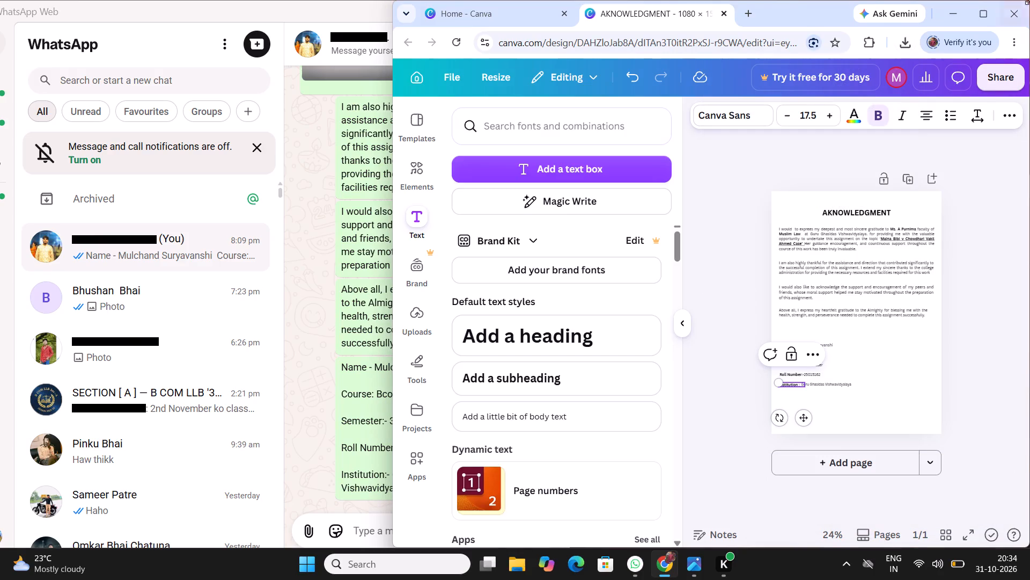
# Show AKNOWLEDGMENT (2).png in its Downloads folder in File Explorer.
pyautogui.click(901, 46)
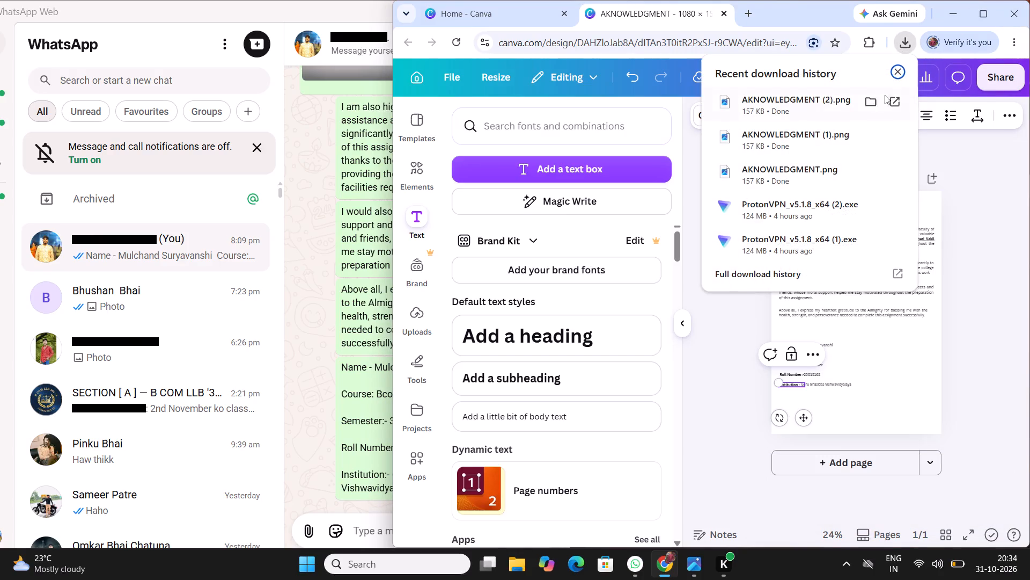
pyautogui.click(871, 100)
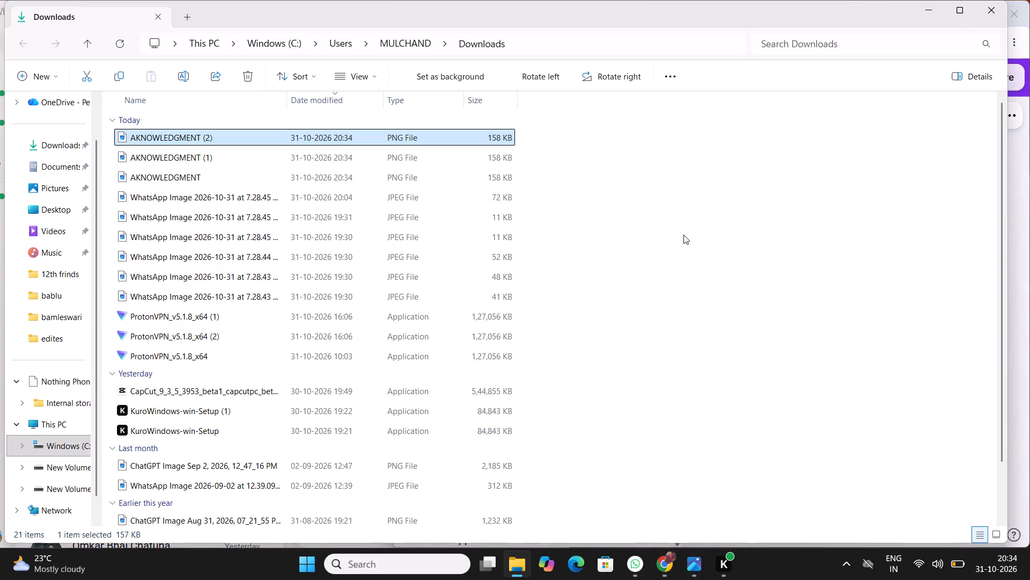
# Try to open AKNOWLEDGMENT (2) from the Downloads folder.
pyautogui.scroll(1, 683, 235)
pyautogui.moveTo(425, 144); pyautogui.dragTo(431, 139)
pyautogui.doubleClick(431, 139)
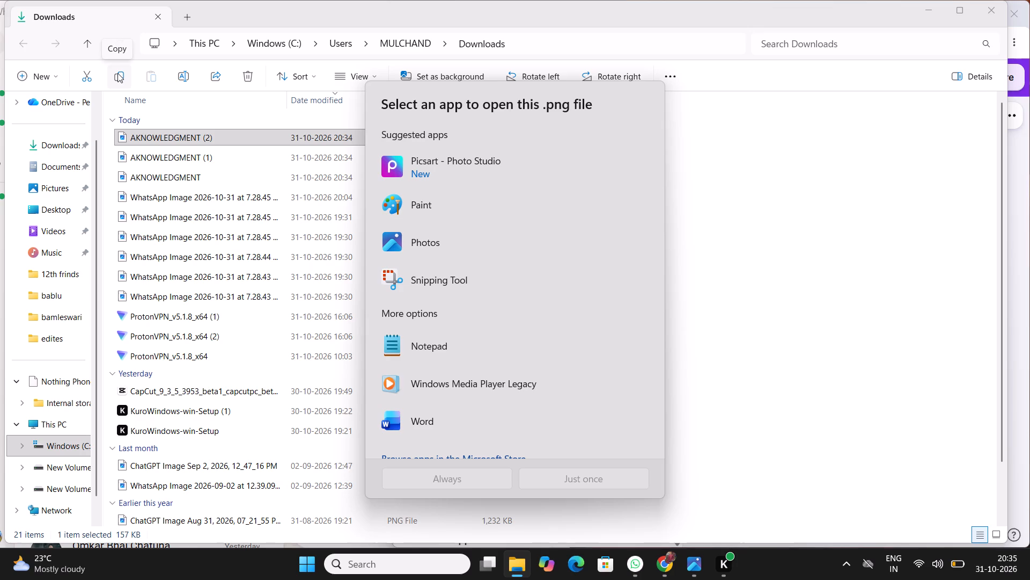
# Copy the AKNOWLEDGMENT (2) image from Downloads and paste it into the Pictures folder.
pyautogui.click(117, 73)
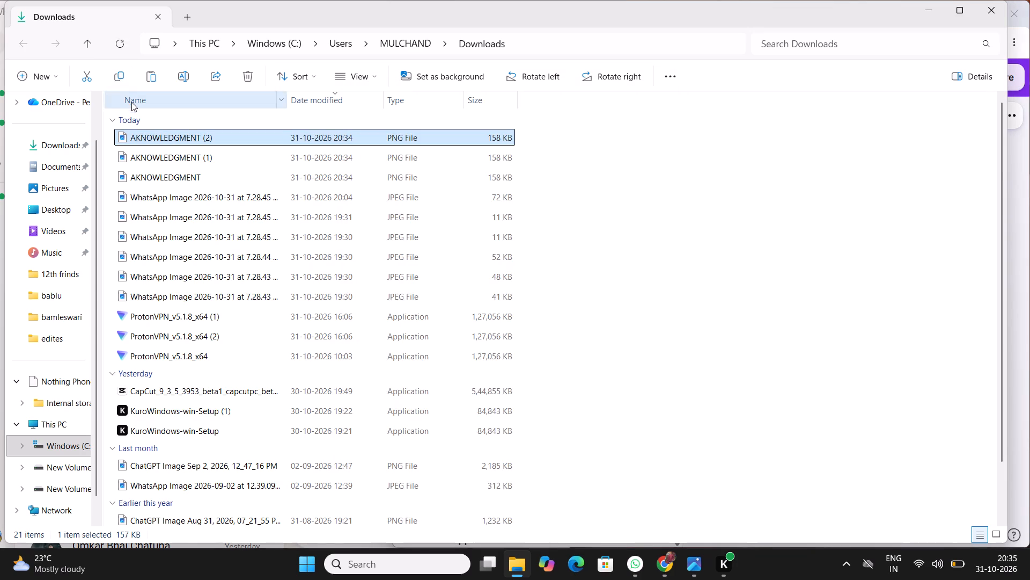
pyautogui.click(154, 142)
pyautogui.click(159, 136)
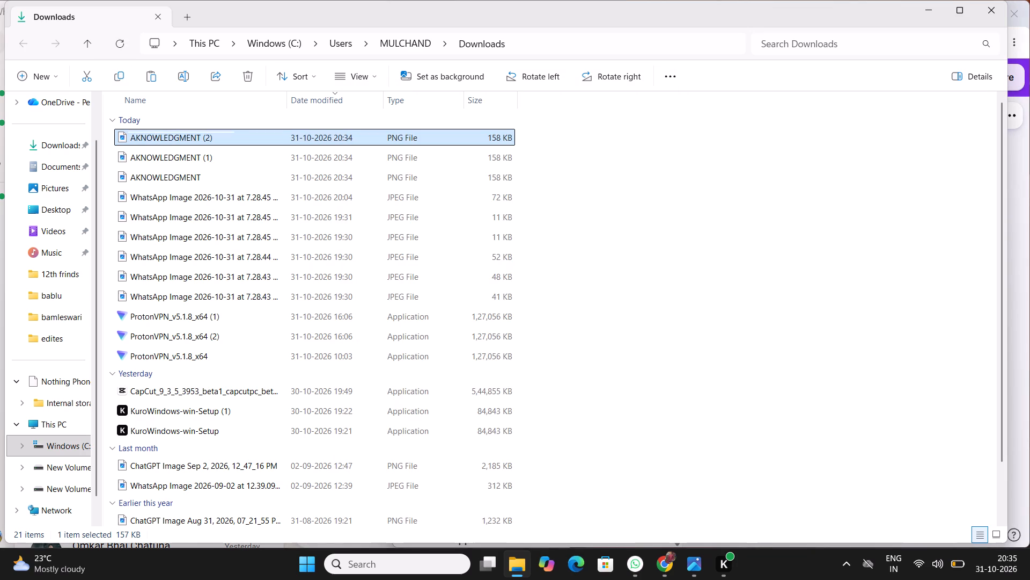
pyautogui.click(117, 78)
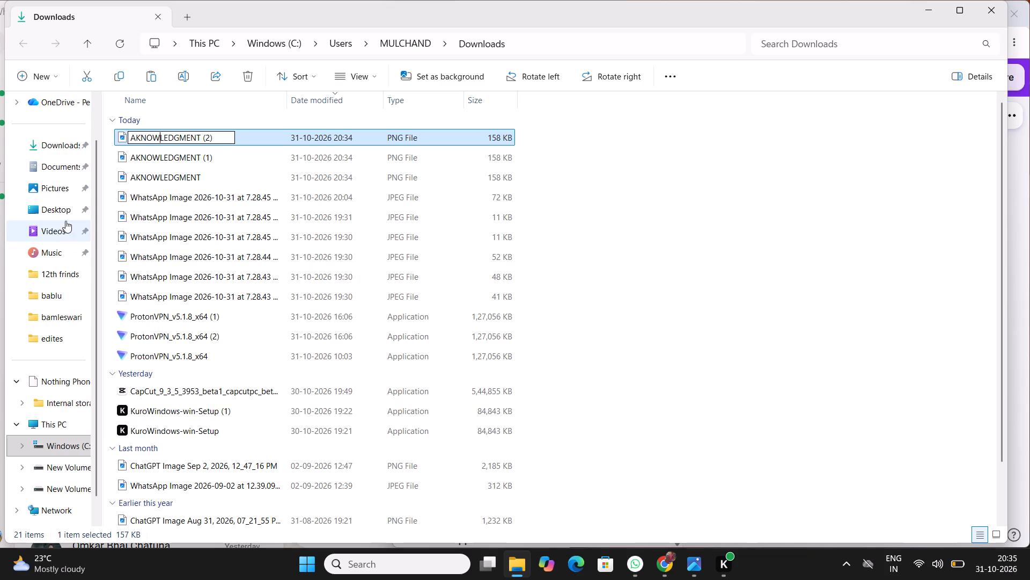
pyautogui.click(61, 189)
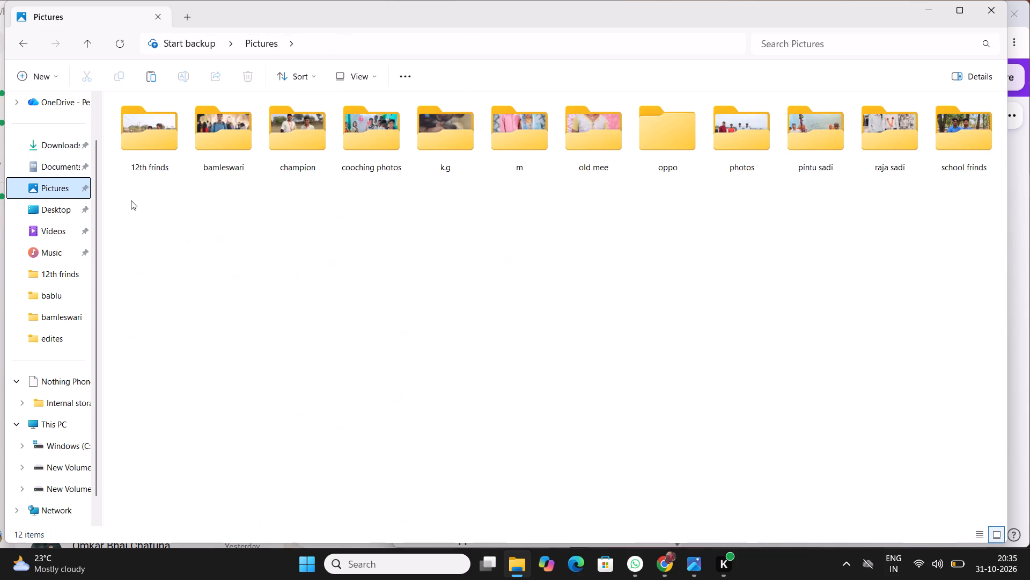
pyautogui.click(154, 79)
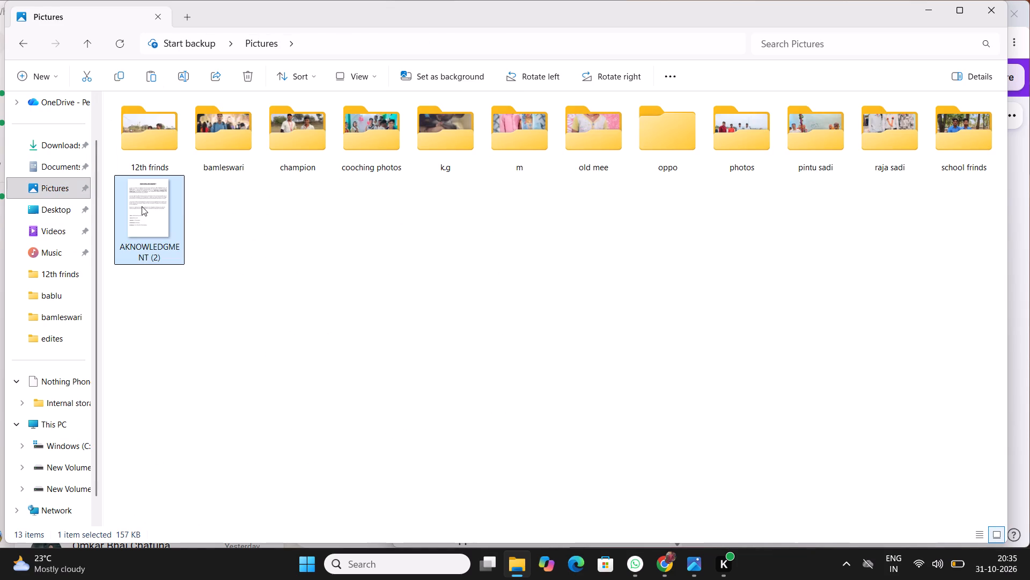
# Open the AKNOWLEDGMENT (2) image in Photos, making Photos the app that always opens .png files.
pyautogui.doubleClick(142, 206)
pyautogui.doubleClick(142, 206)
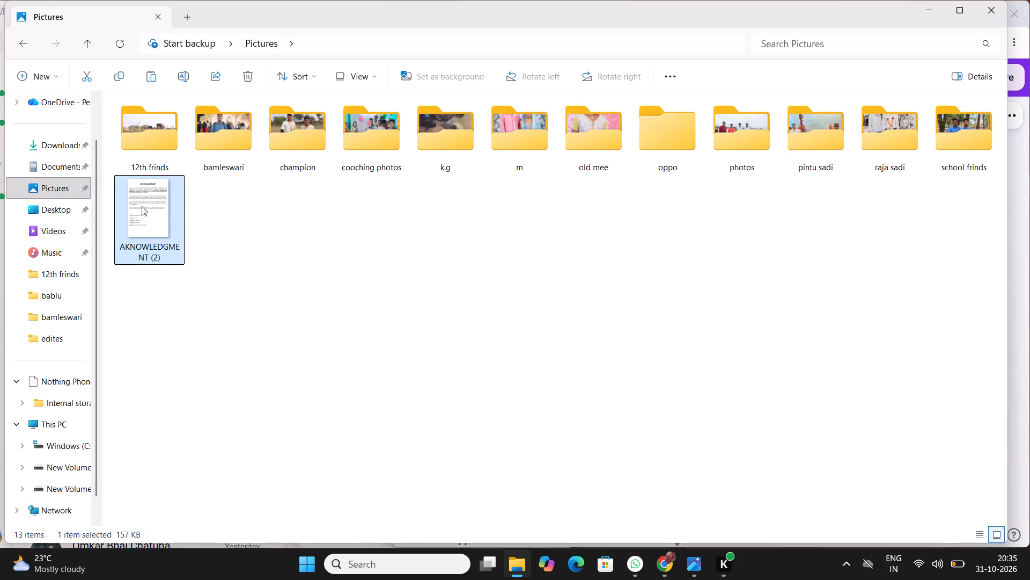
pyautogui.click(215, 279)
pyautogui.doubleClick(156, 216)
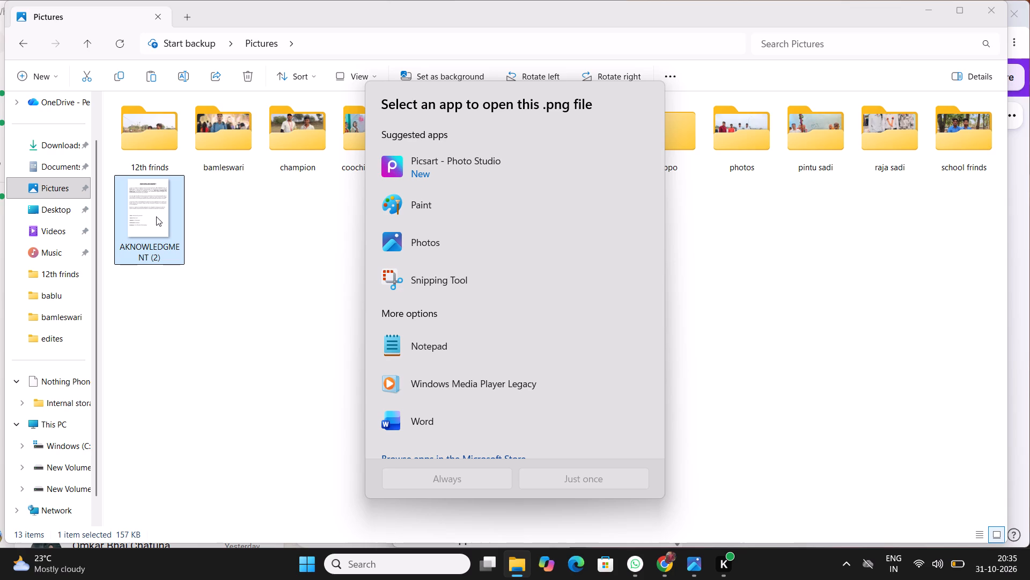
pyautogui.click(388, 247)
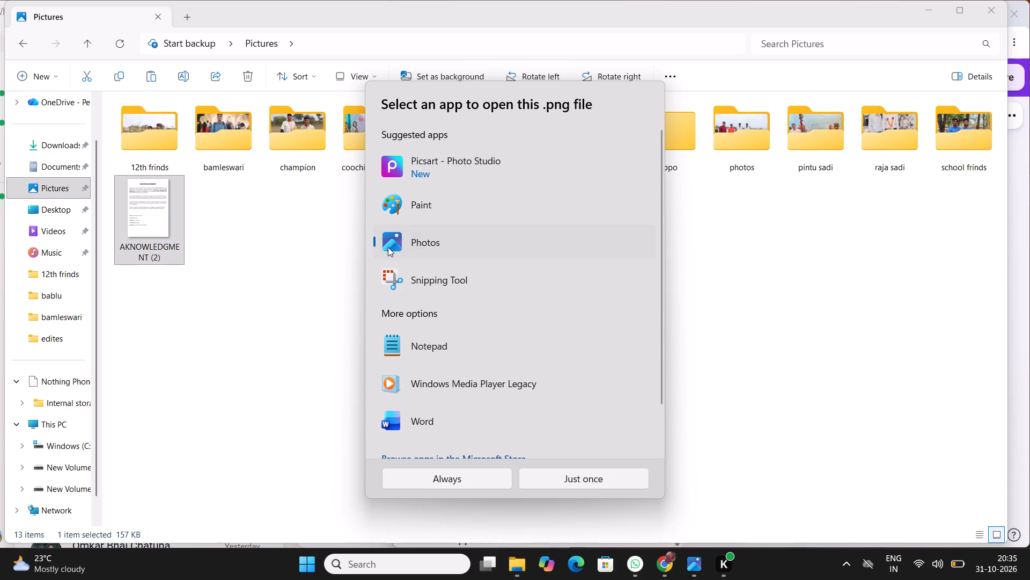
pyautogui.click(440, 476)
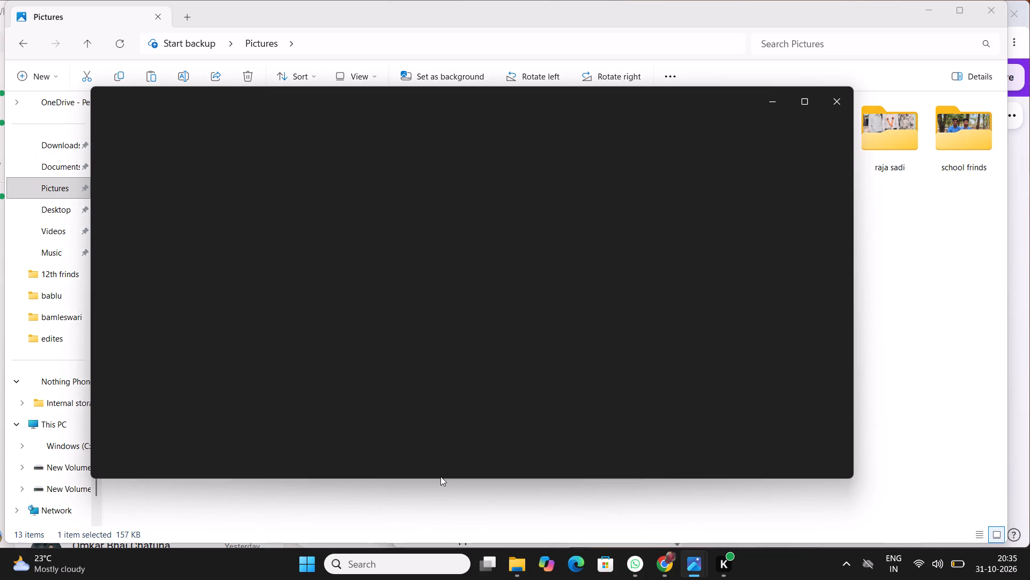
# Examine the exported AKNOWLEDGMENT (2).png closely, from the student details at the bottom up through the paragraphs to the heading and whole page.
pyautogui.keyDown('ctrl'); pyautogui.scroll(12, 429, 393); pyautogui.keyUp('ctrl')
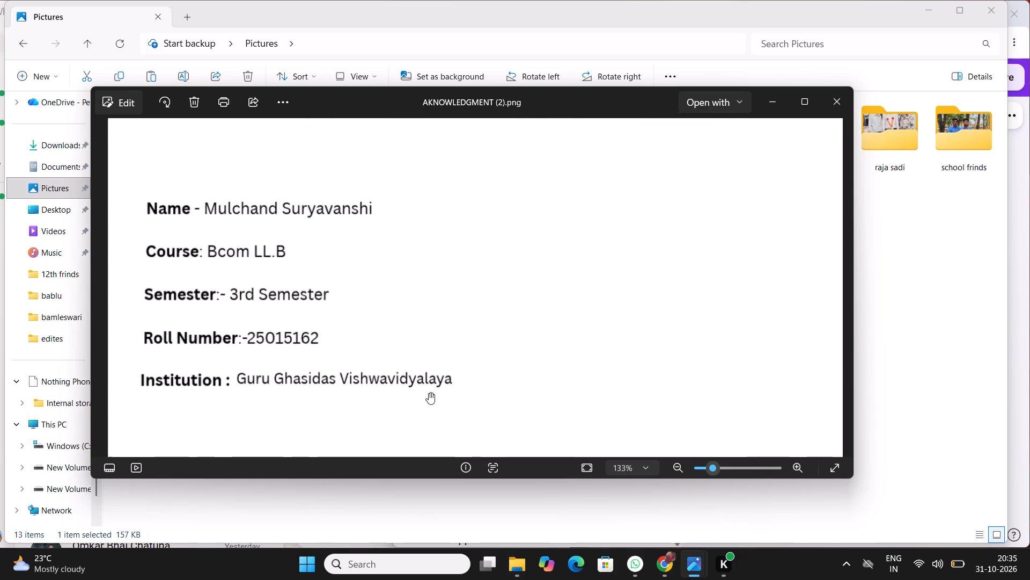
pyautogui.scroll(3, 429, 393)
pyautogui.scroll(-2, 429, 393)
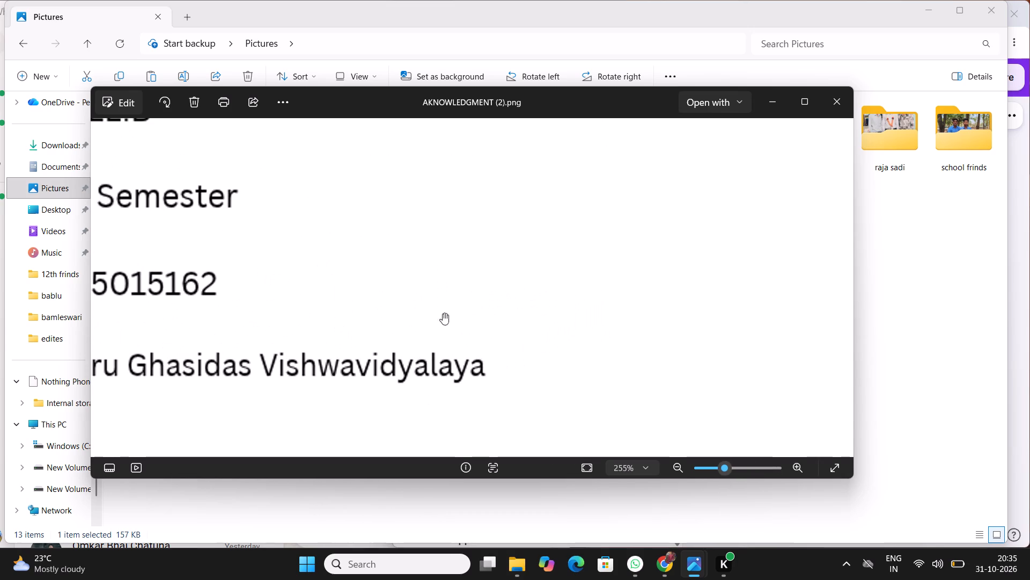
pyautogui.moveTo(446, 292); pyautogui.dragTo(448, 540)
pyautogui.keyDown('ctrl'); pyautogui.scroll(-2, 448, 540); pyautogui.keyUp('ctrl')
pyautogui.scroll(-1, 448, 540)
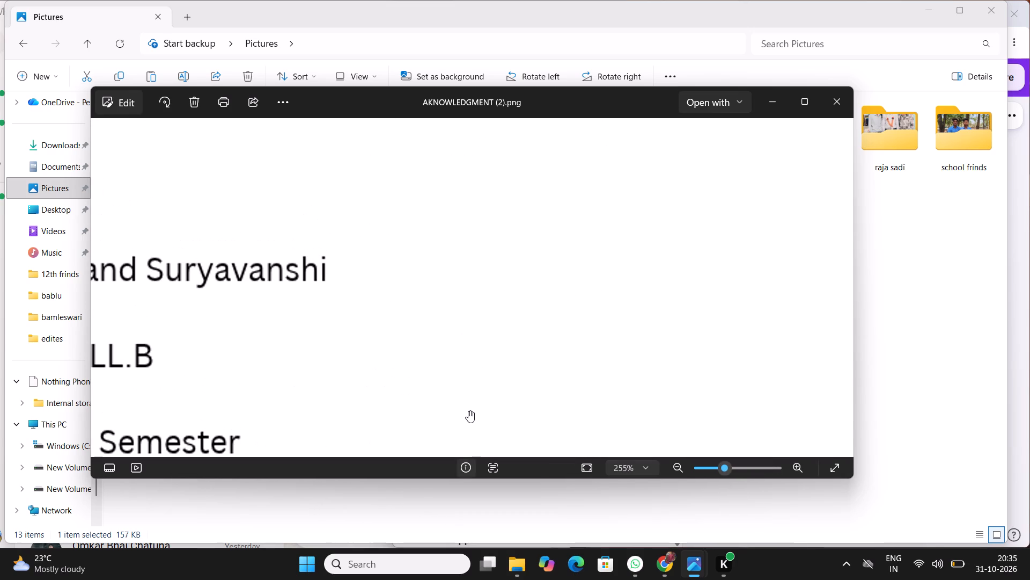
pyautogui.keyDown('ctrl'); pyautogui.scroll(-3, 468, 411); pyautogui.keyUp('ctrl')
pyautogui.scroll(-1, 468, 411)
pyautogui.keyDown('ctrl'); pyautogui.scroll(-2, 468, 411); pyautogui.keyUp('ctrl')
pyautogui.scroll(-3, 468, 411)
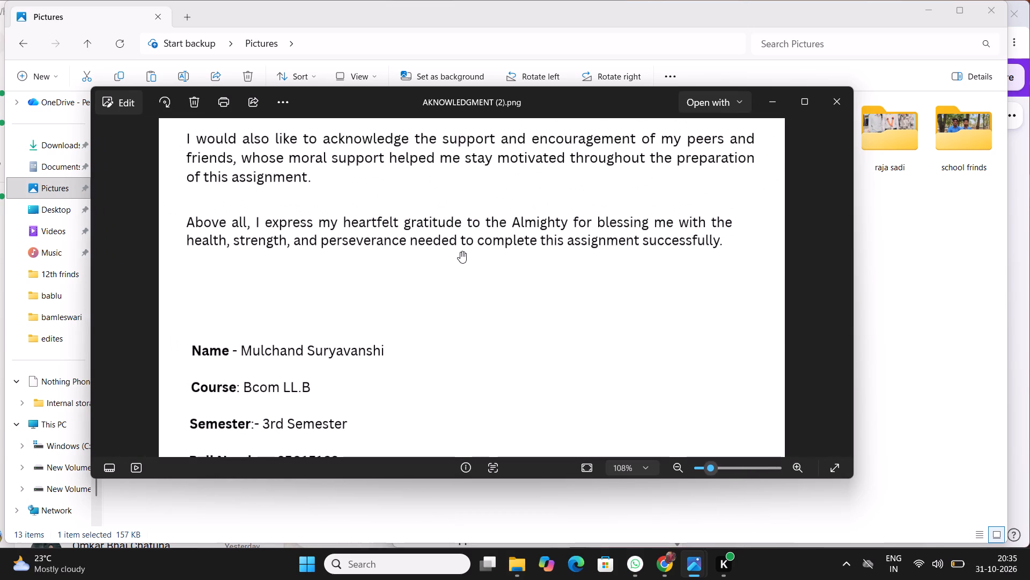
pyautogui.moveTo(460, 249); pyautogui.dragTo(458, 487)
pyautogui.keyDown('ctrl'); pyautogui.scroll(-1, 458, 487); pyautogui.keyUp('ctrl')
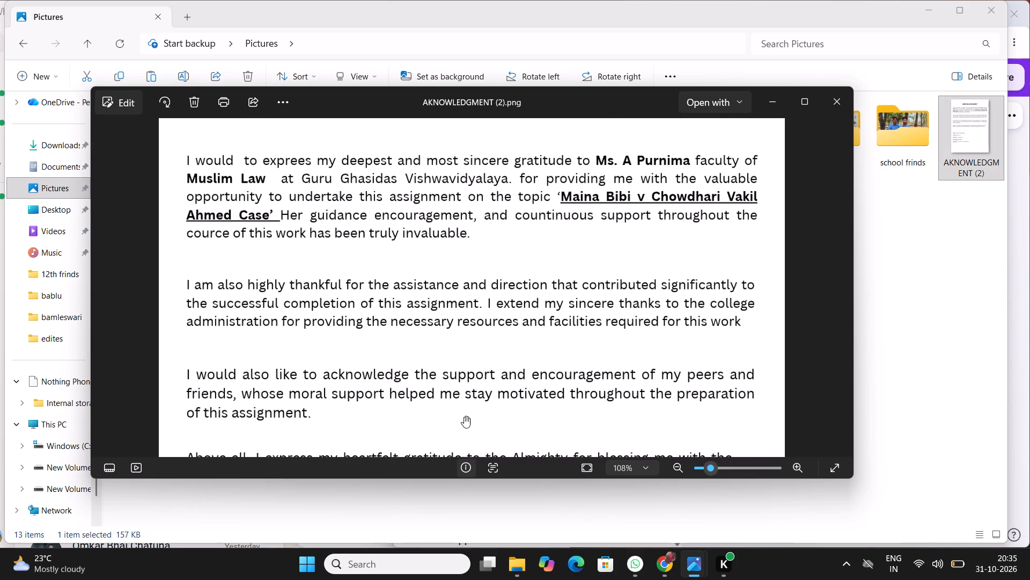
pyautogui.keyDown('ctrl'); pyautogui.scroll(-2, 465, 409); pyautogui.keyUp('ctrl')
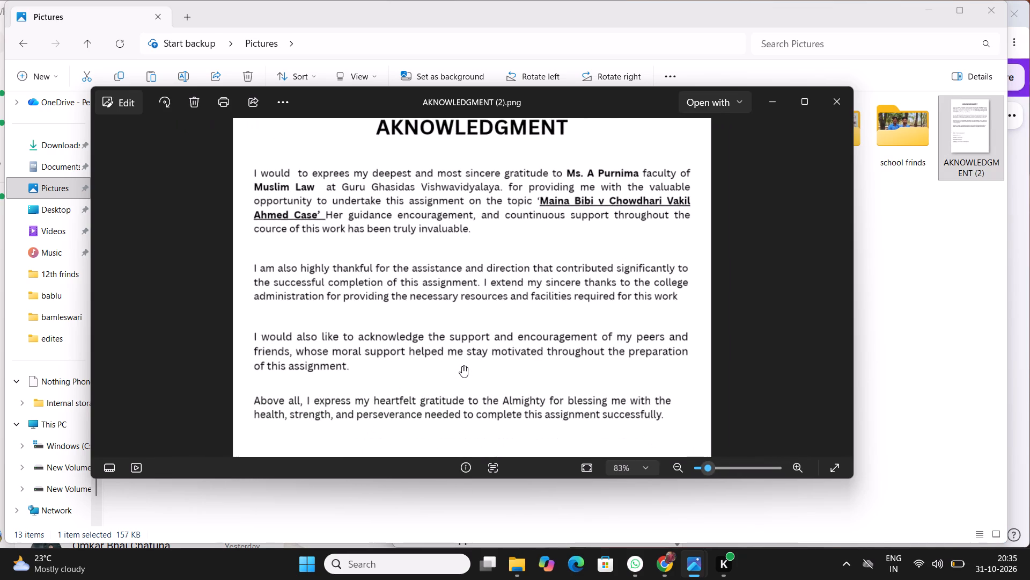
pyautogui.scroll(-1, 462, 366)
pyautogui.scroll(-1, 454, 289)
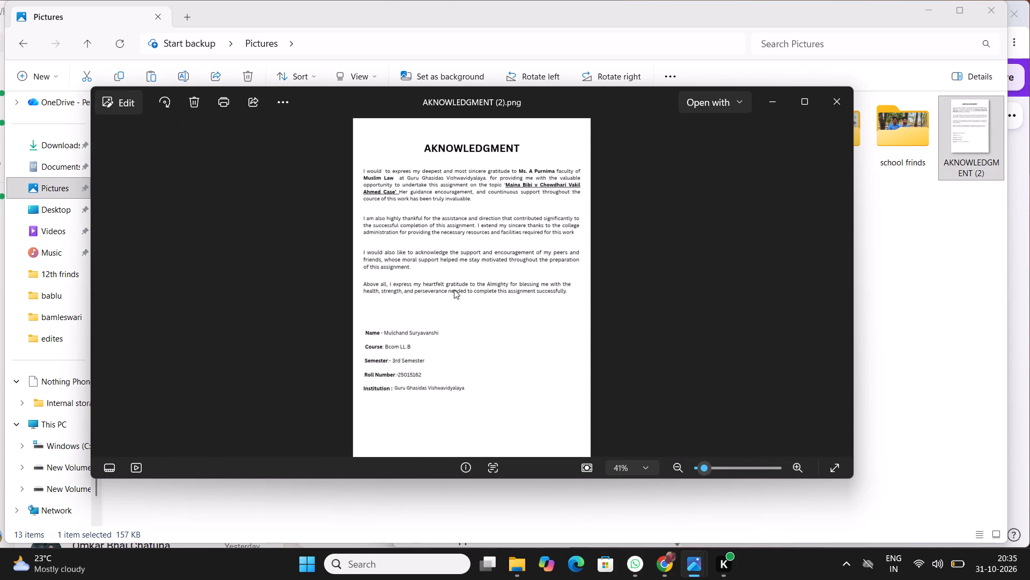